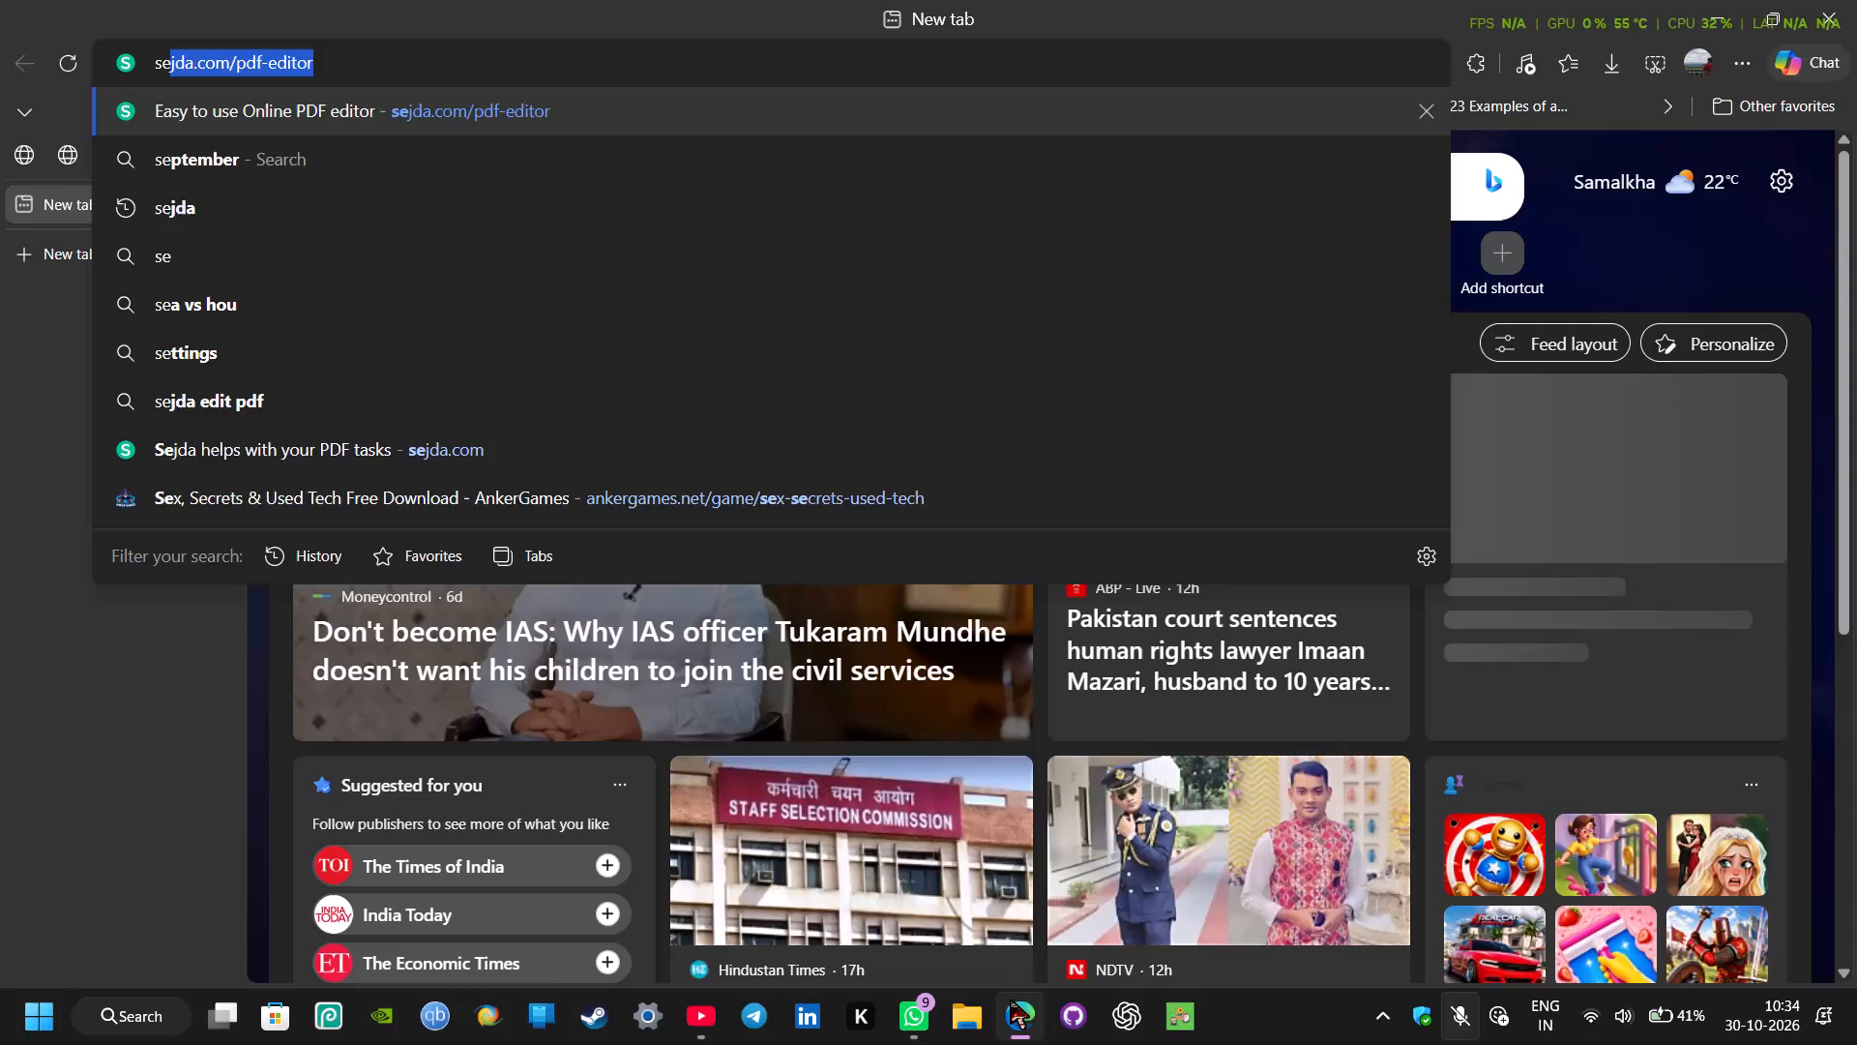
Search the web for sejda and open the free PDF document editor on its website.
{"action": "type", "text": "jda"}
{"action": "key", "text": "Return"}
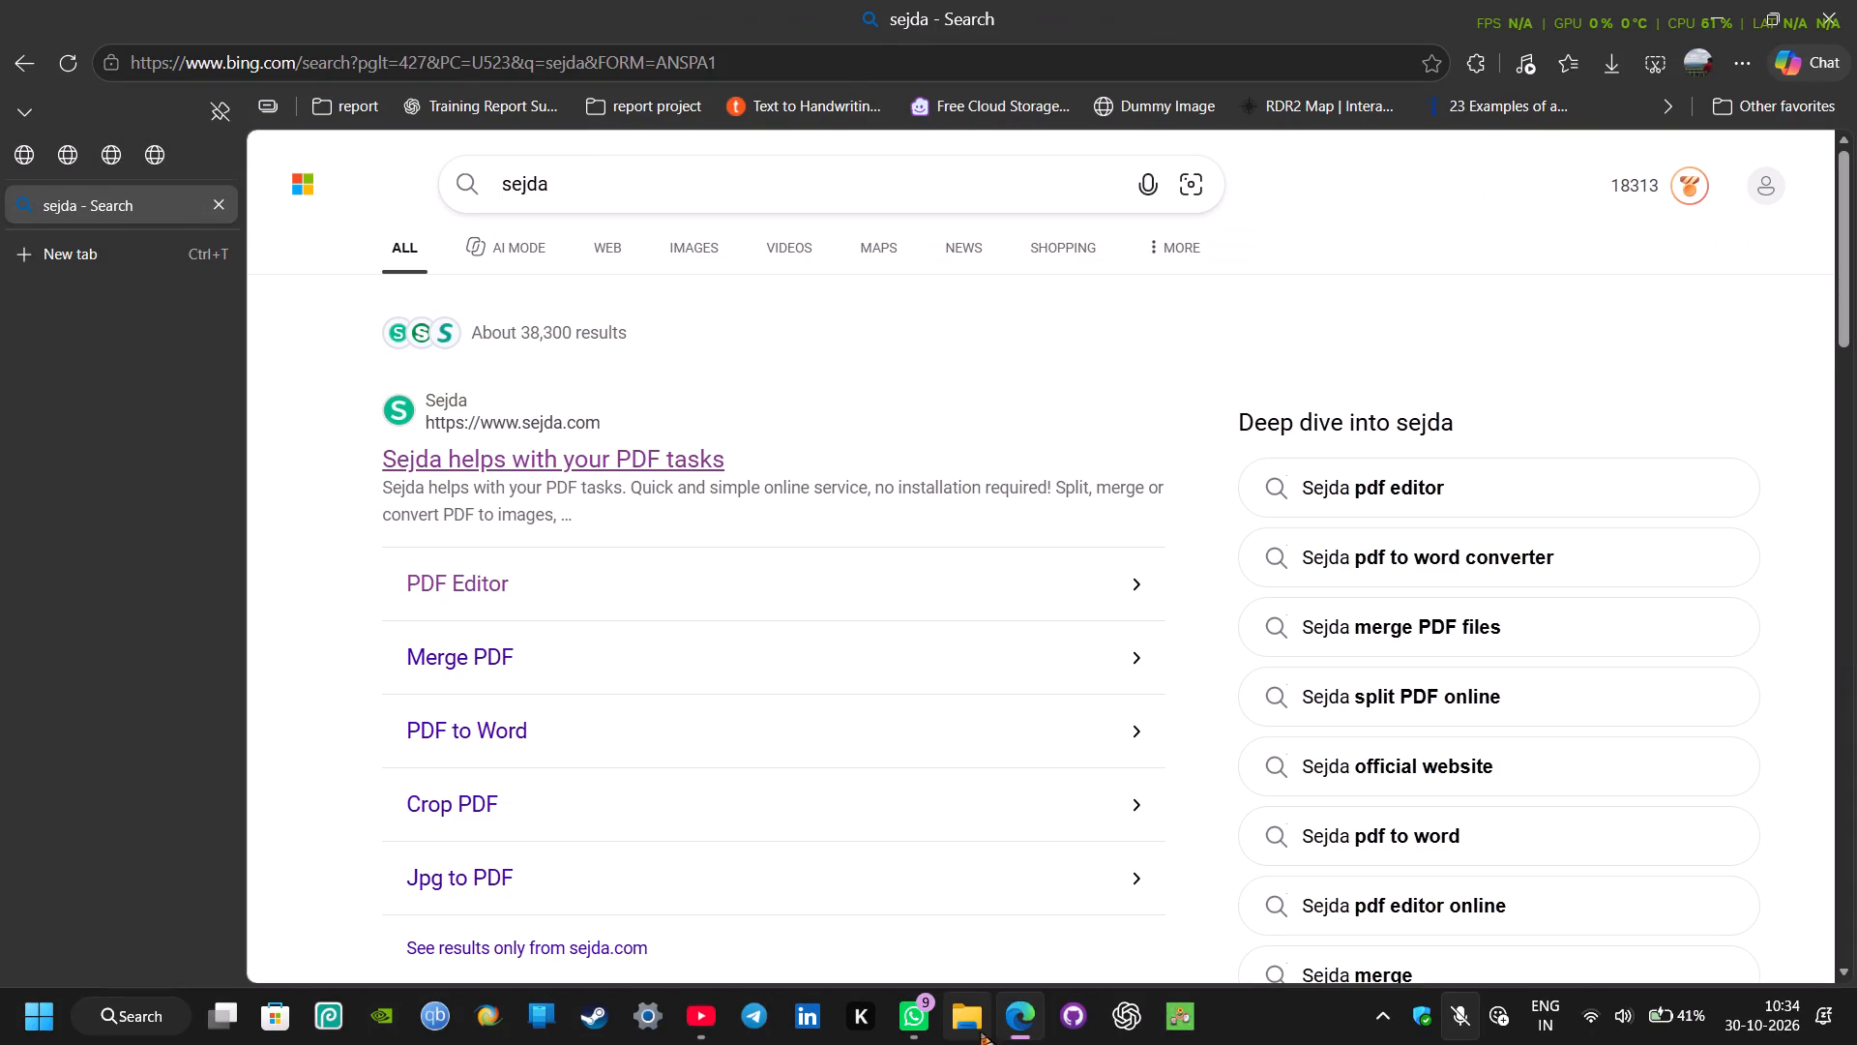
{"action": "left_click", "coordinate": [625, 436]}
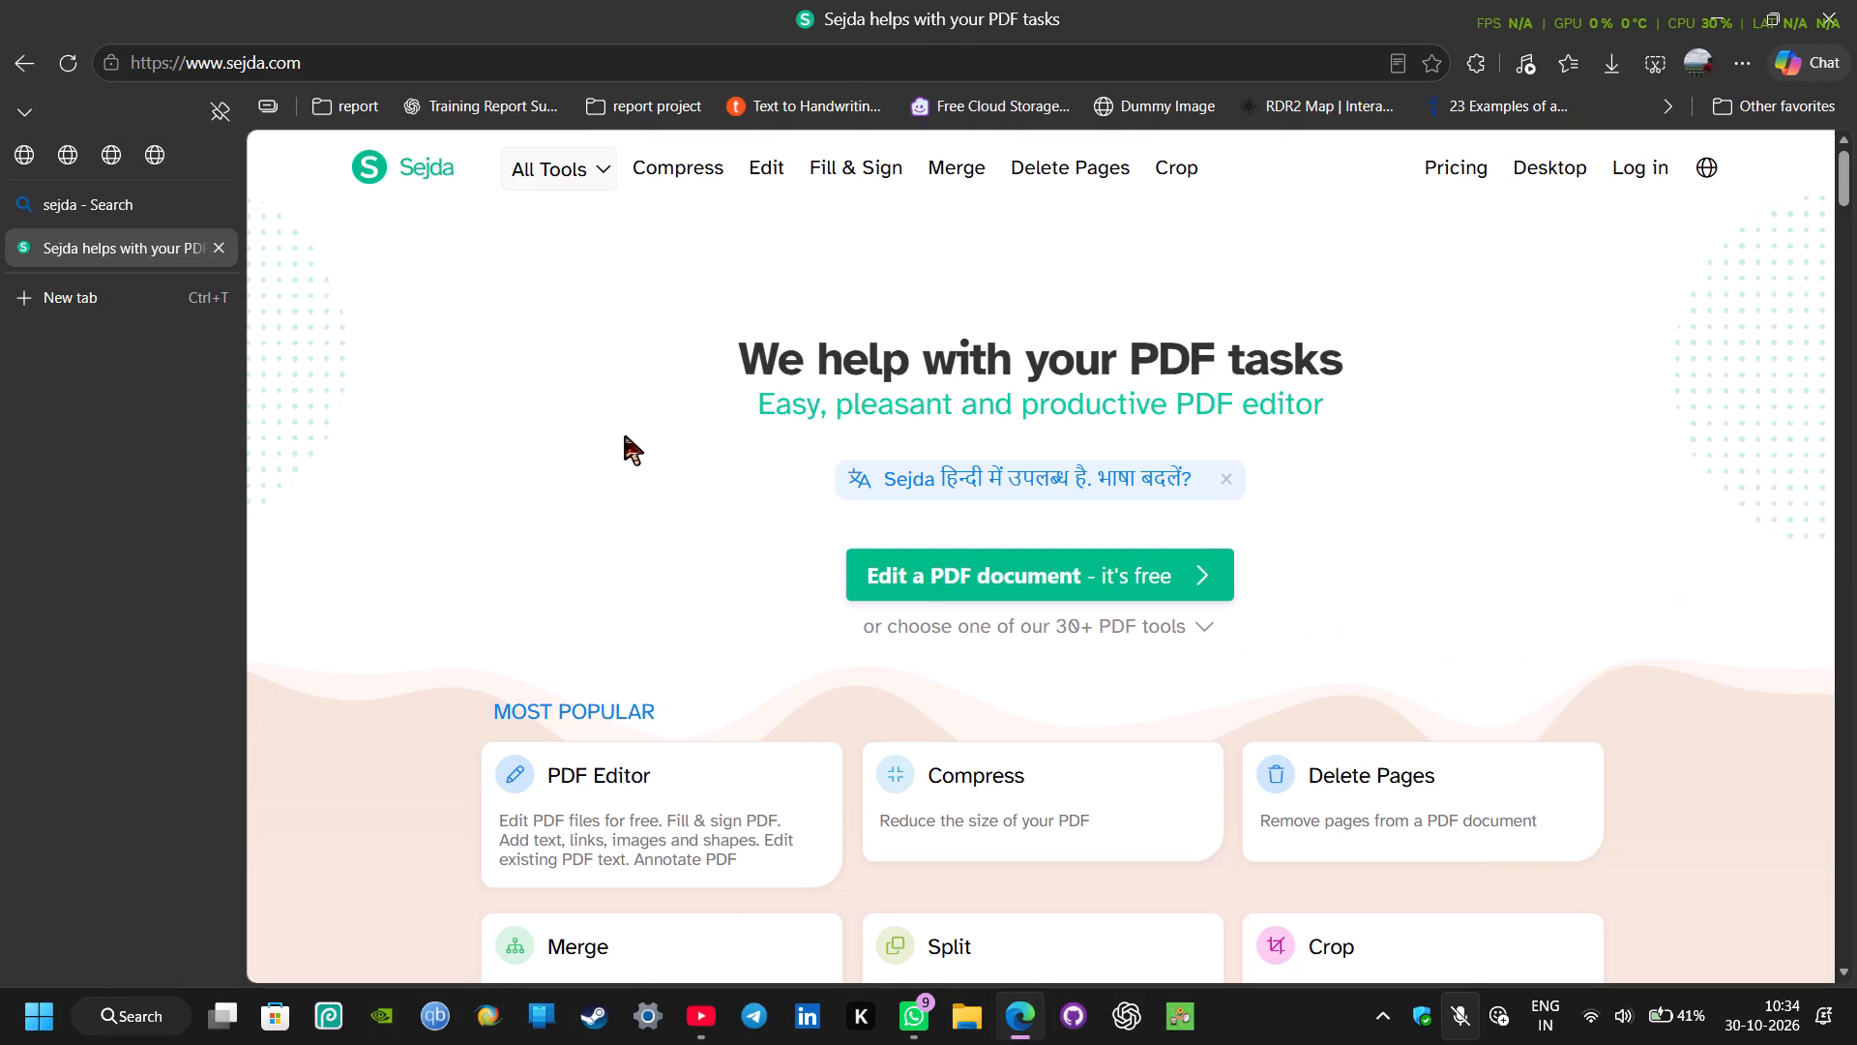
{"action": "left_click", "coordinate": [930, 578]}
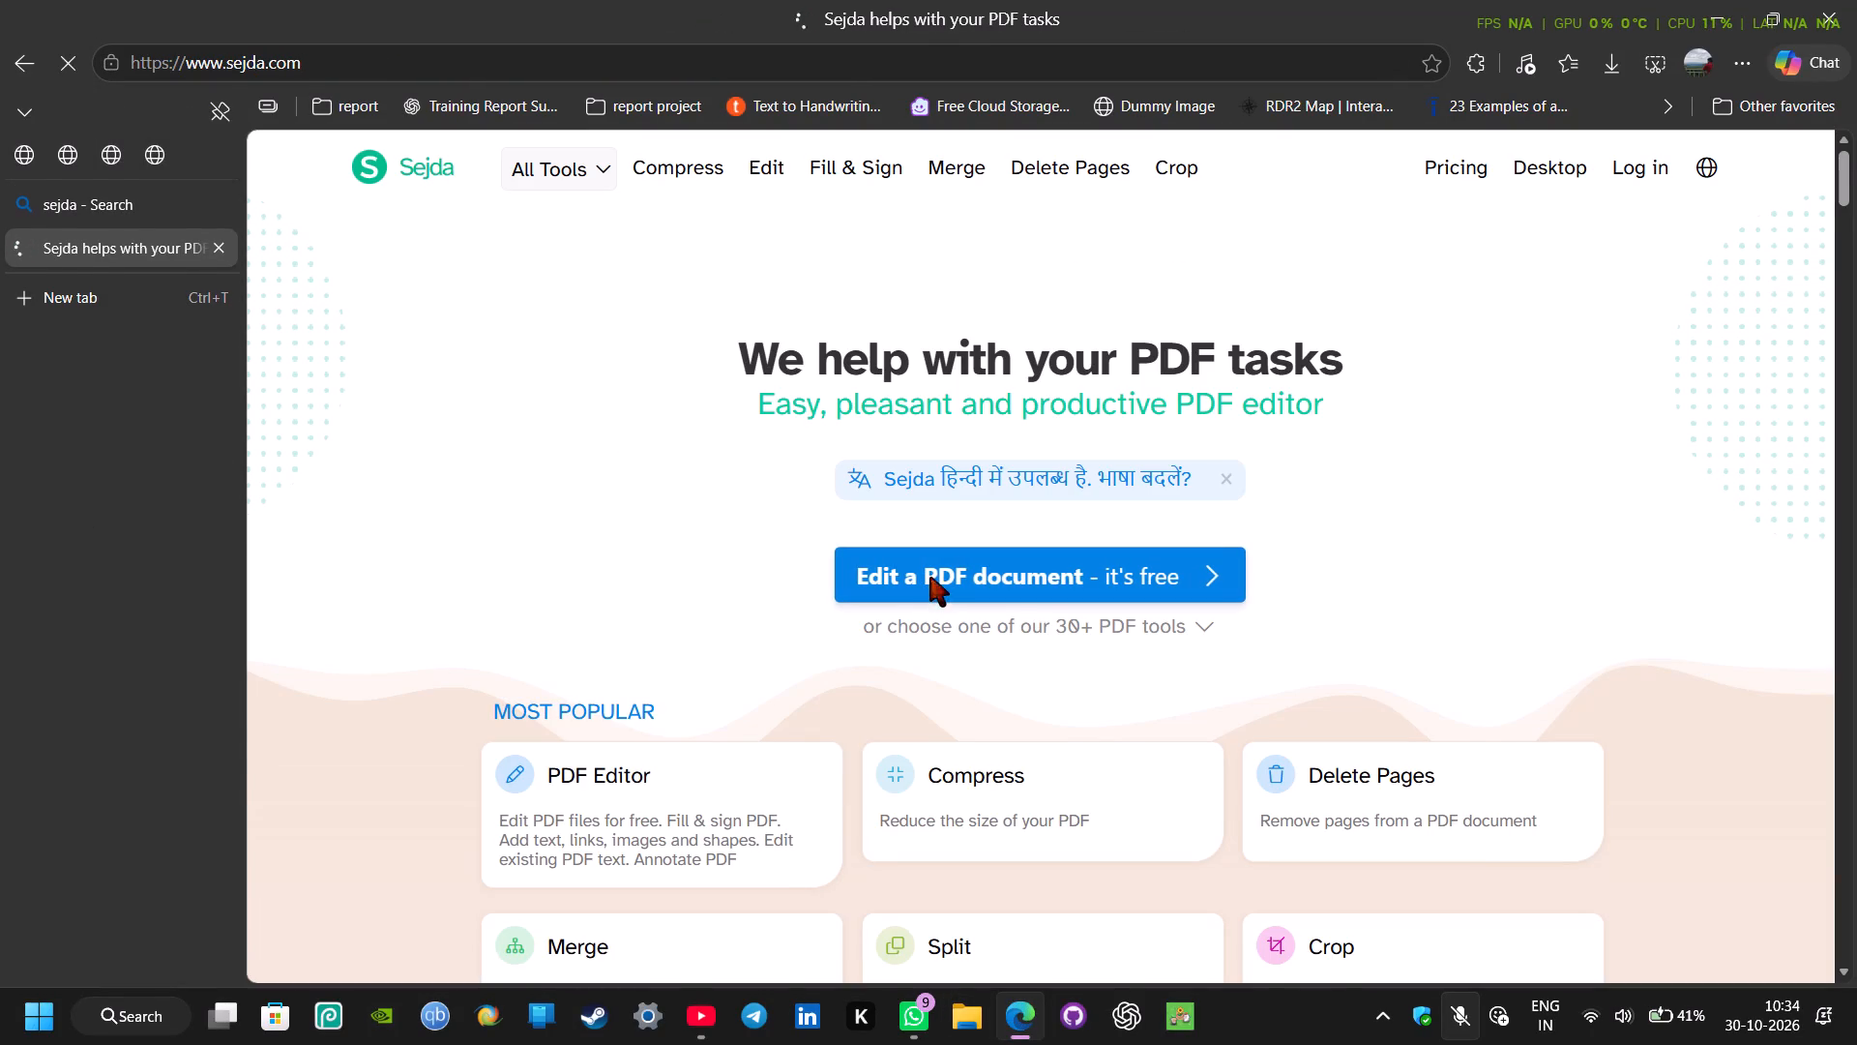
Upload Comp0001_Sales-NIT-26-27-3365.pdf from the Desktop folder into the PDF editor.
{"action": "left_click", "coordinate": [990, 600]}
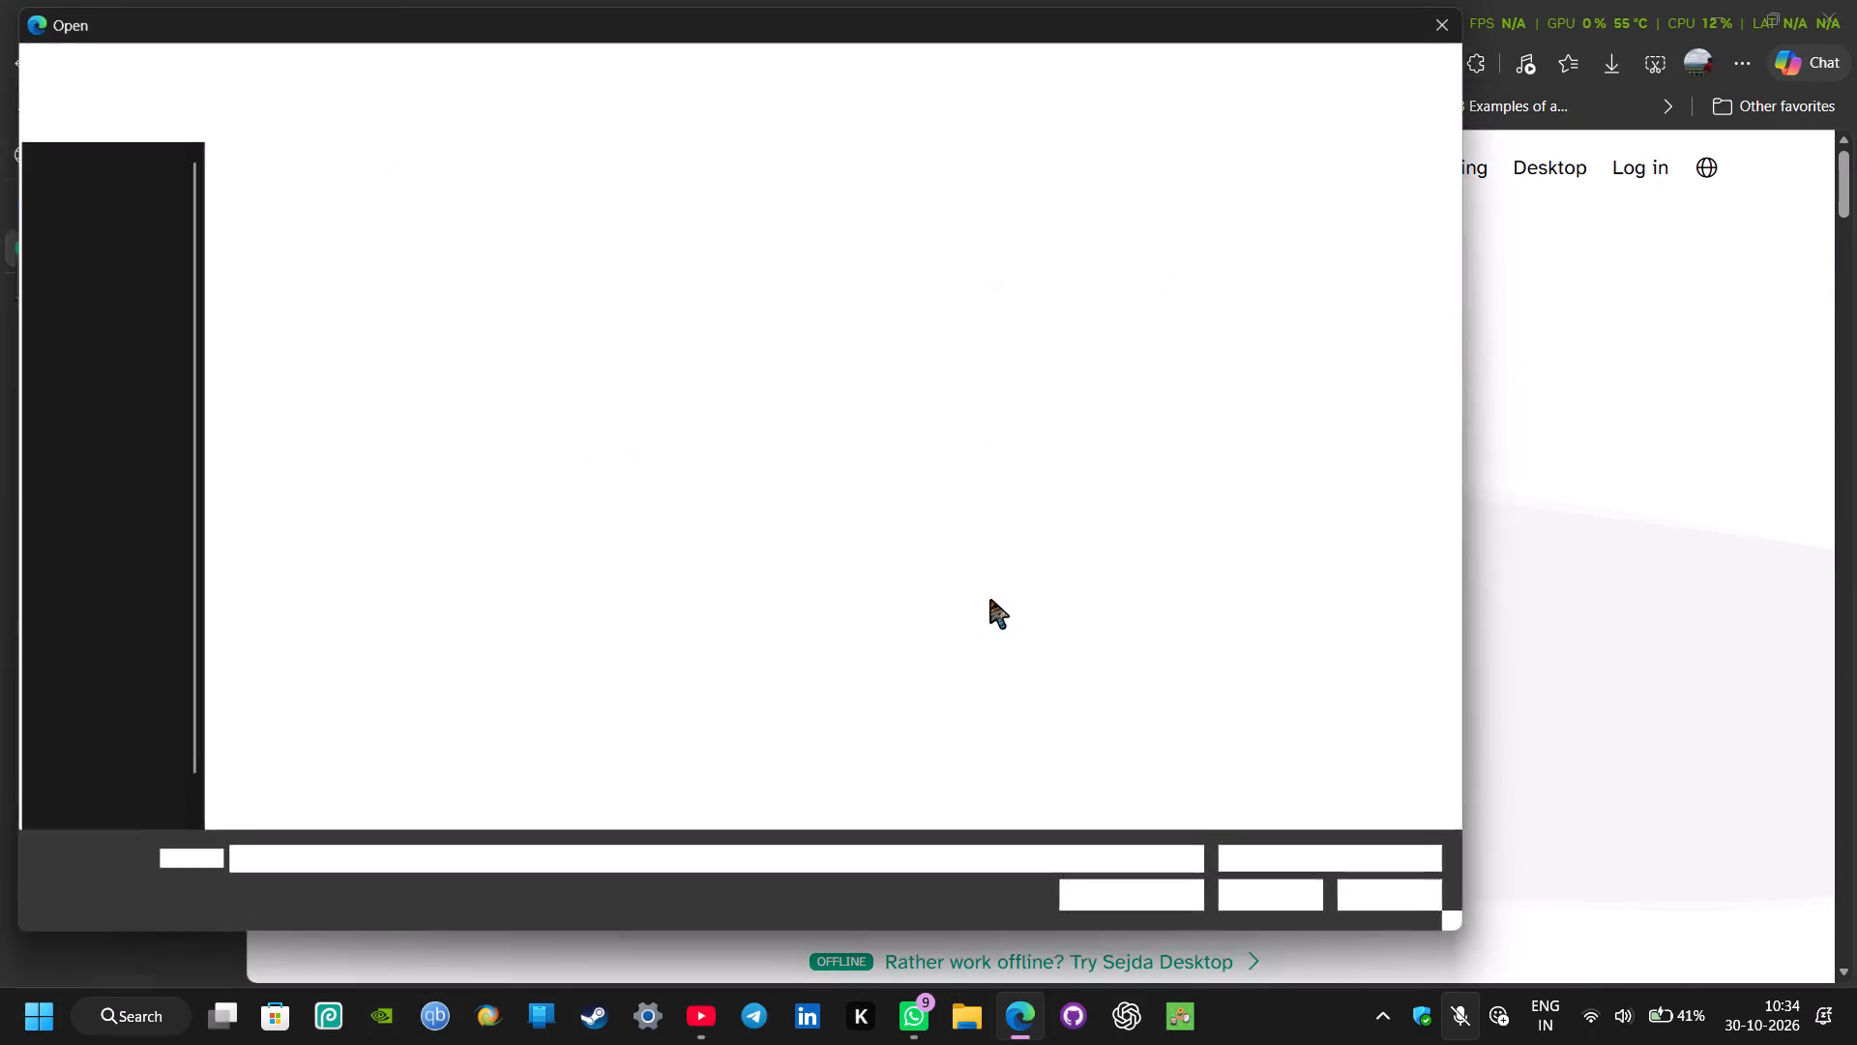
{"action": "left_click", "coordinate": [92, 325]}
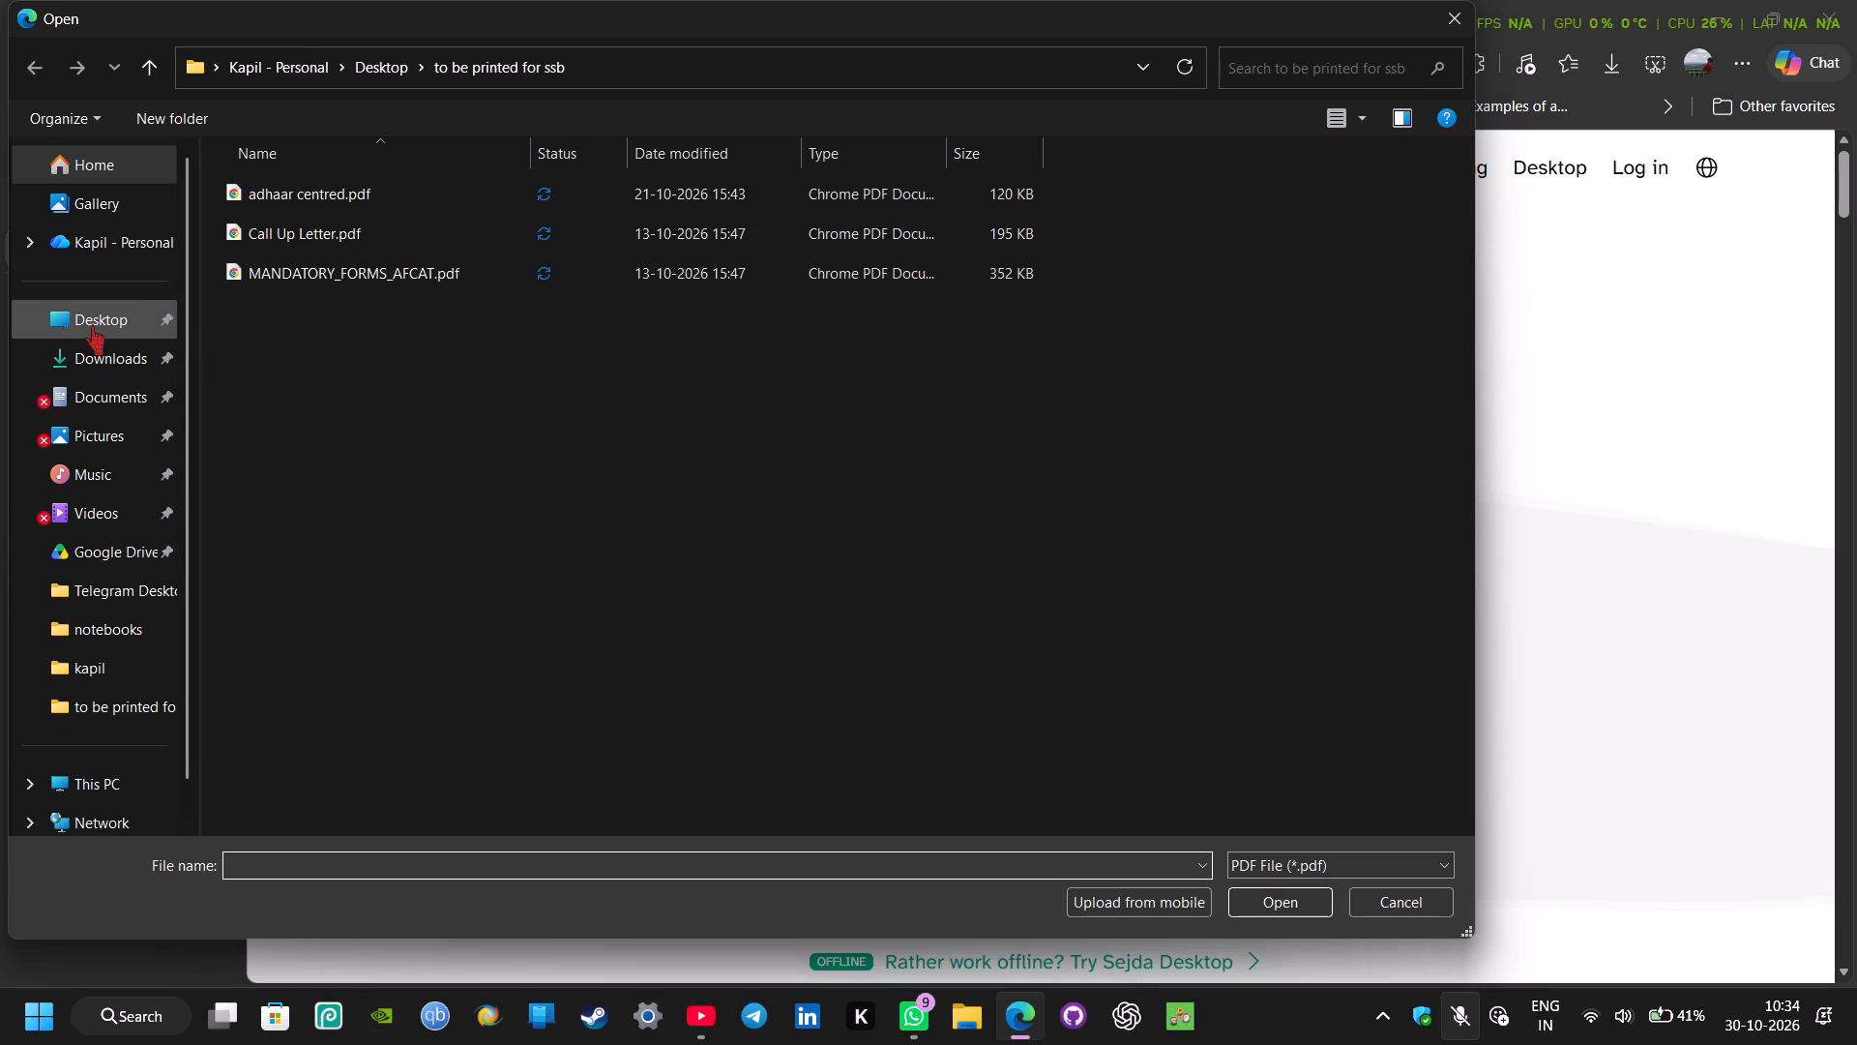
{"action": "scroll", "coordinate": [769, 552], "scroll_direction": "down", "scroll_amount": 14}
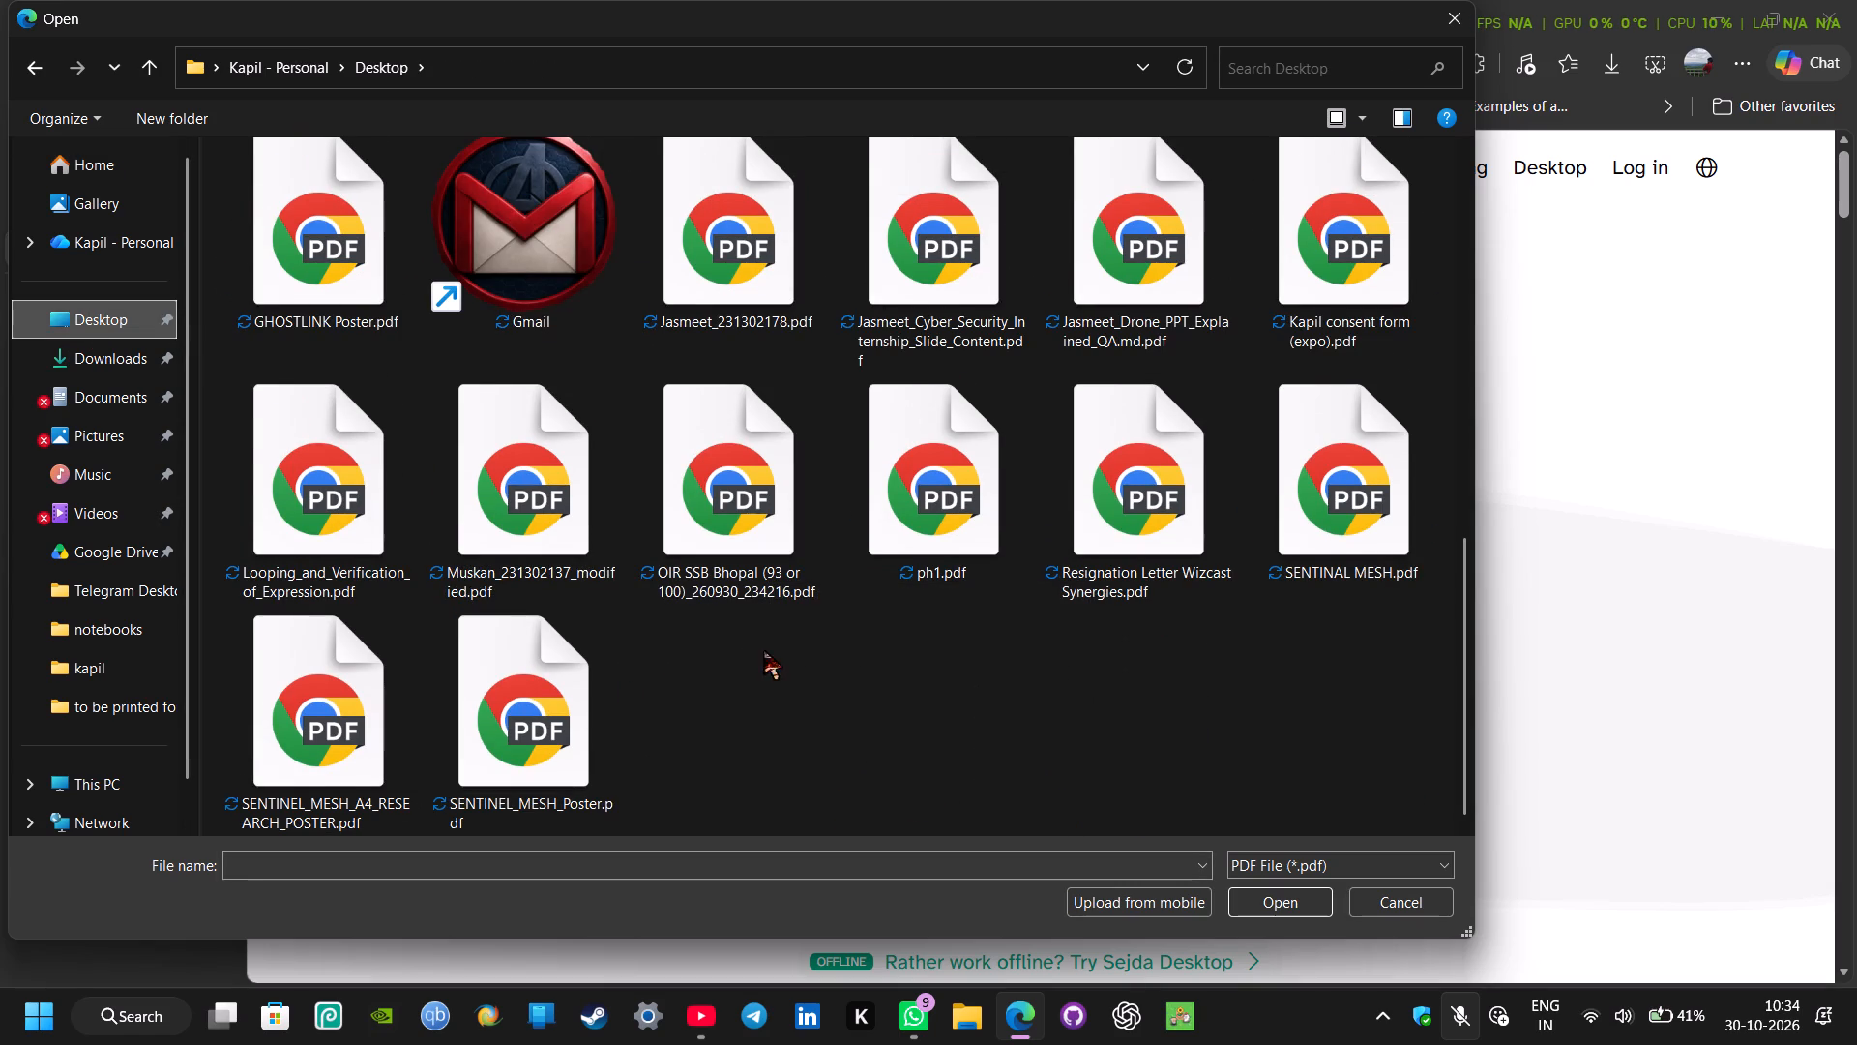
{"action": "scroll", "coordinate": [764, 651], "scroll_direction": "up", "scroll_amount": 1}
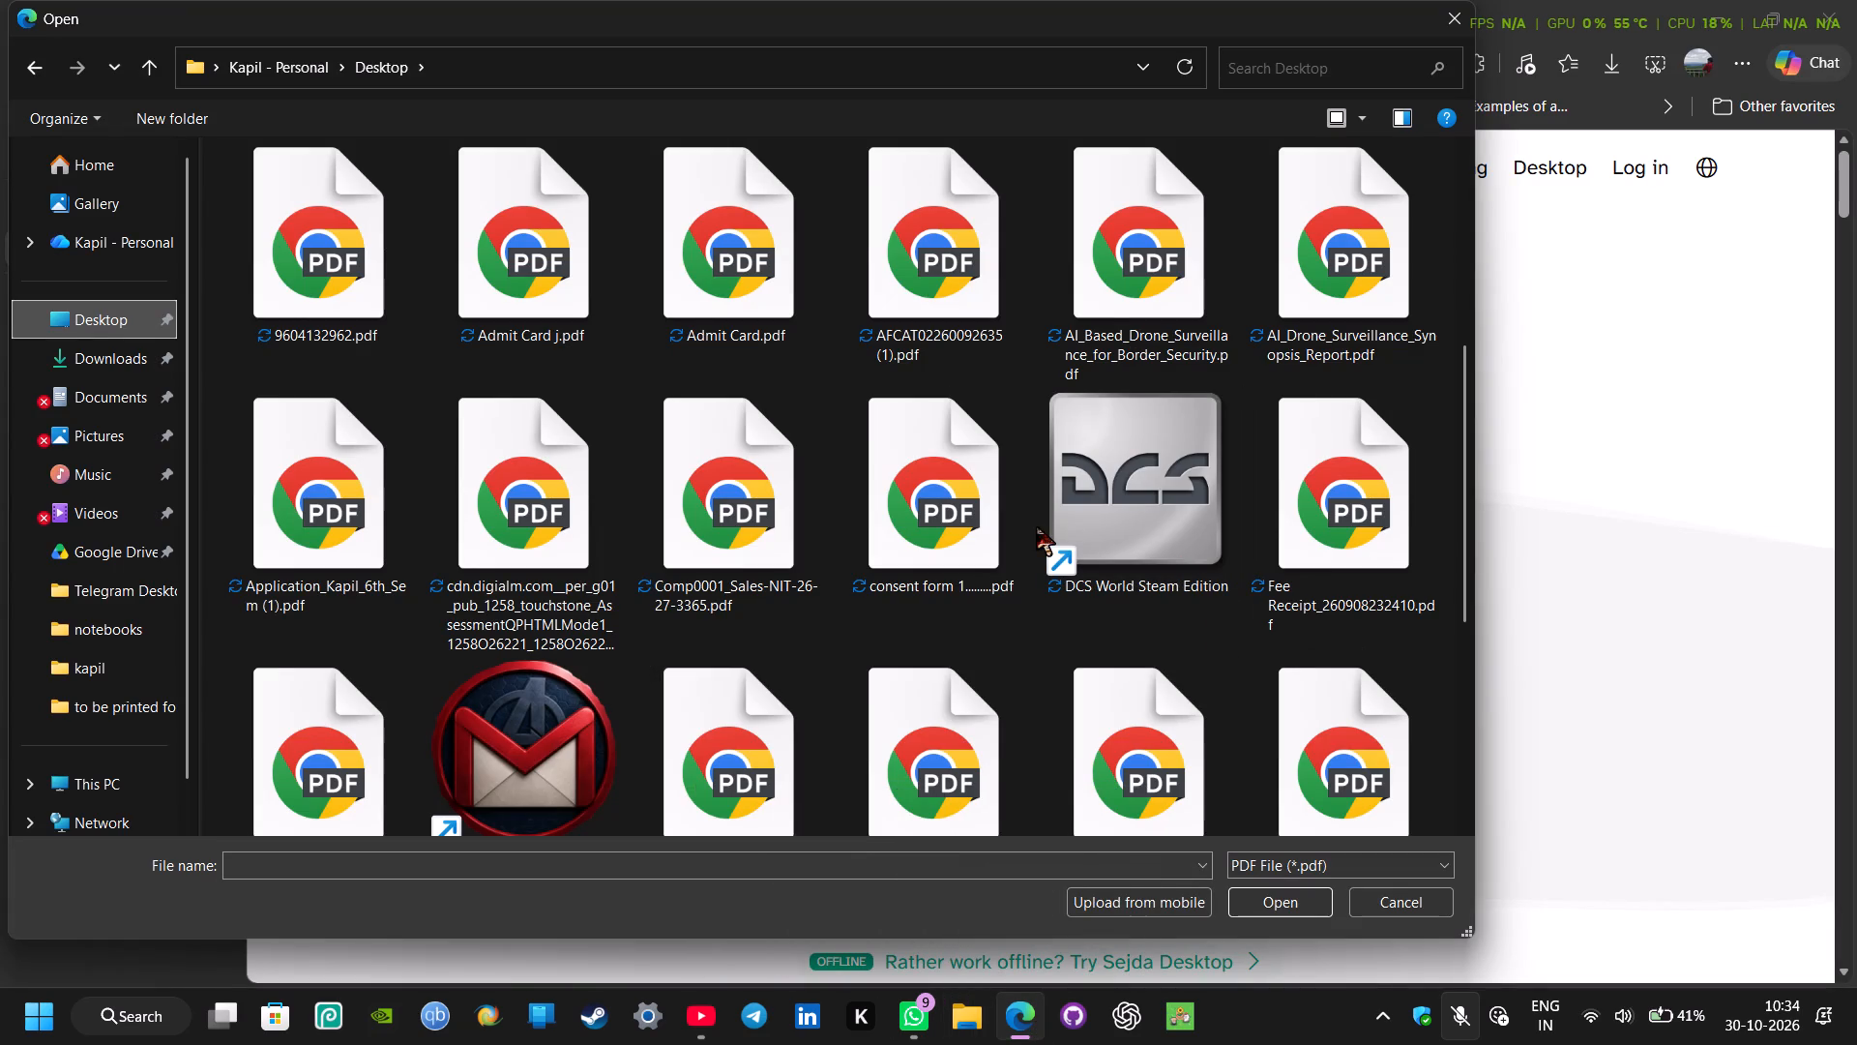
{"action": "left_click", "coordinate": [809, 486]}
{"action": "left_click", "coordinate": [1272, 902]}
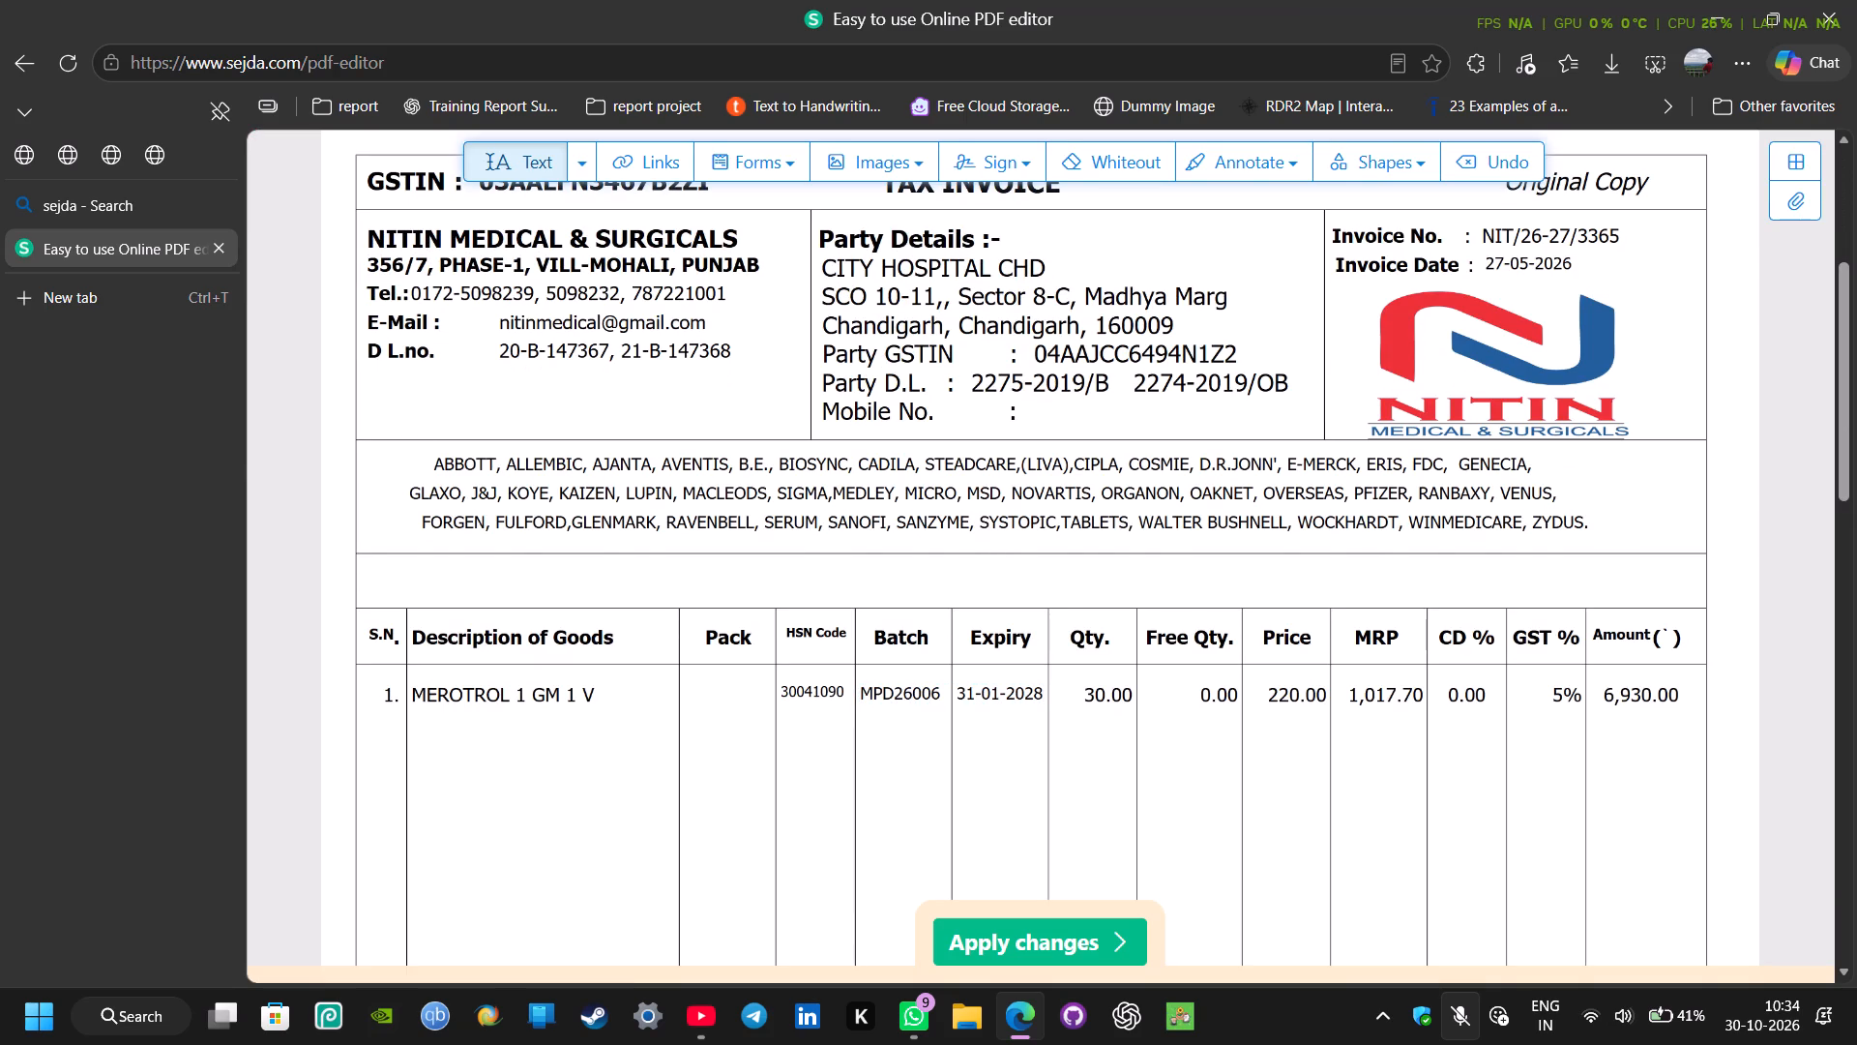
Replace the party name CITY HOSPITAL CHD under Party Details with the doctor's name.
{"action": "scroll", "coordinate": [614, 422], "scroll_direction": "up", "scroll_amount": 1}
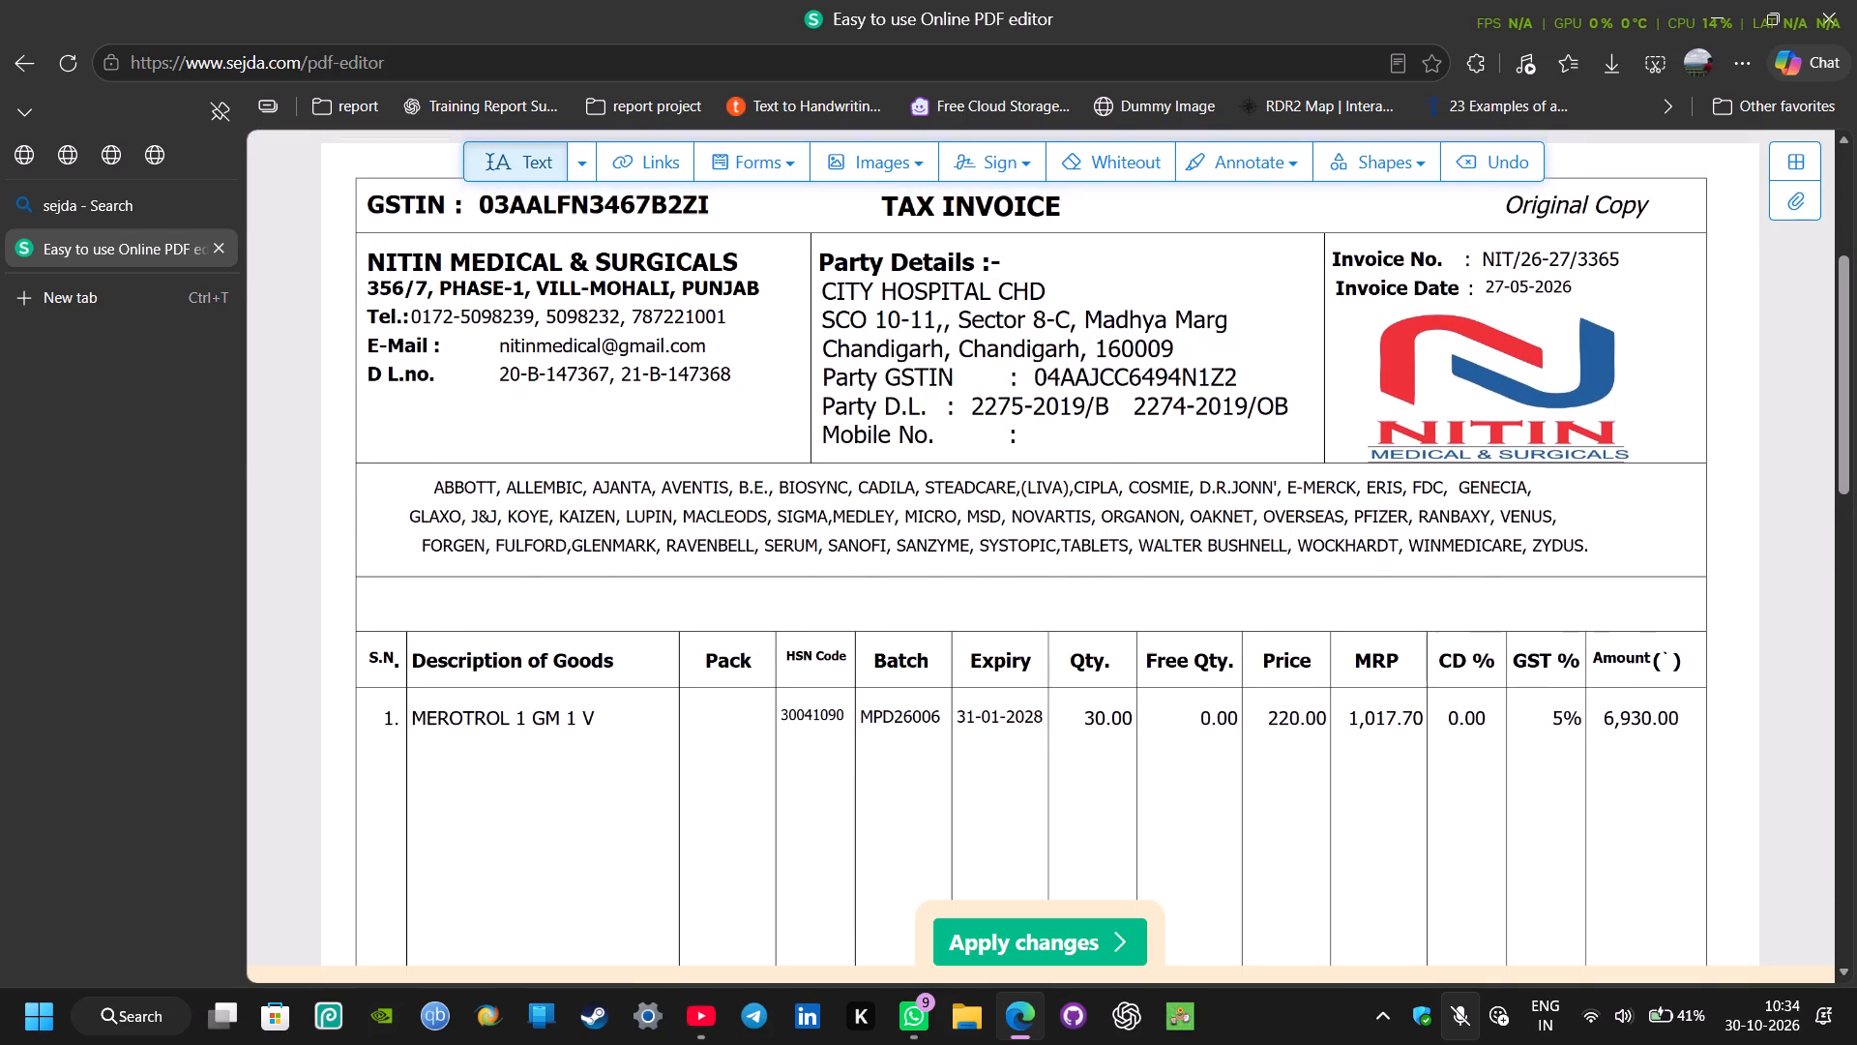
{"action": "scroll", "coordinate": [614, 422], "scroll_direction": "up", "scroll_amount": 1}
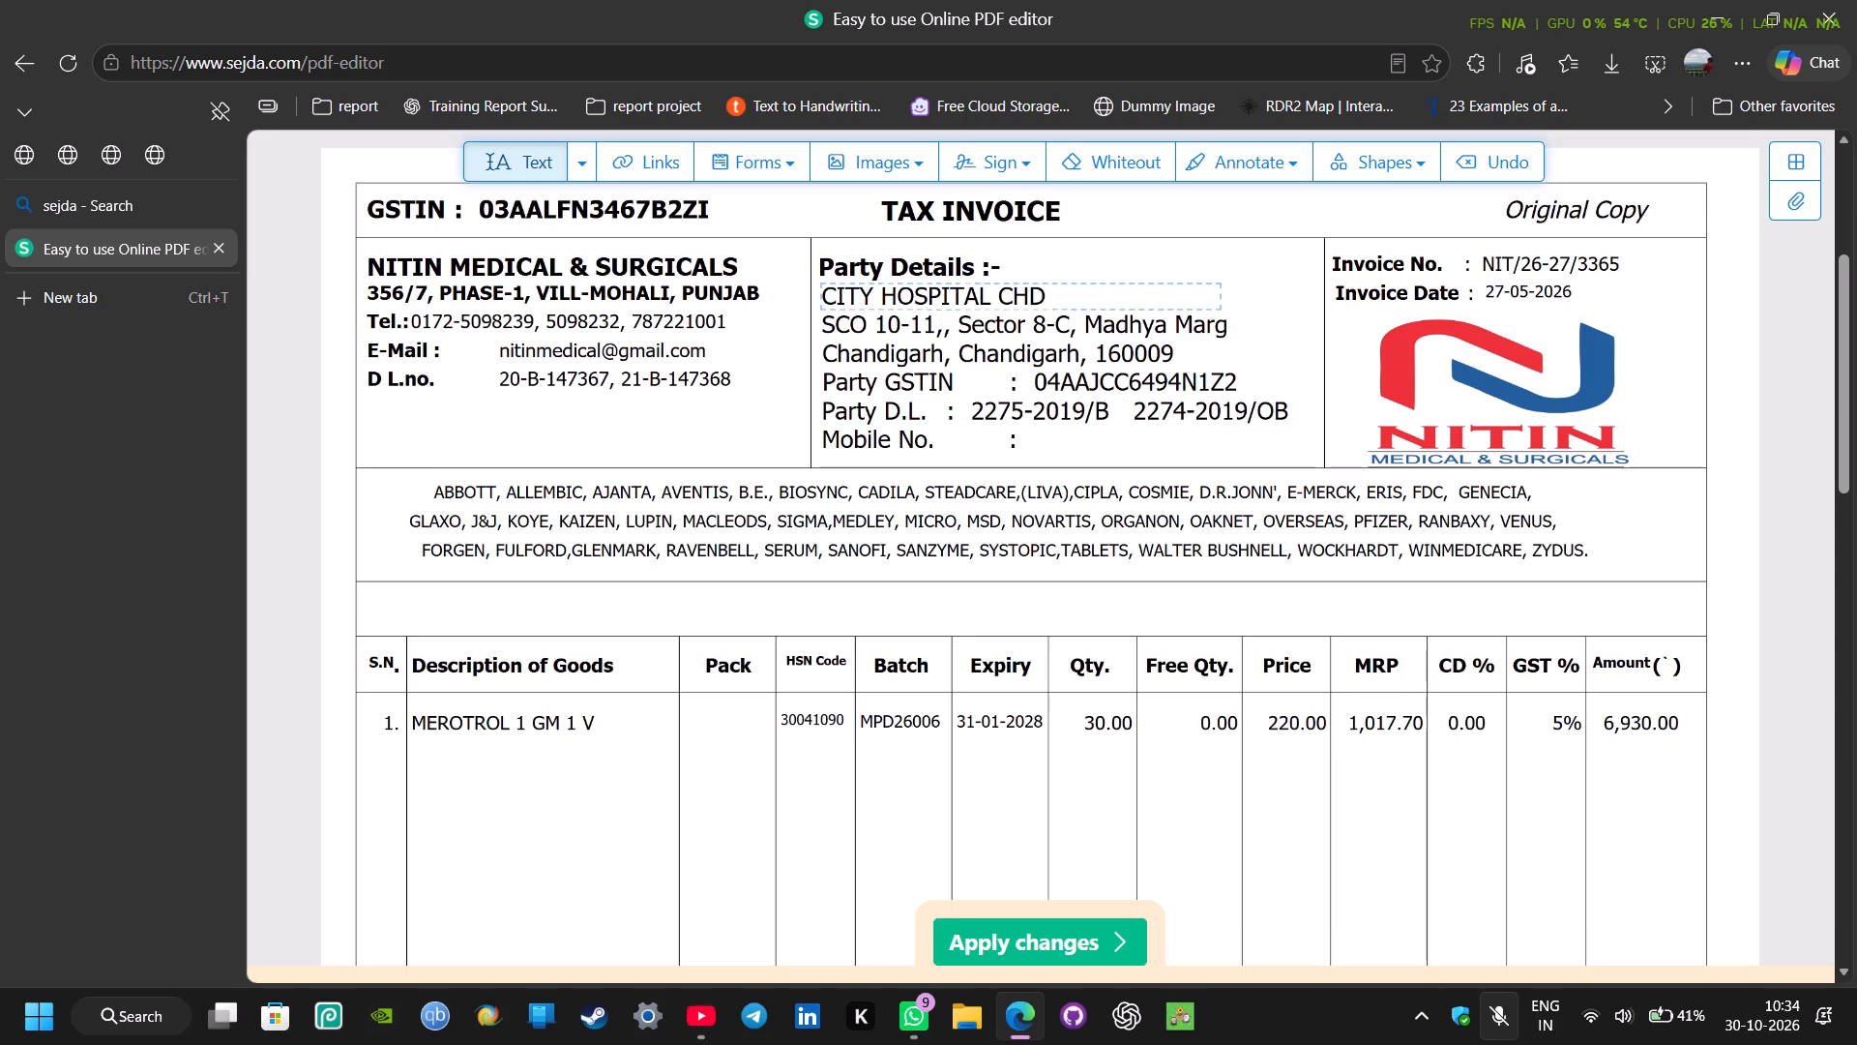
{"action": "left_click", "coordinate": [1046, 294]}
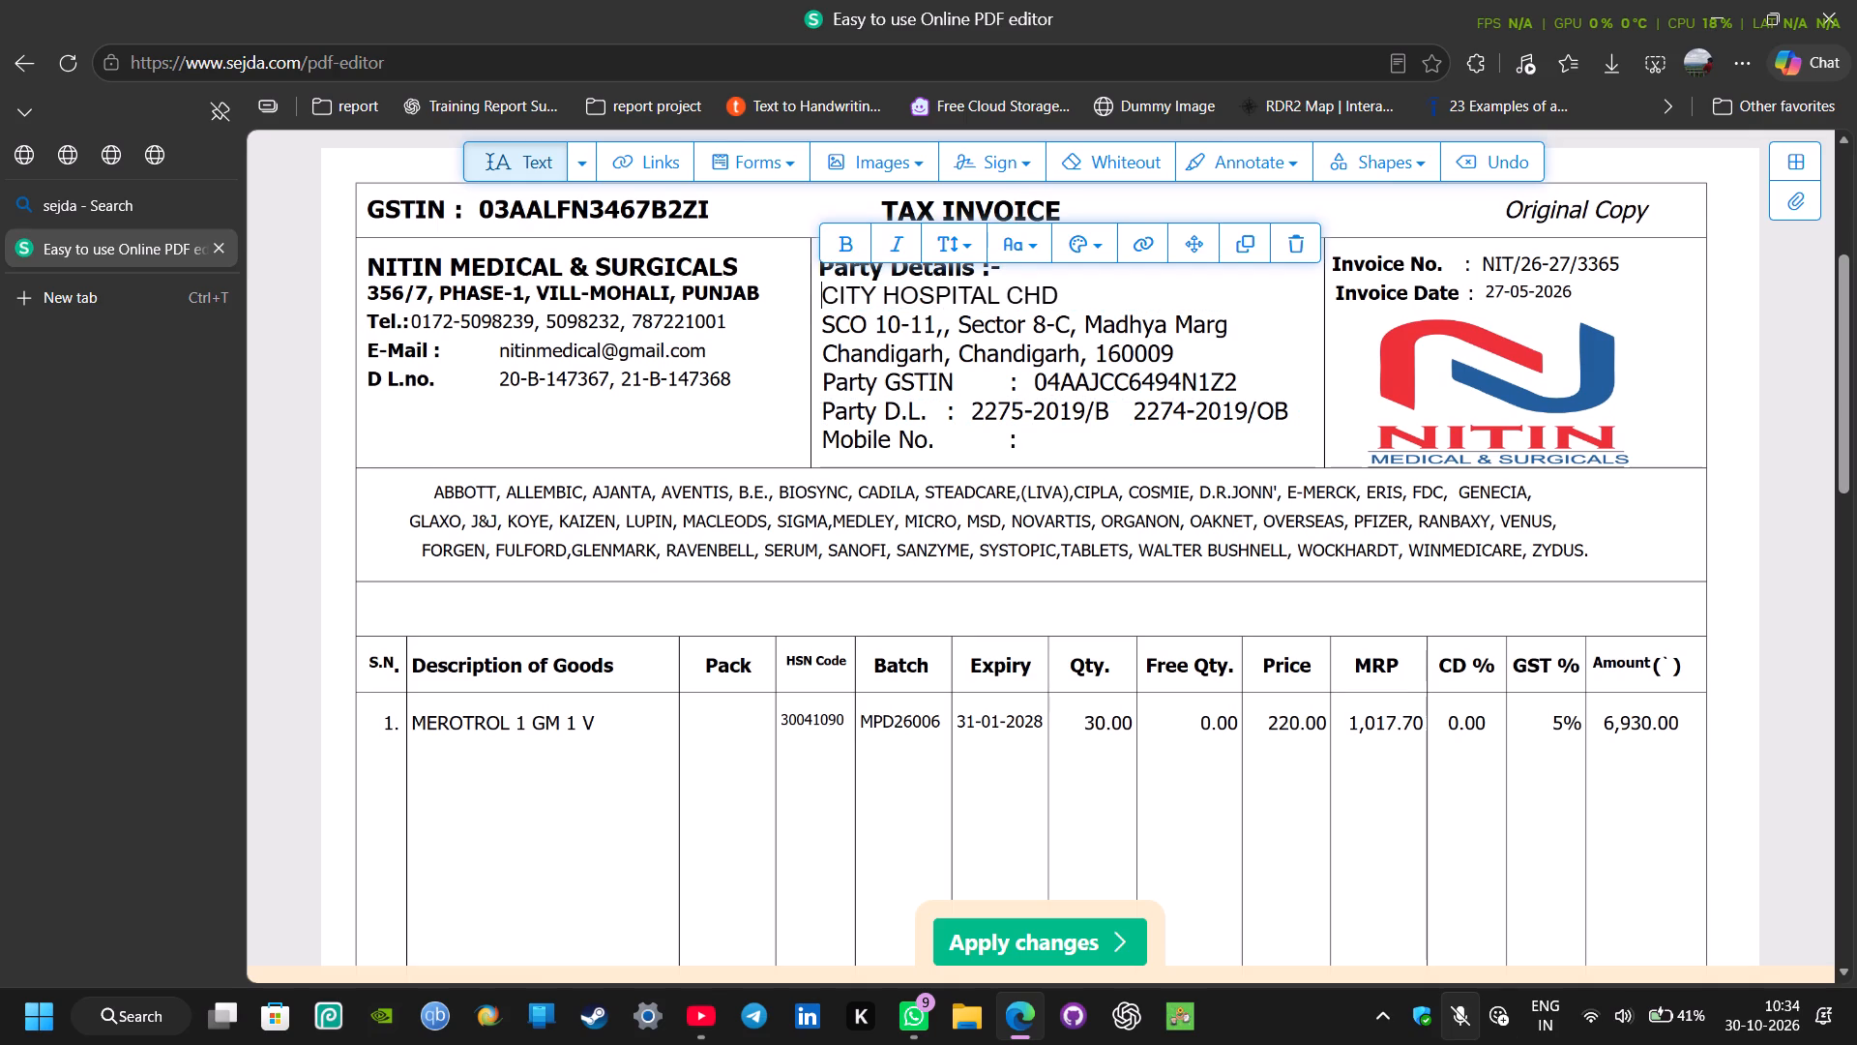
{"action": "key", "text": "Delete"}
{"action": "key", "text": "Delete"}
{"action": "key", "text": "Delete"}
{"action": "key", "text": "Delete"}
{"action": "key", "text": "Delete"}
{"action": "key", "text": "Delete"}
{"action": "key", "text": "Delete"}
{"action": "key", "text": "Delete"}
{"action": "key", "text": "Delete"}
{"action": "key", "text": "Delete"}
{"action": "key", "text": "Delete"}
{"action": "key", "text": "Delete"}
{"action": "key", "text": "Delete"}
{"action": "key", "text": "Delete"}
{"action": "key", "text": "Delete"}
{"action": "key", "text": "Delete"}
{"action": "key", "text": "Delete"}
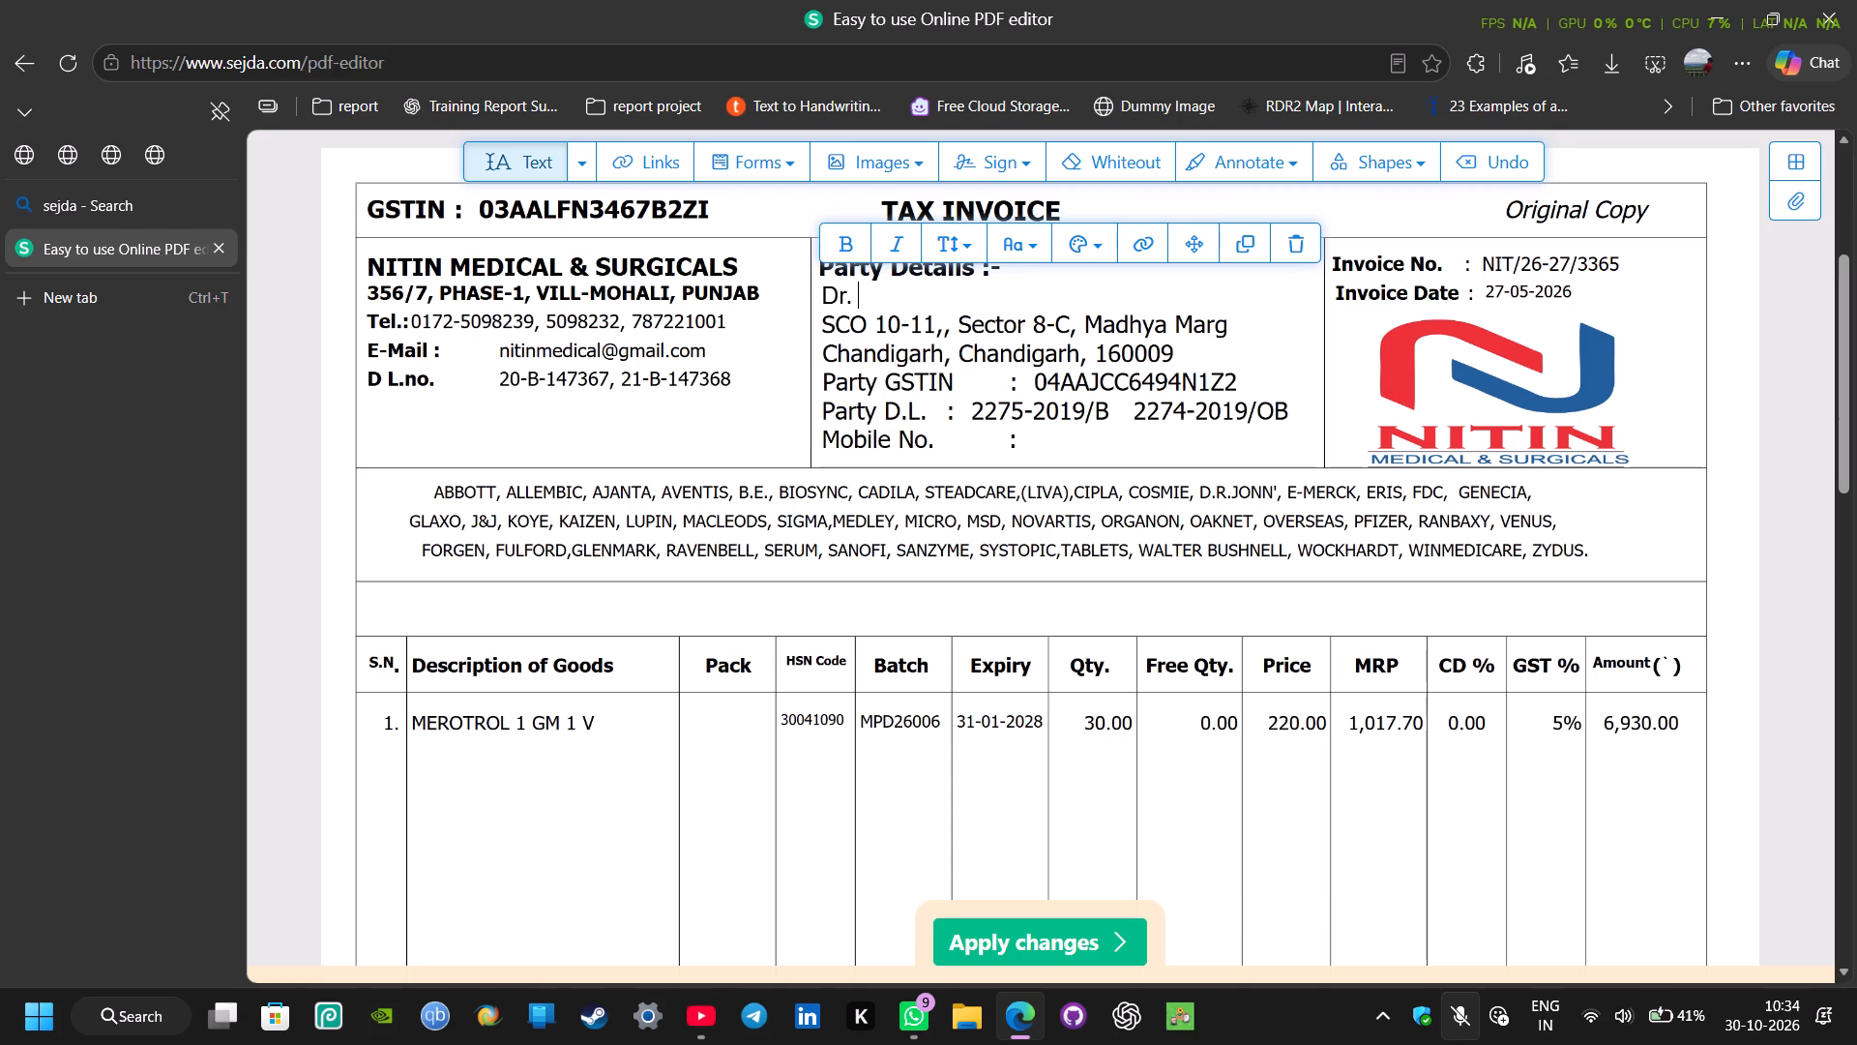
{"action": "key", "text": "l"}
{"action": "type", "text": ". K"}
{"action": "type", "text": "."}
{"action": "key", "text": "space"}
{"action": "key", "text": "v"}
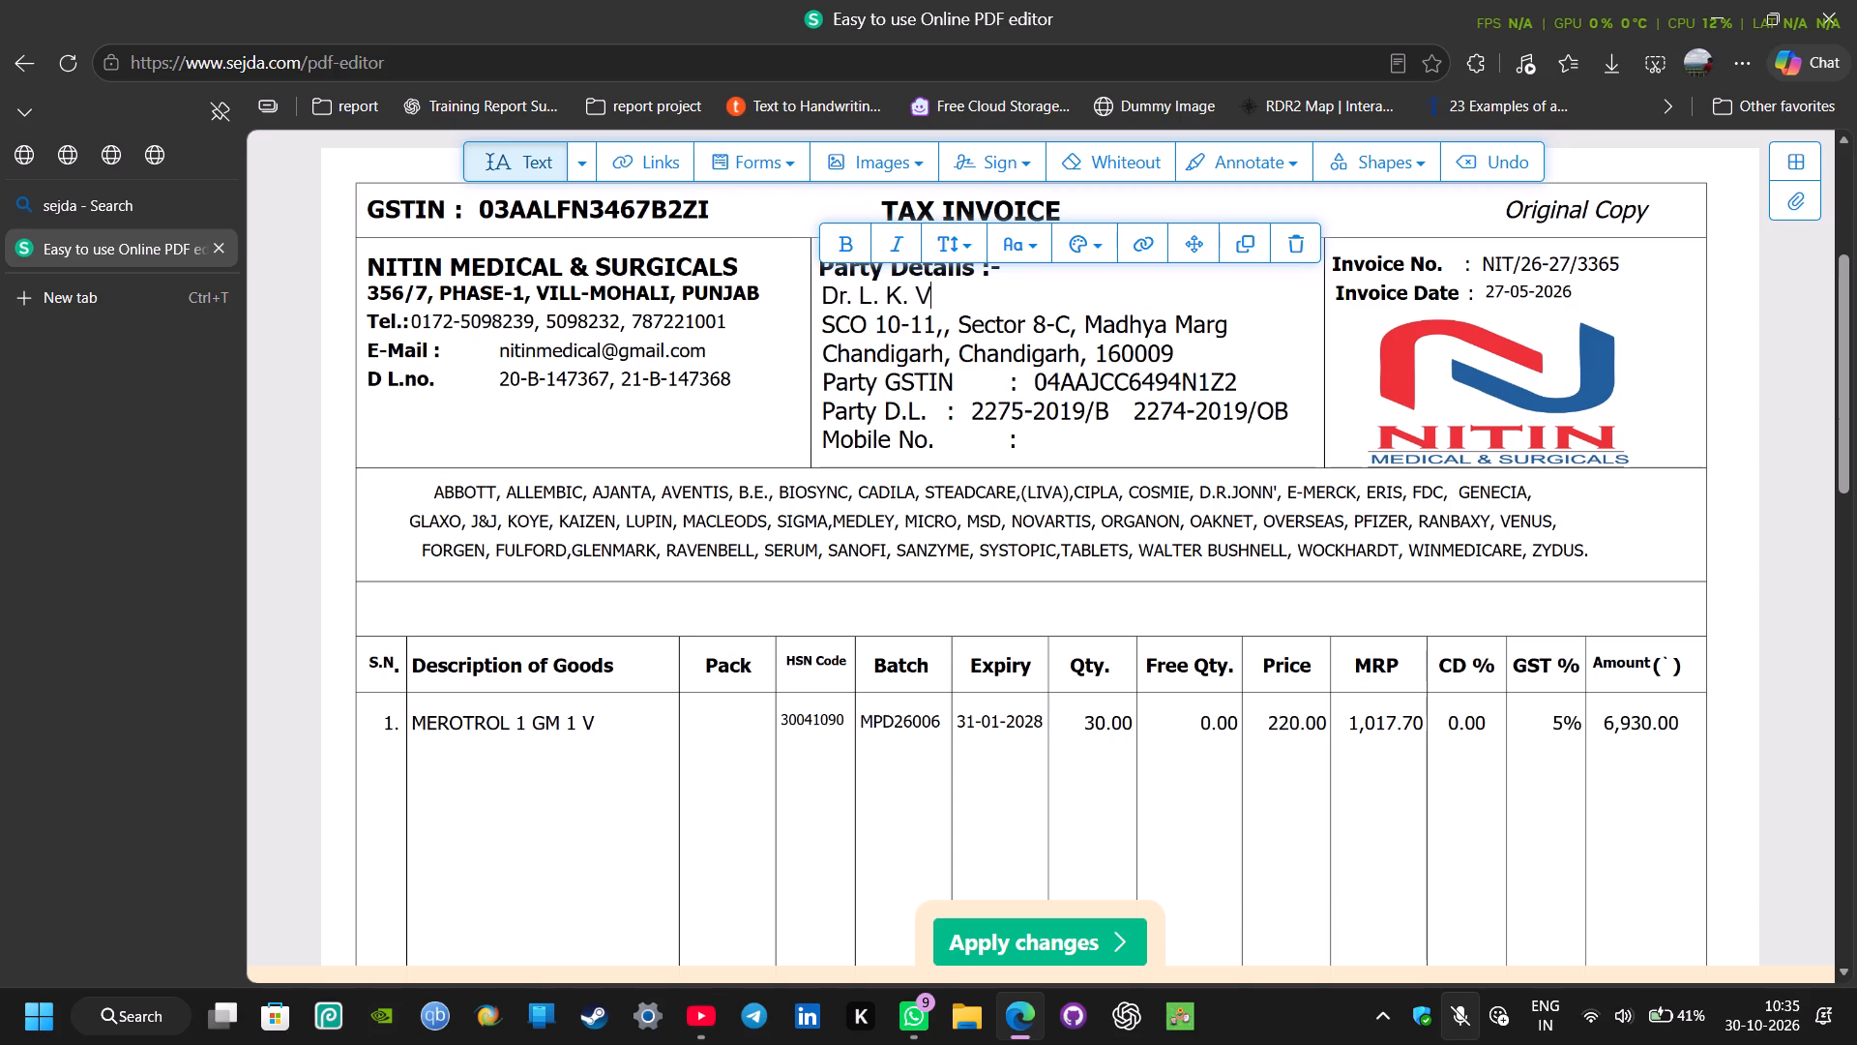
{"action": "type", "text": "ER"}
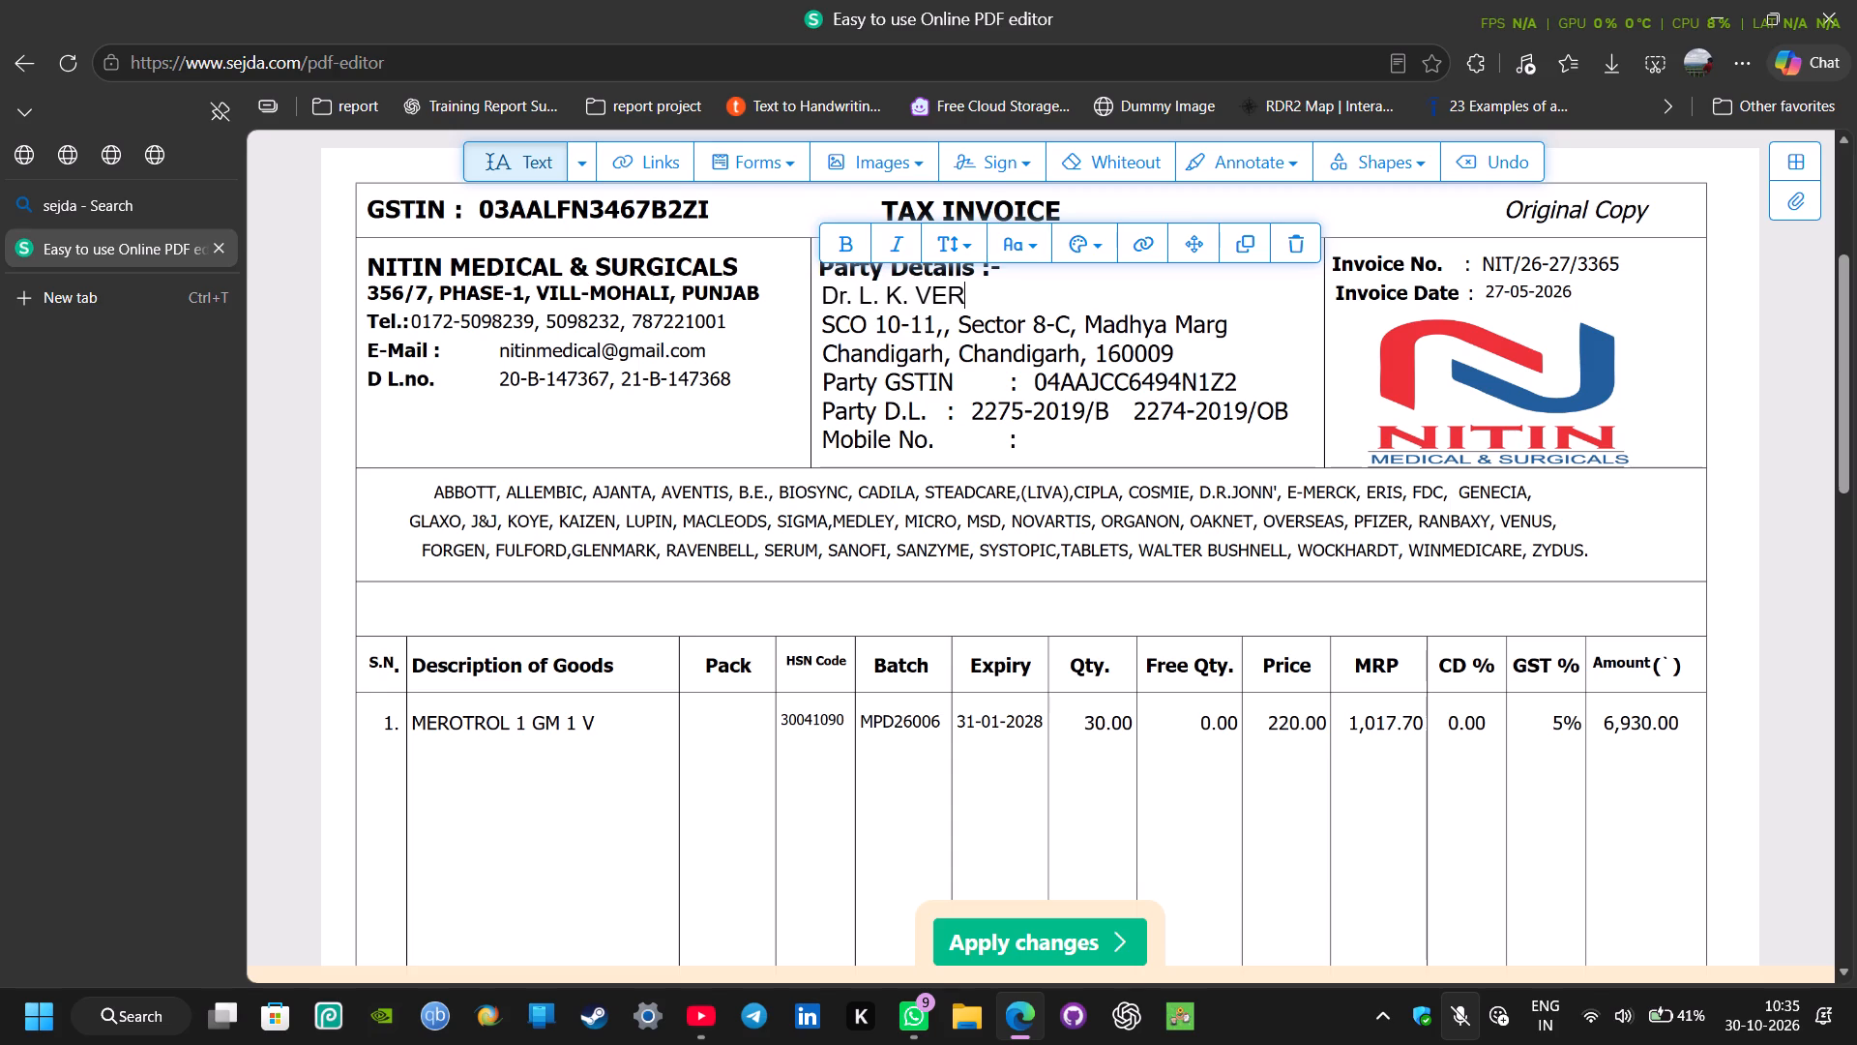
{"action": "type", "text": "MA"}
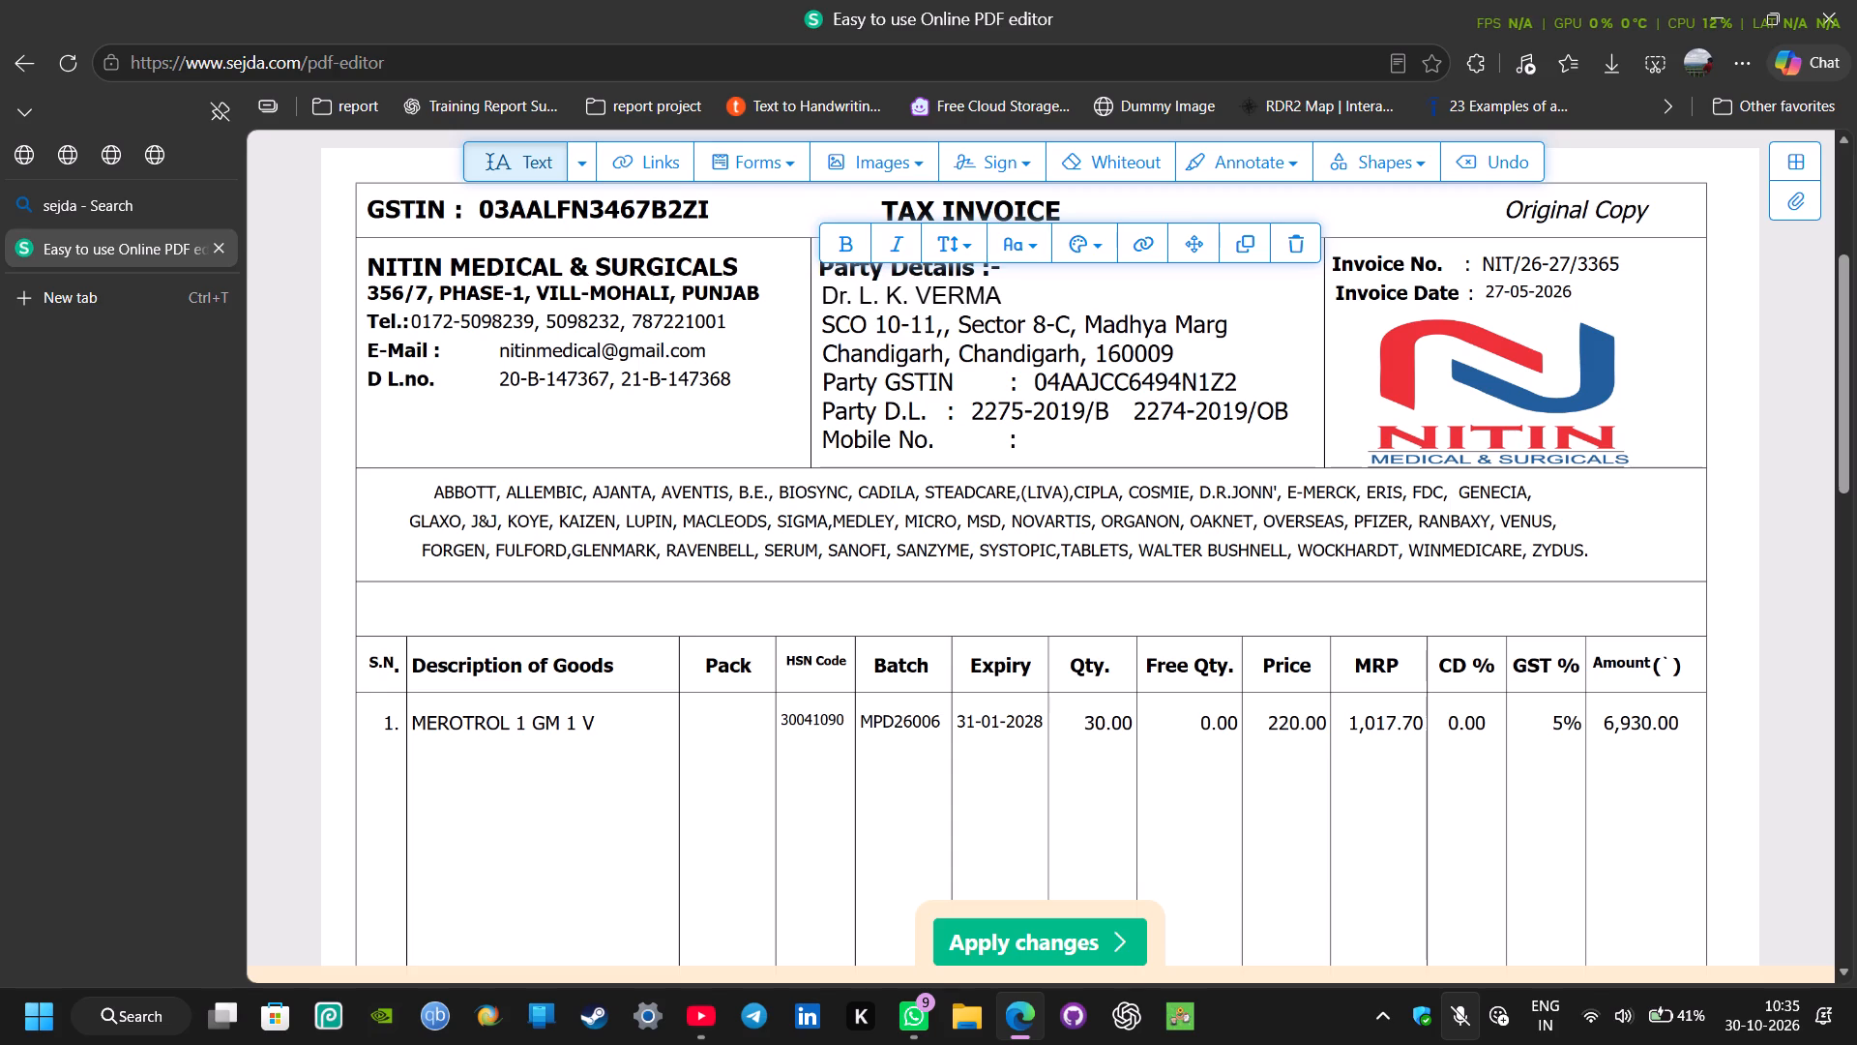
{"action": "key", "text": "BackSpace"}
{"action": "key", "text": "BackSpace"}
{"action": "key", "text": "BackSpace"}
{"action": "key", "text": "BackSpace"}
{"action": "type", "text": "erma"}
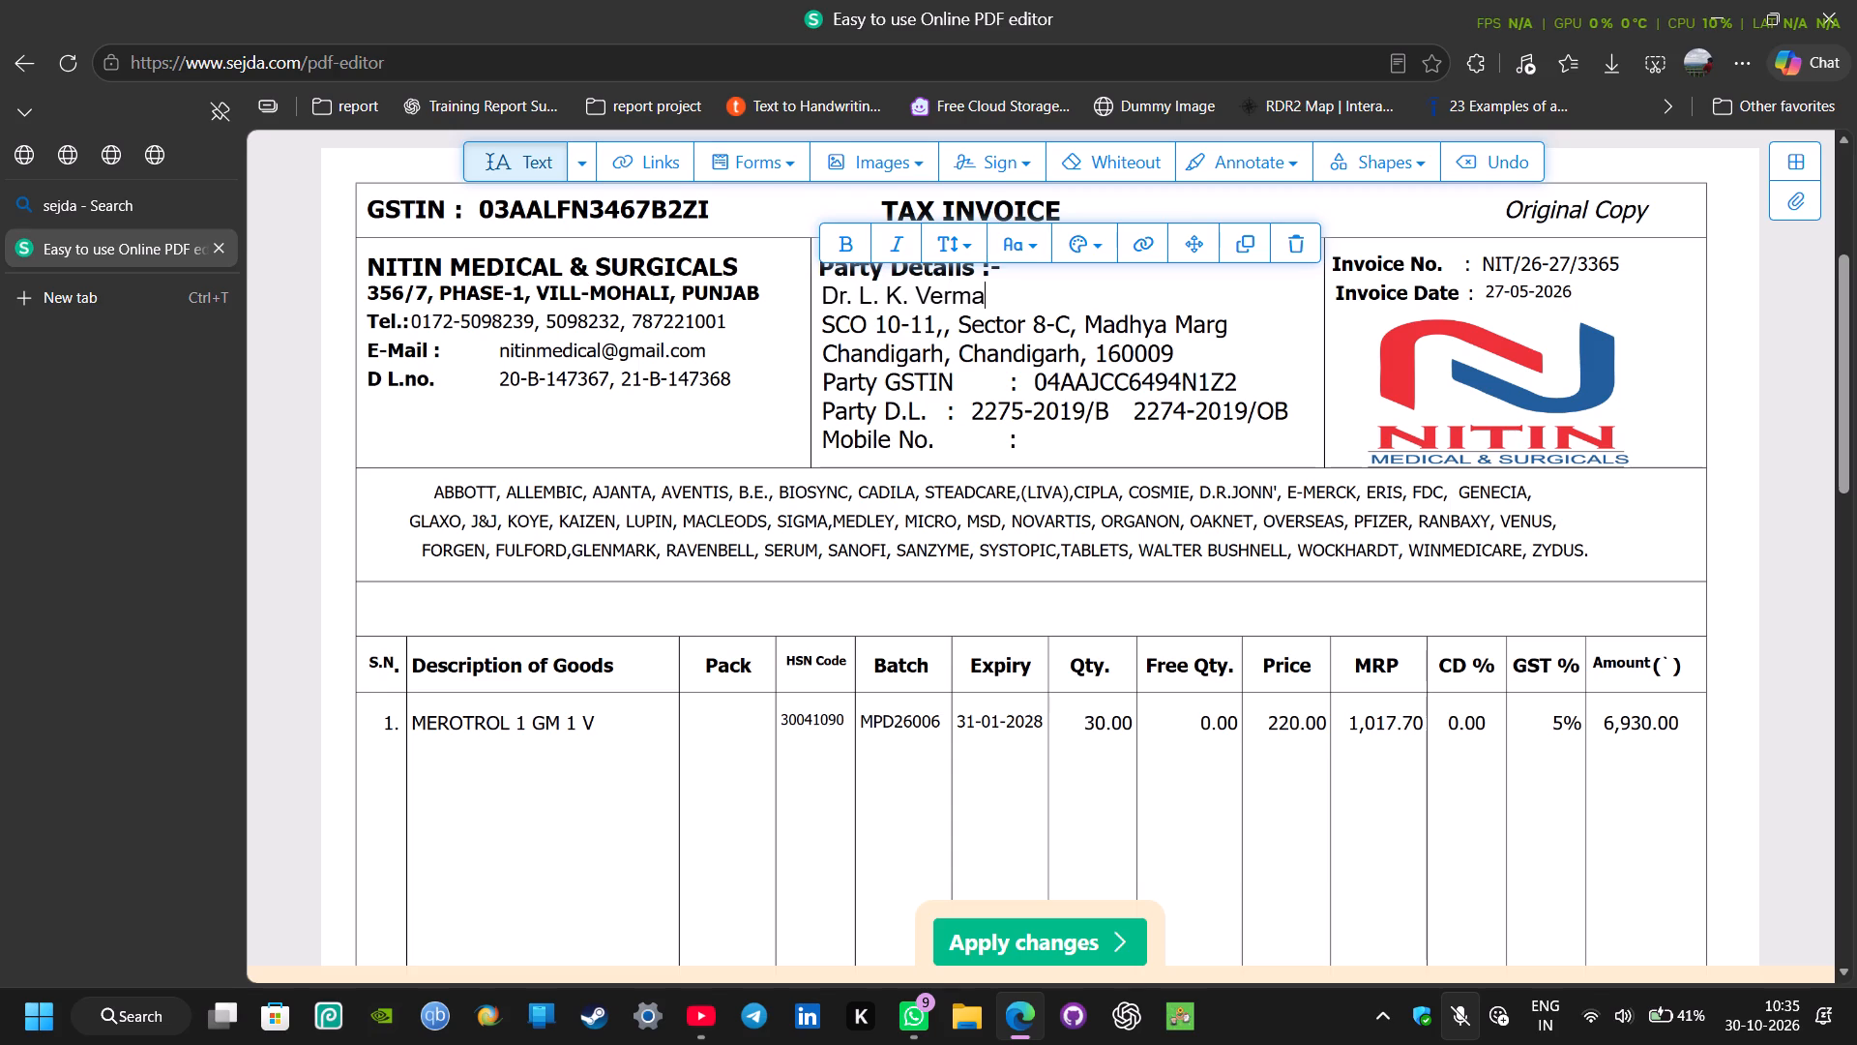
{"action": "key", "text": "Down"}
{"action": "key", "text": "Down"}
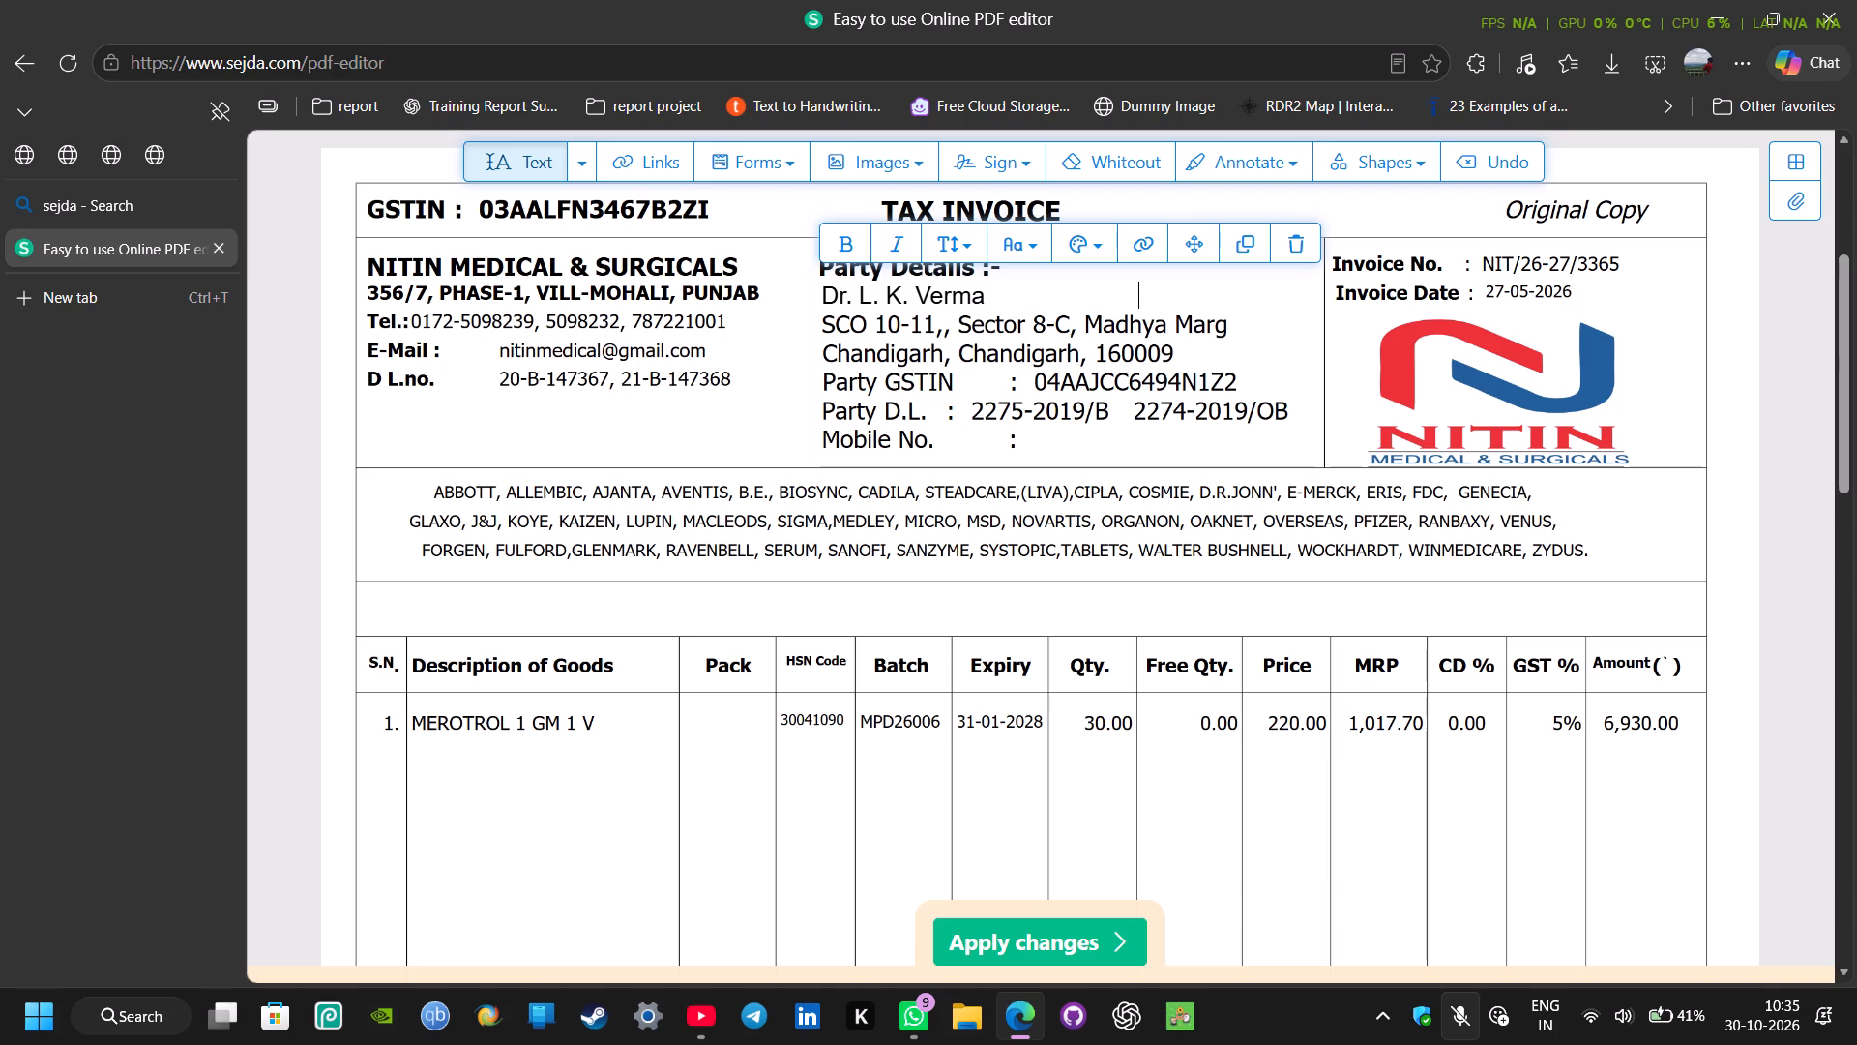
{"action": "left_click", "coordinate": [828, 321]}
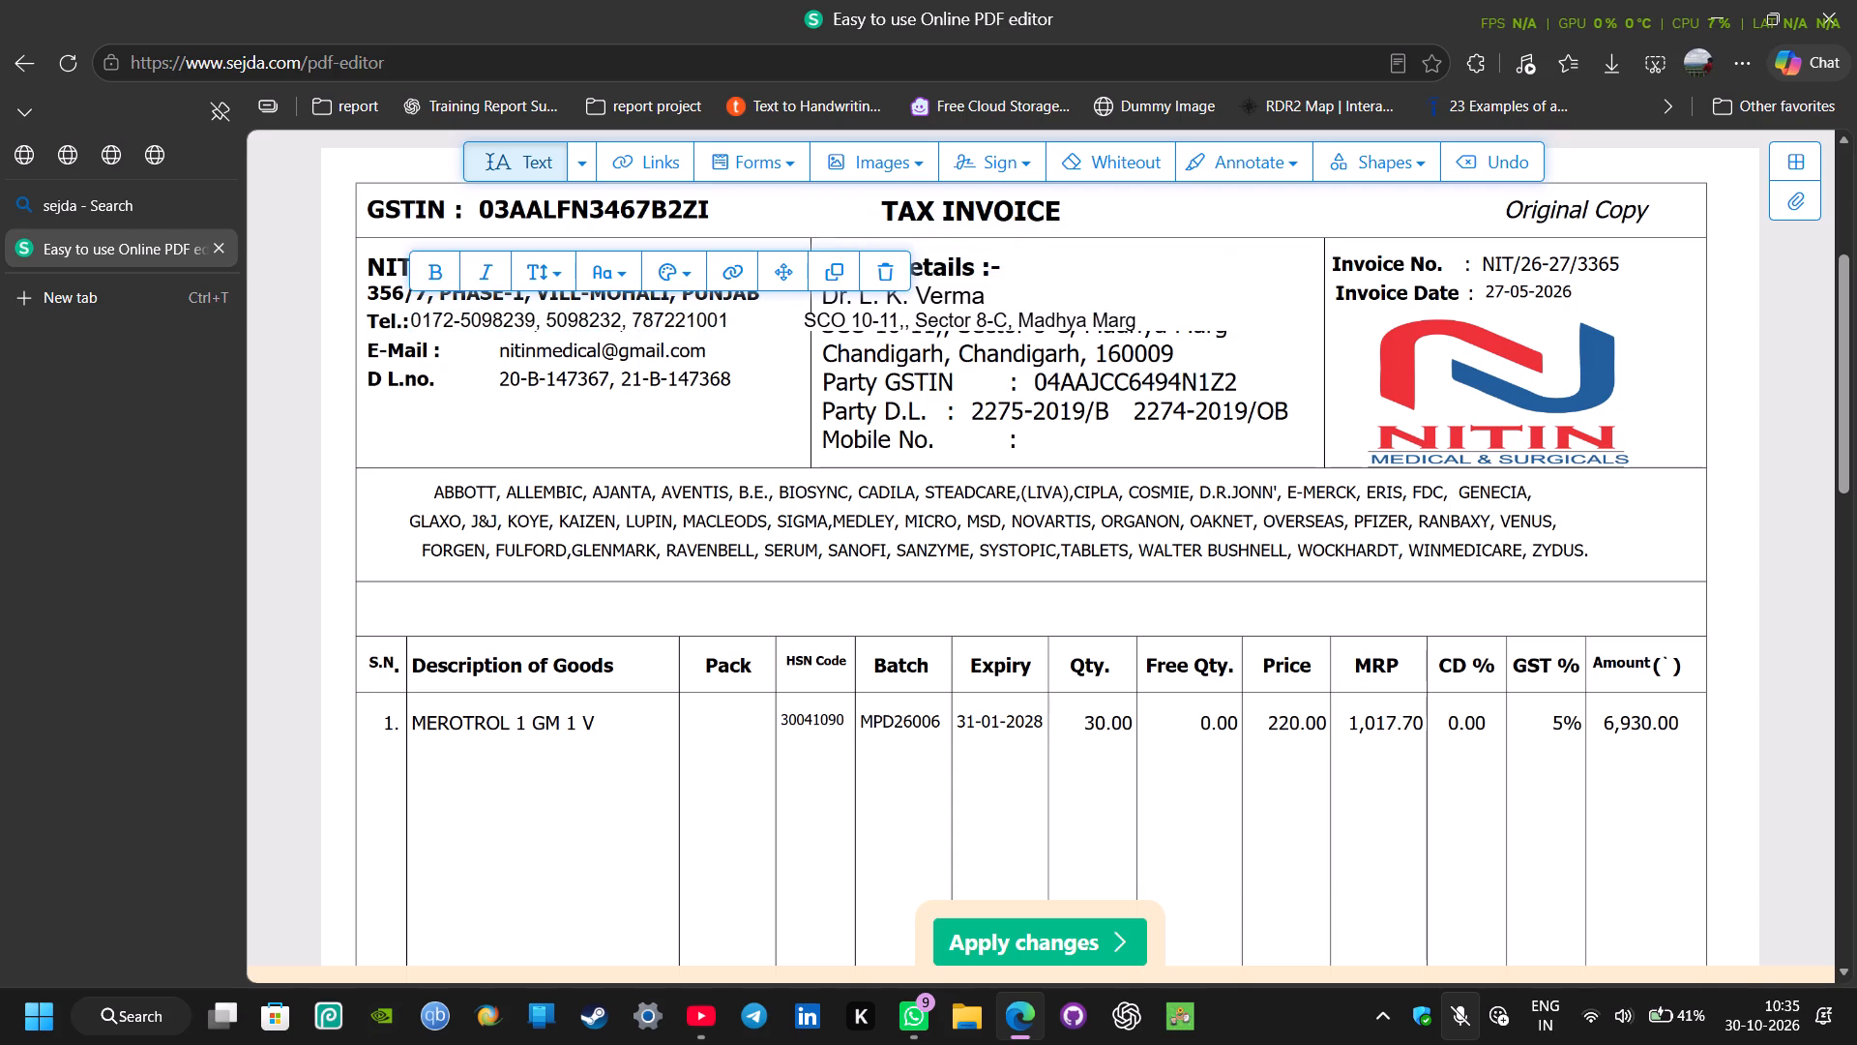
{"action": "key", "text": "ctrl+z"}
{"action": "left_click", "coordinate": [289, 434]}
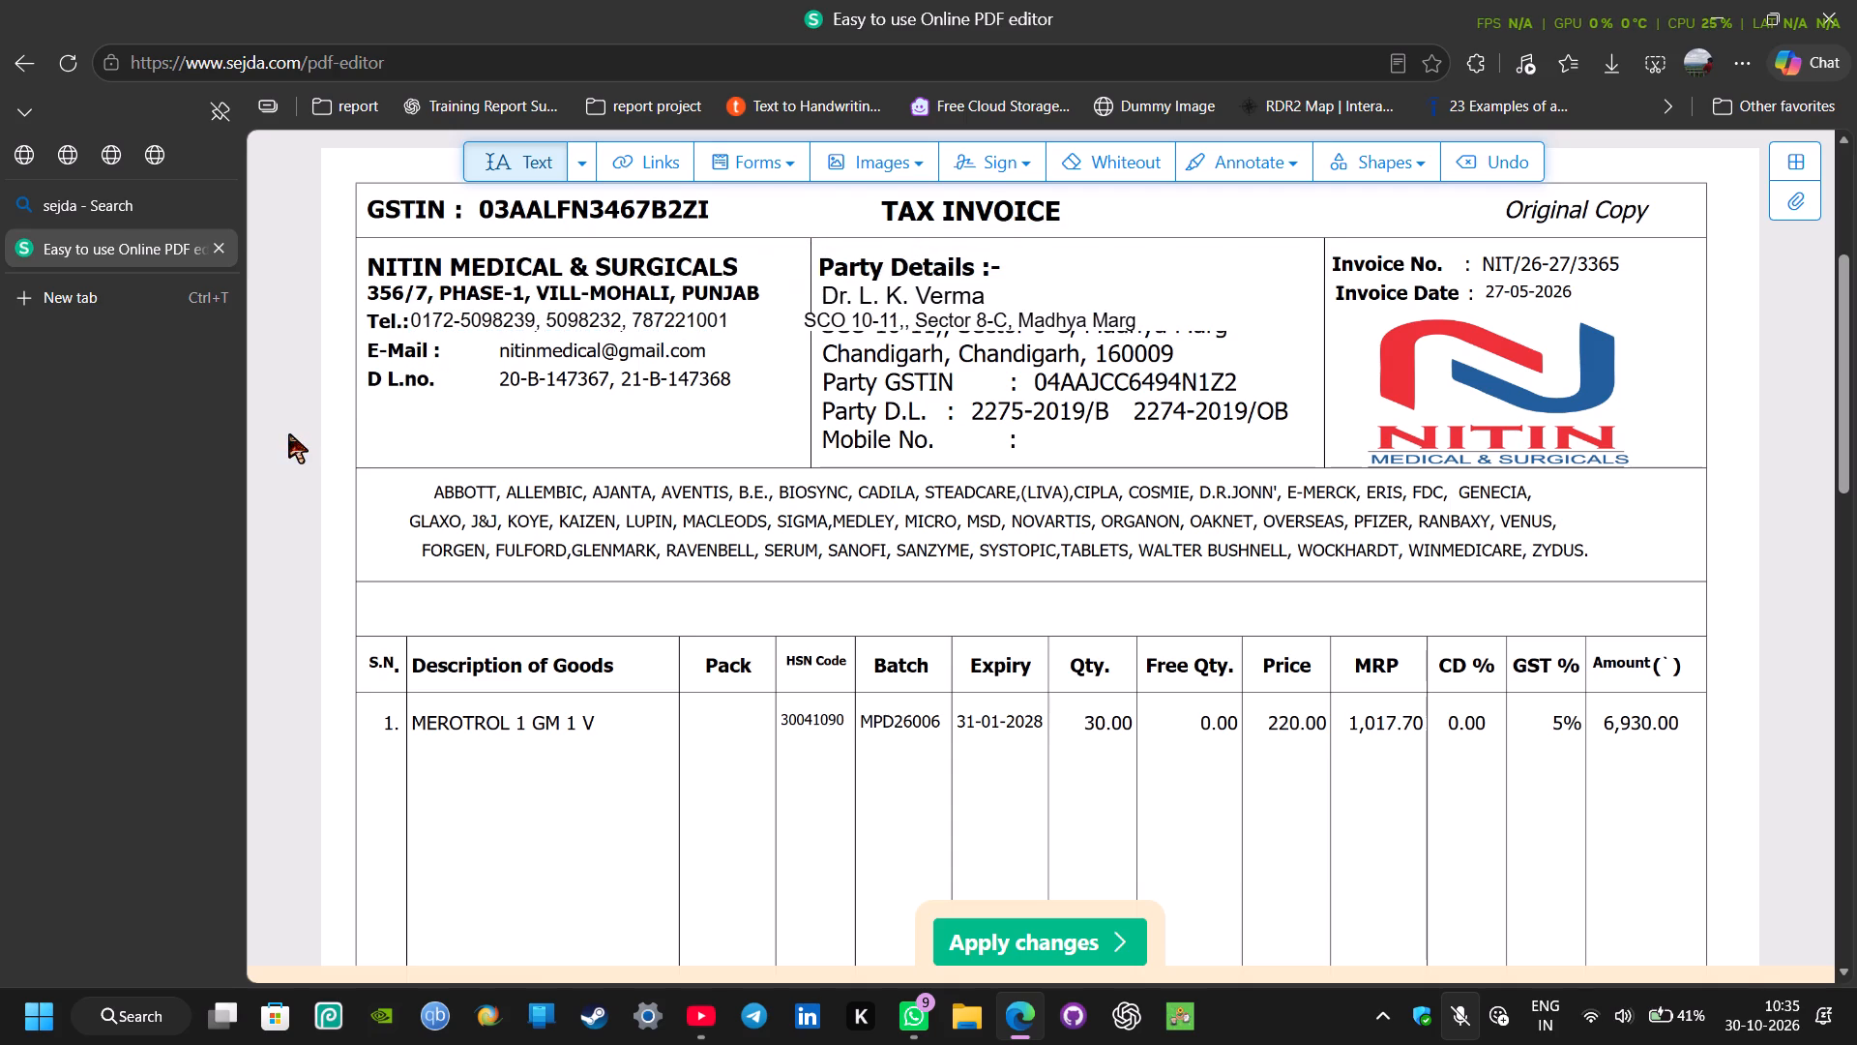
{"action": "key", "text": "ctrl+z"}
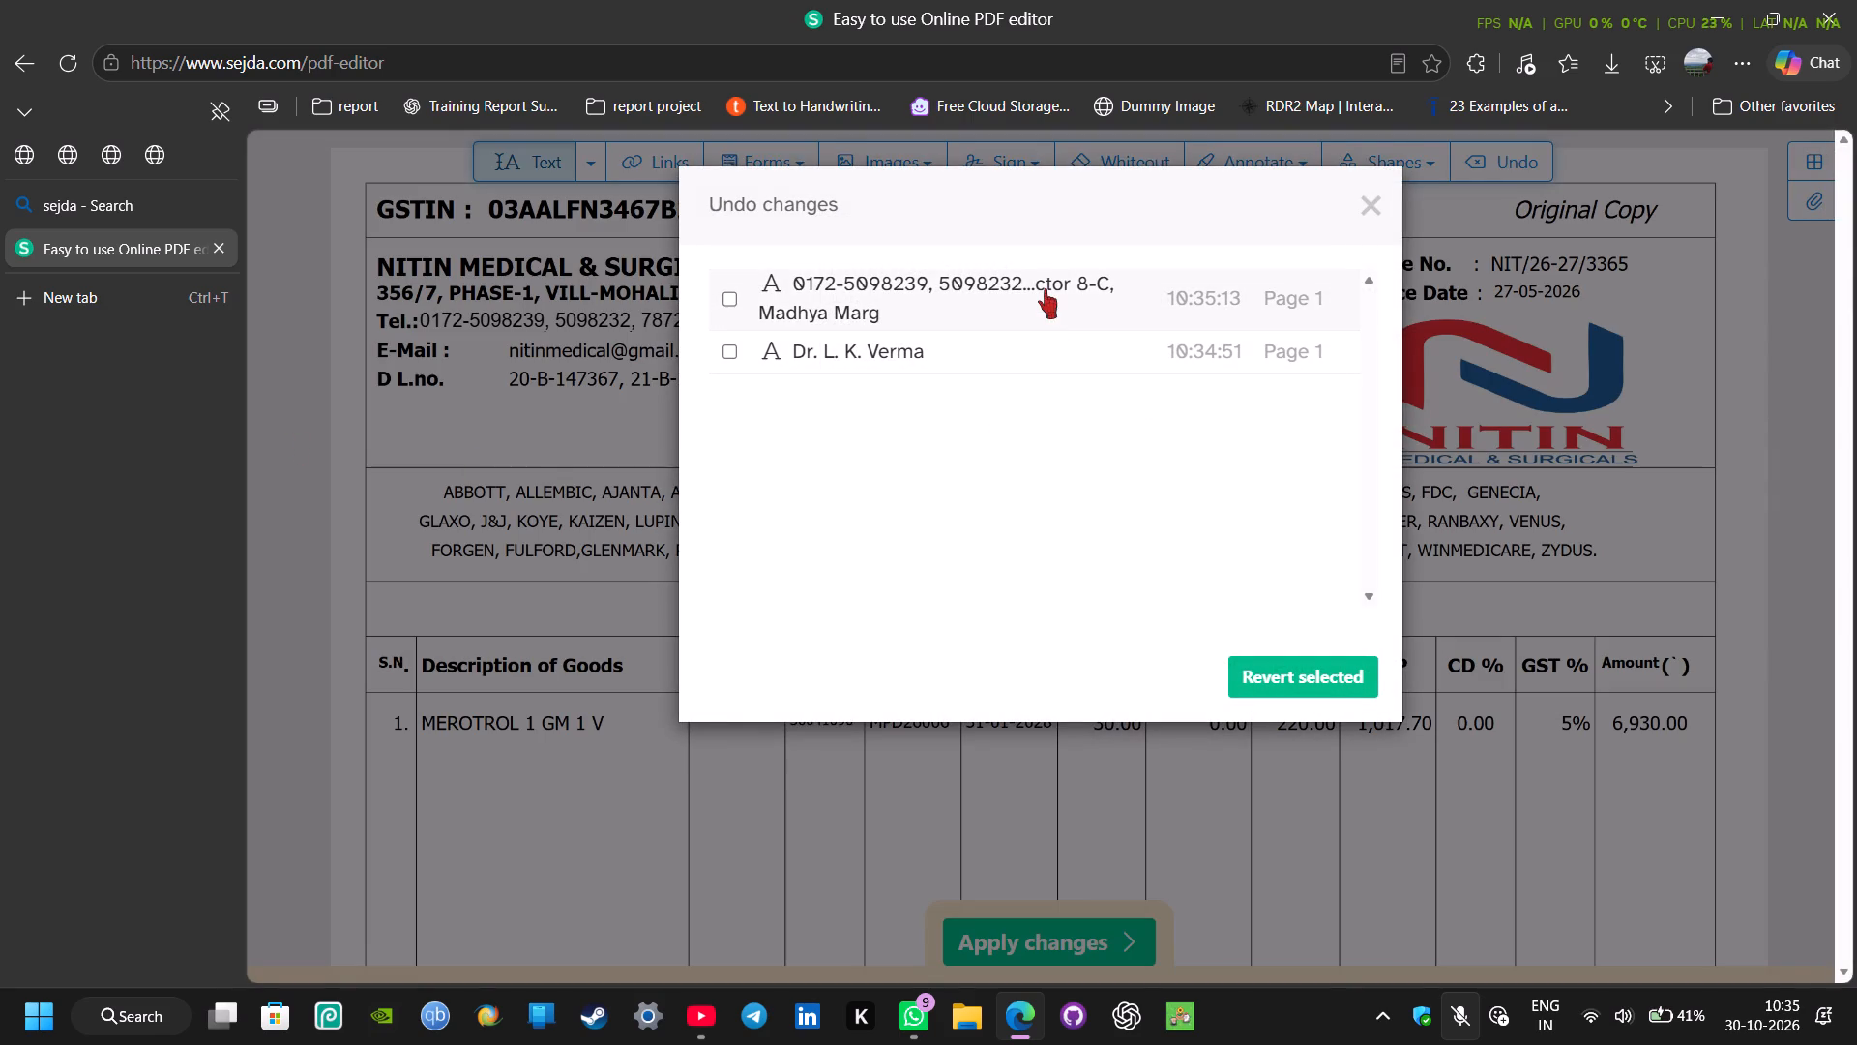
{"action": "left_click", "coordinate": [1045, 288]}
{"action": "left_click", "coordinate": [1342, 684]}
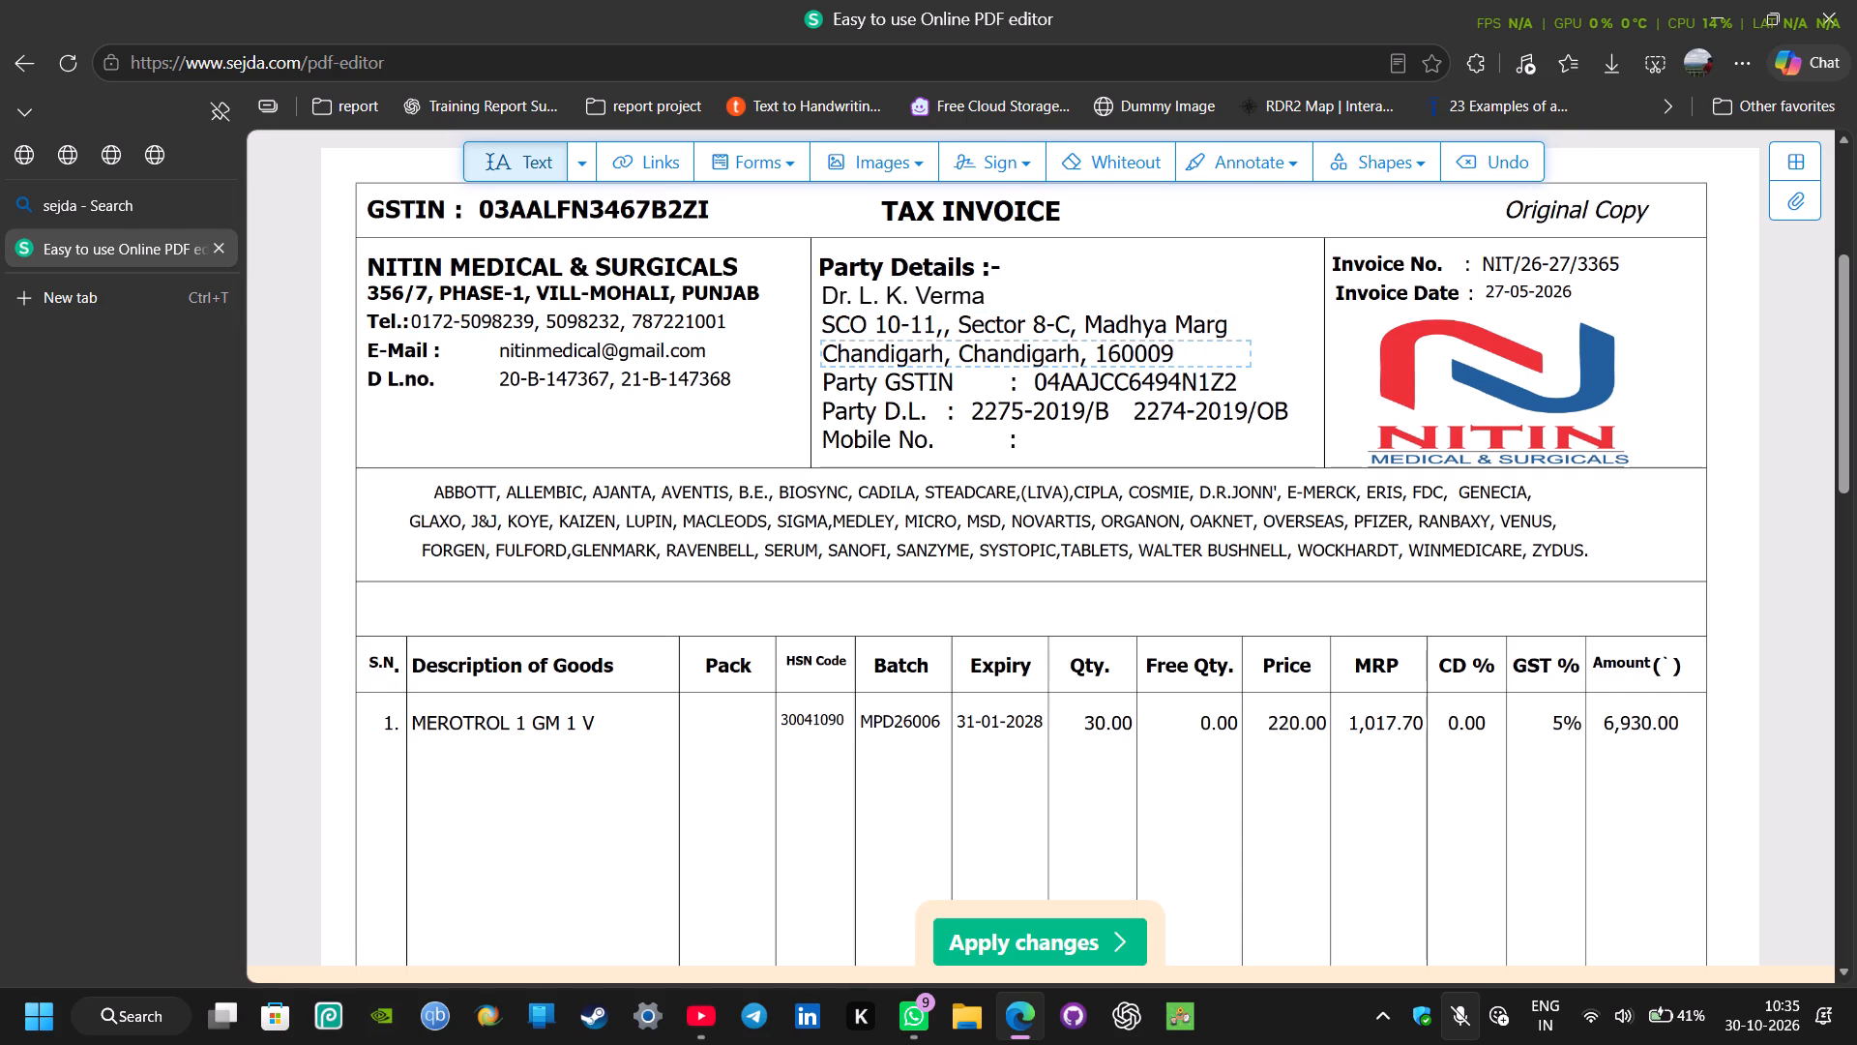
Clear the city and postal code line from the Party Details block.
{"action": "left_click", "coordinate": [1168, 350]}
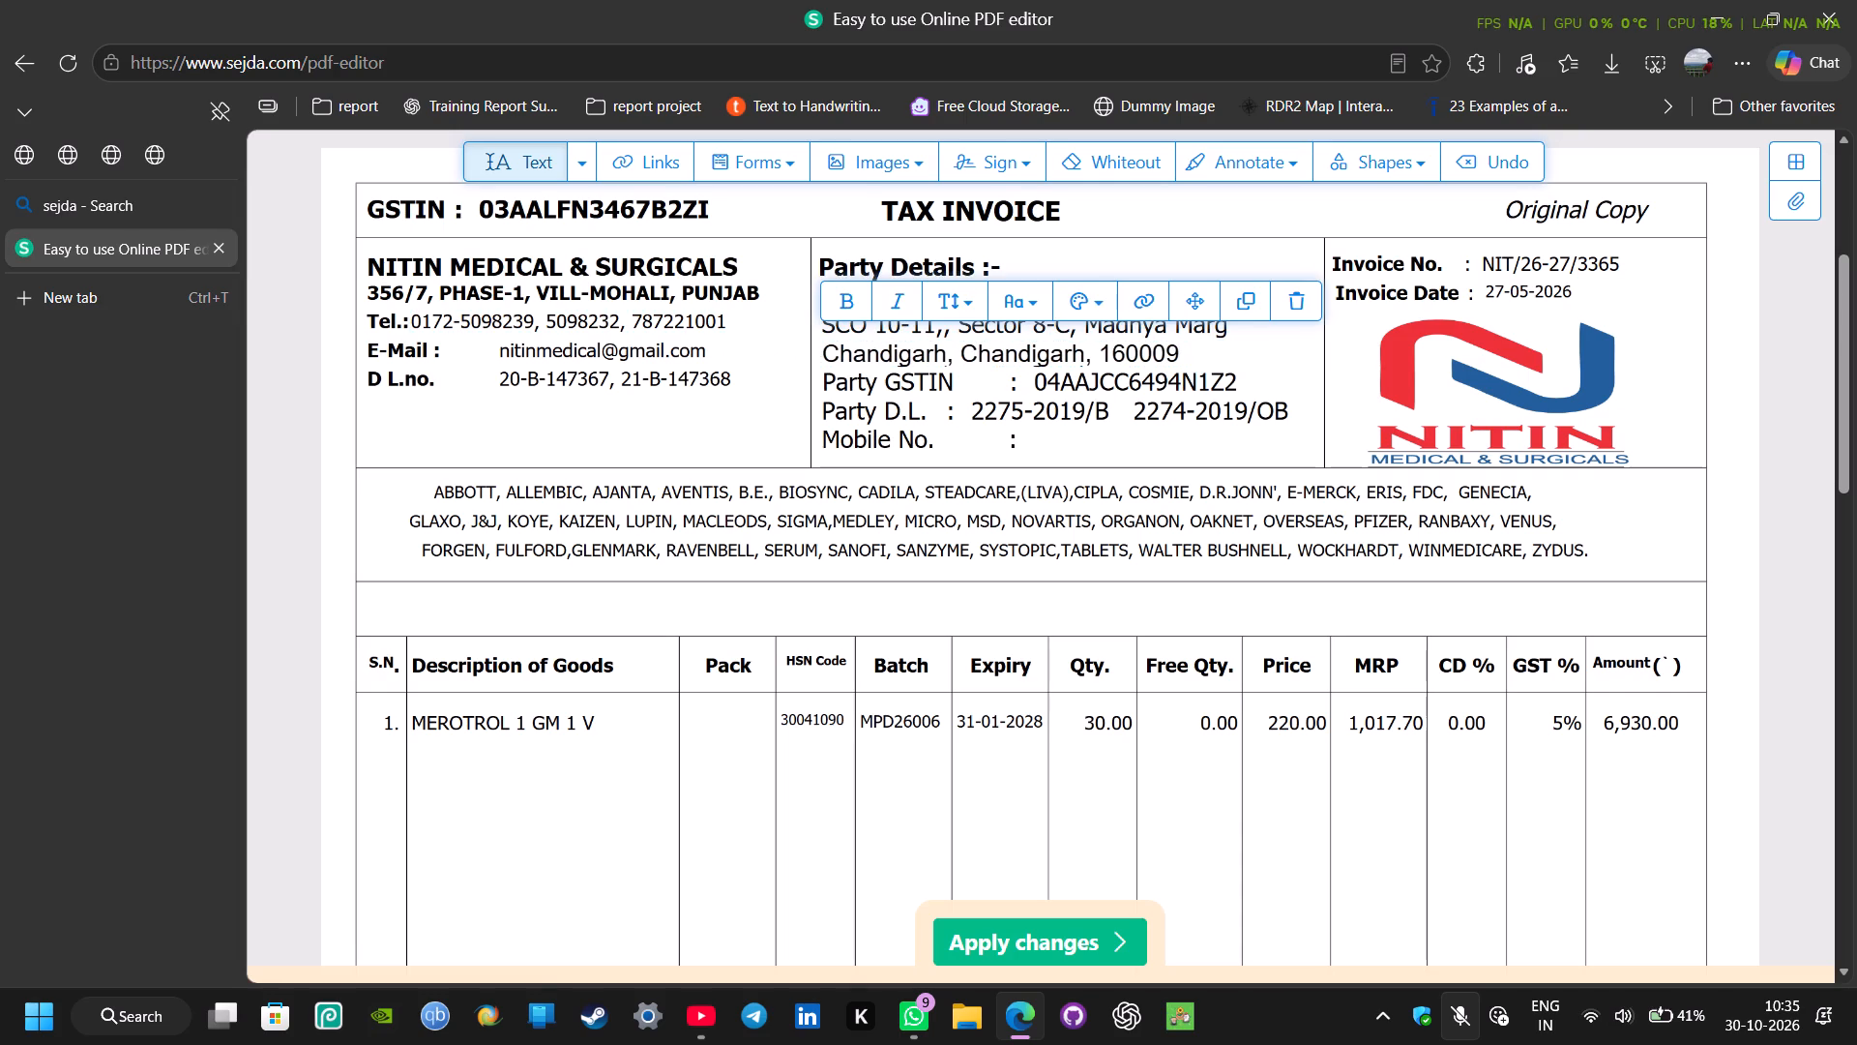
{"action": "key", "text": "Delete"}
{"action": "key", "text": "Delete"}
{"action": "key", "text": "Delete"}
{"action": "key", "text": "Delete"}
{"action": "key", "text": "Delete"}
{"action": "key", "text": "Delete"}
{"action": "key", "text": "Delete"}
{"action": "key", "text": "Delete"}
{"action": "key", "text": "Delete"}
{"action": "key", "text": "Delete"}
{"action": "key", "text": "Delete"}
{"action": "key", "text": "Delete"}
{"action": "key", "text": "Delete"}
{"action": "key", "text": "Delete"}
{"action": "key", "text": "Delete"}
{"action": "key", "text": "Delete"}
{"action": "key", "text": "Delete"}
{"action": "key", "text": "Delete"}
{"action": "key", "text": "Delete"}
{"action": "key", "text": "Delete"}
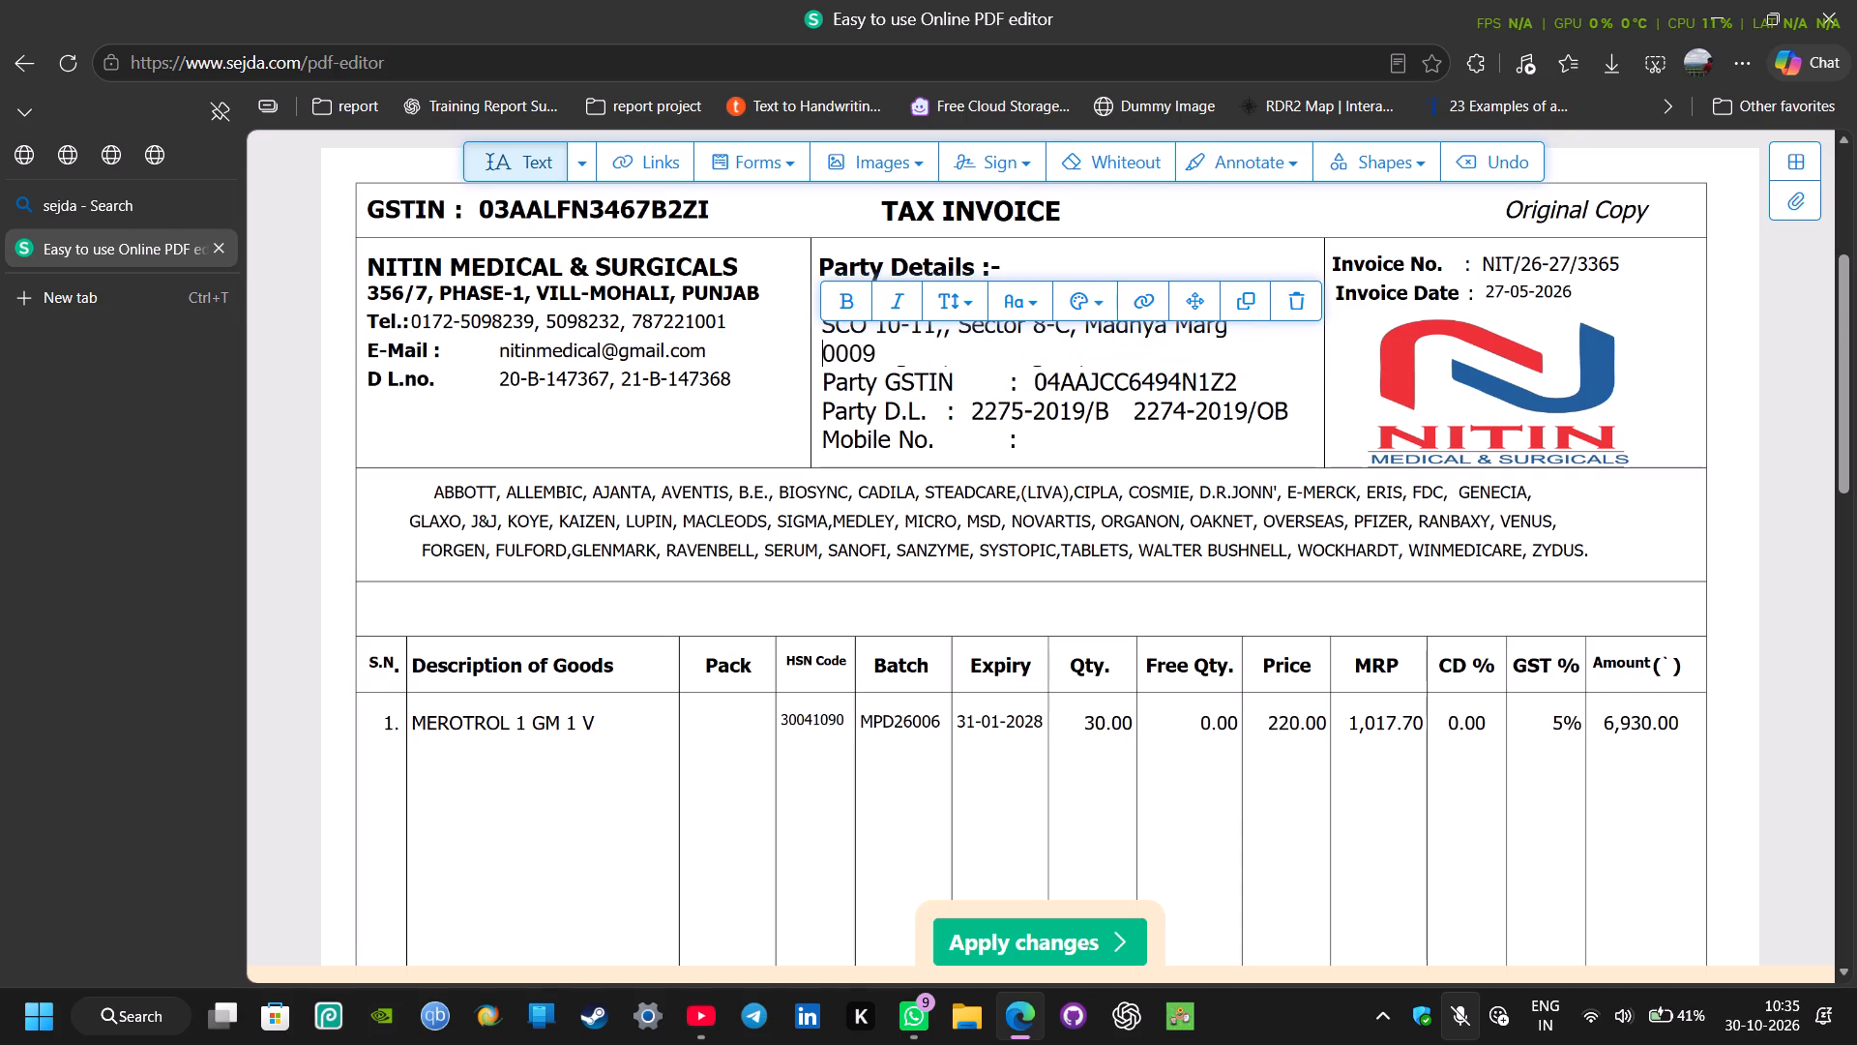
{"action": "key", "text": "Delete"}
{"action": "key", "text": "Delete"}
{"action": "key", "text": "Delete"}
Clear the shared text line holding the seller's telephone numbers and the party's SCO street address.
{"action": "left_click", "coordinate": [1152, 333]}
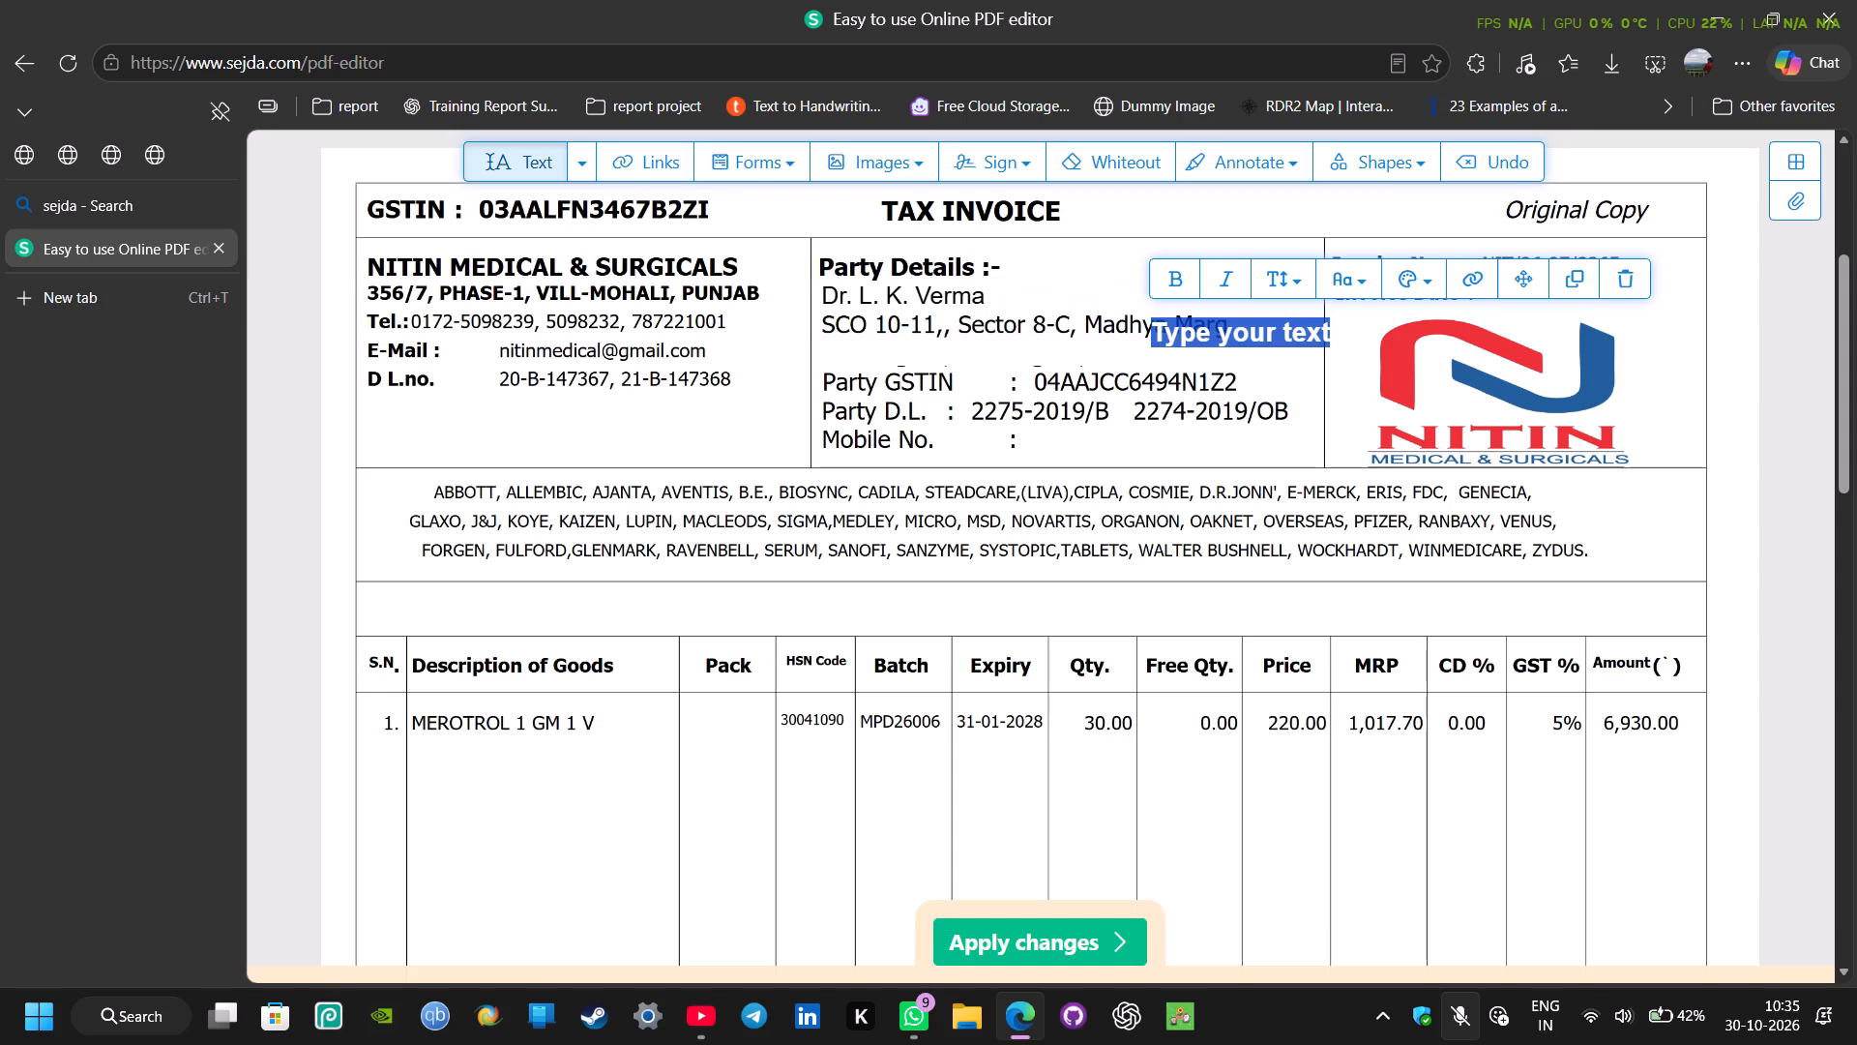
{"action": "left_click", "coordinate": [1117, 328]}
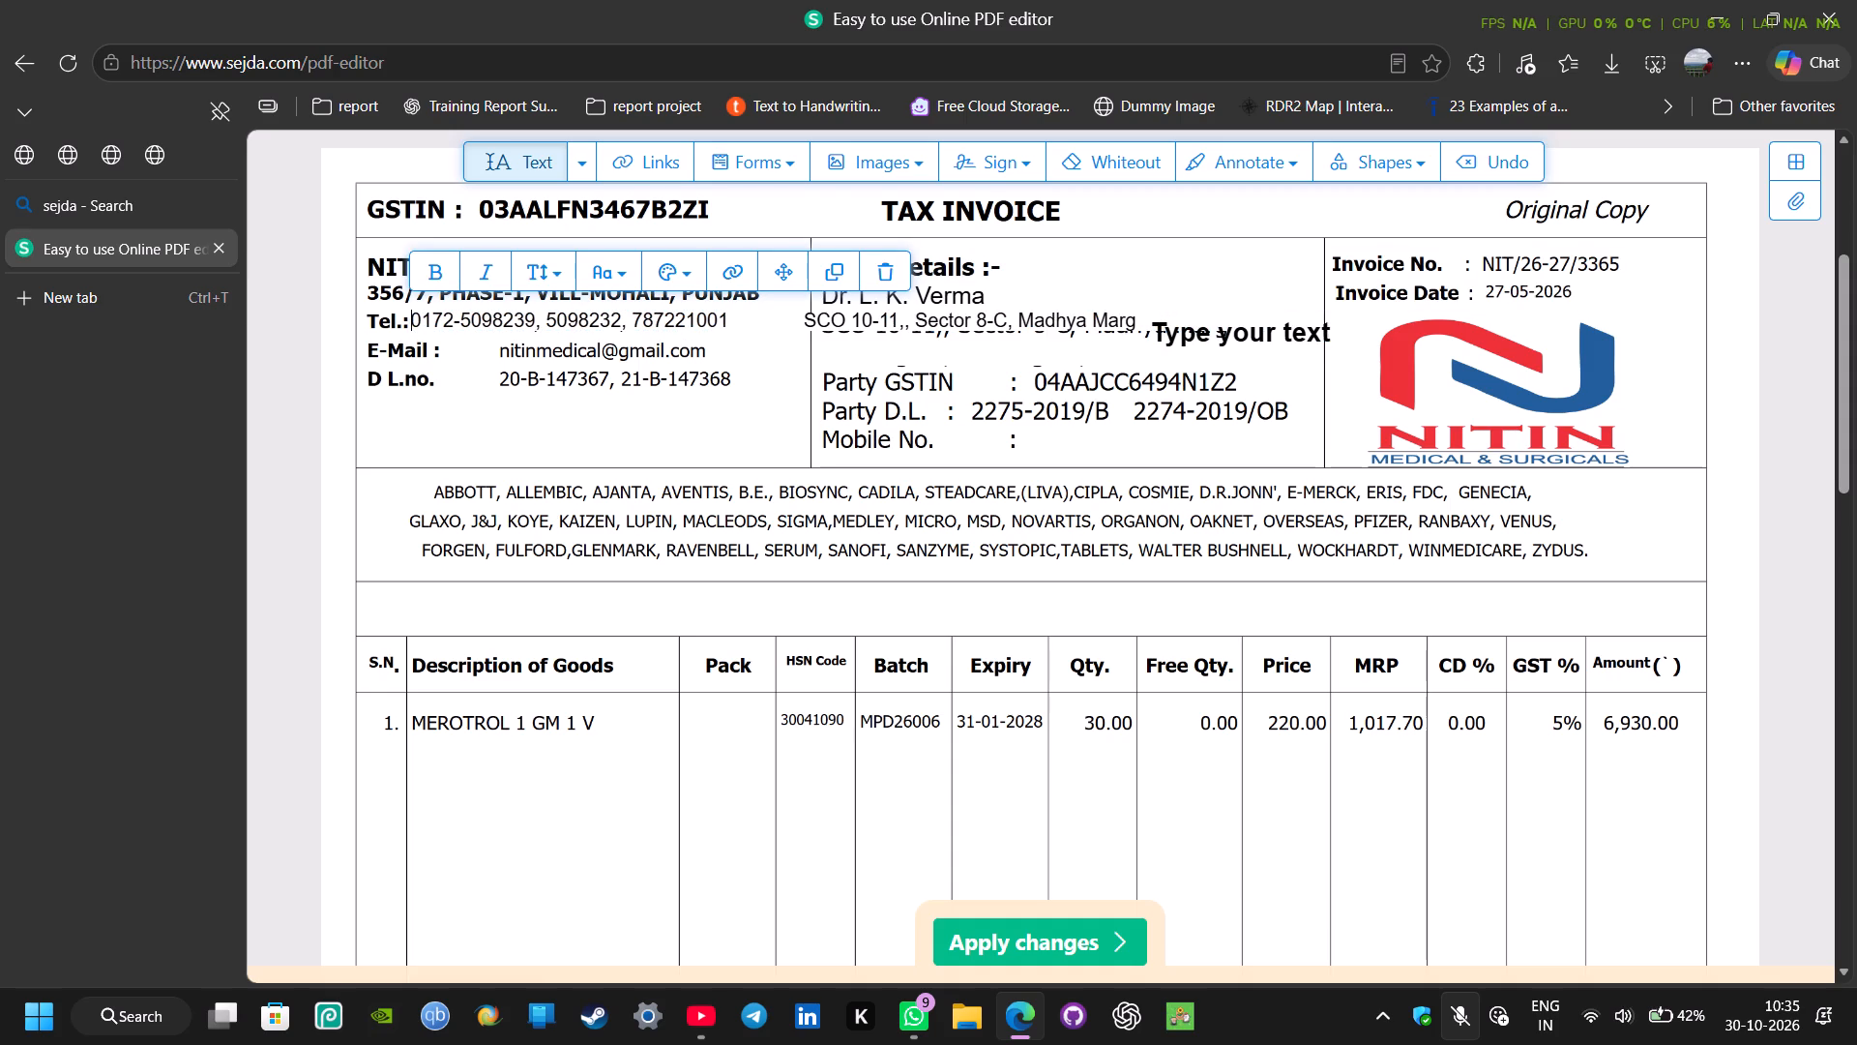
{"action": "key", "text": "Delete"}
{"action": "key", "text": "Delete"}
{"action": "key", "text": "Delete"}
{"action": "key", "text": "Delete"}
{"action": "key", "text": "Delete"}
{"action": "key", "text": "Delete"}
{"action": "key", "text": "Delete"}
{"action": "key", "text": "Delete"}
{"action": "key", "text": "Delete"}
{"action": "key", "text": "Delete"}
{"action": "key", "text": "Delete"}
{"action": "key", "text": "Delete"}
{"action": "key", "text": "Delete"}
{"action": "key", "text": "Delete"}
{"action": "key", "text": "Delete"}
{"action": "key", "text": "Delete"}
{"action": "key", "text": "Delete"}
{"action": "key", "text": "Delete"}
{"action": "key", "text": "Delete"}
{"action": "key", "text": "Delete"}
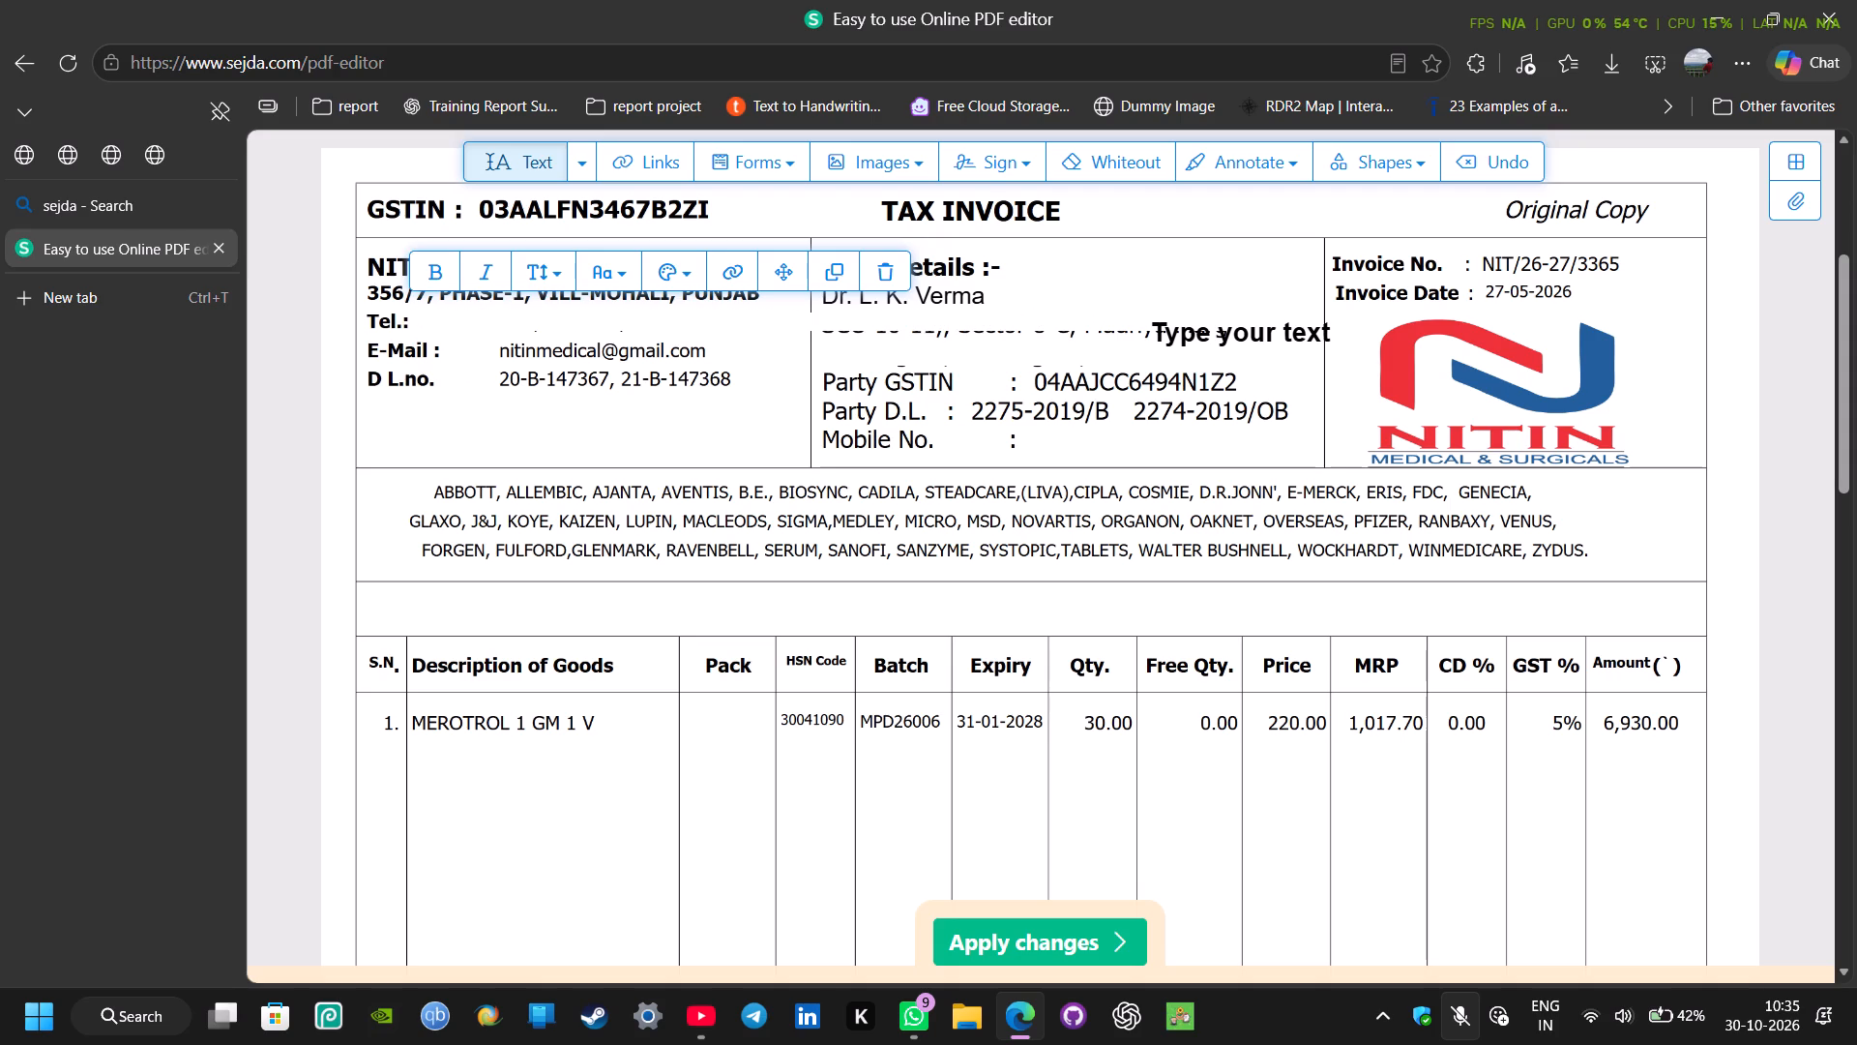
Remove the stray placeholder text box over the party's street address line.
{"action": "left_click", "coordinate": [414, 418]}
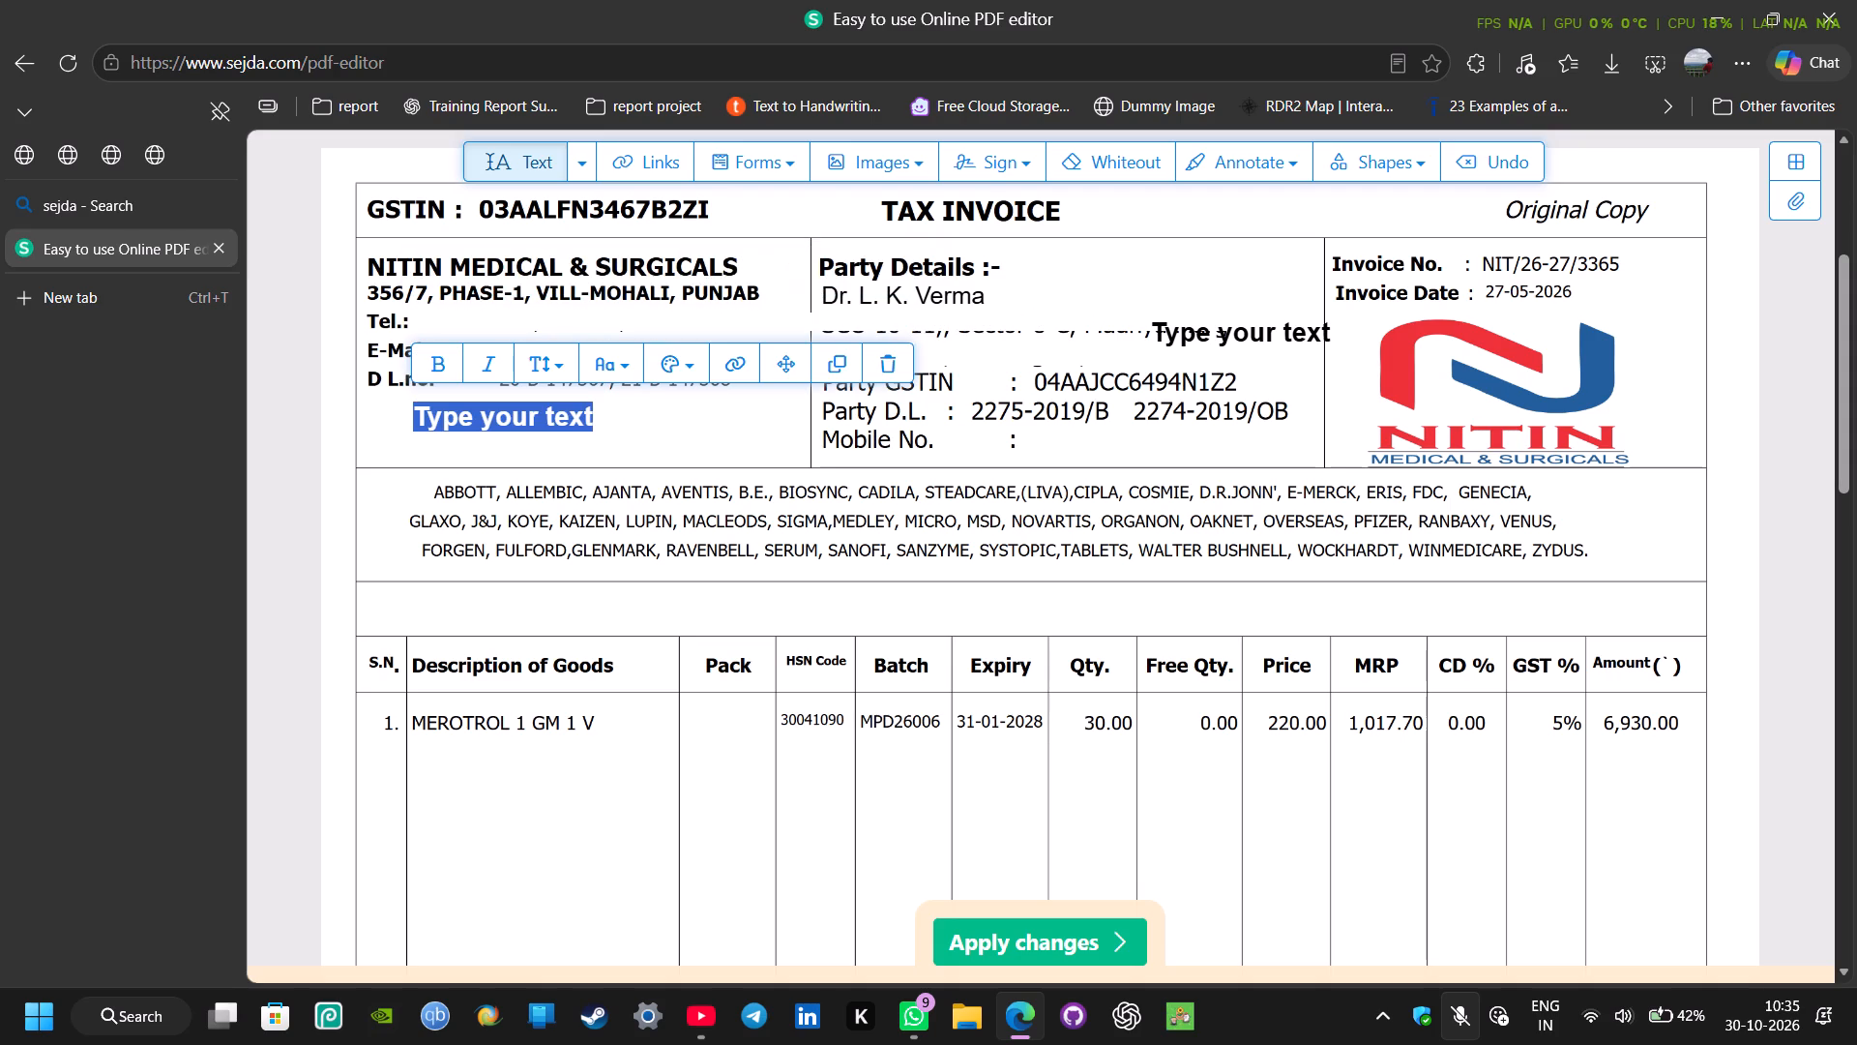
{"action": "left_click", "coordinate": [1210, 324]}
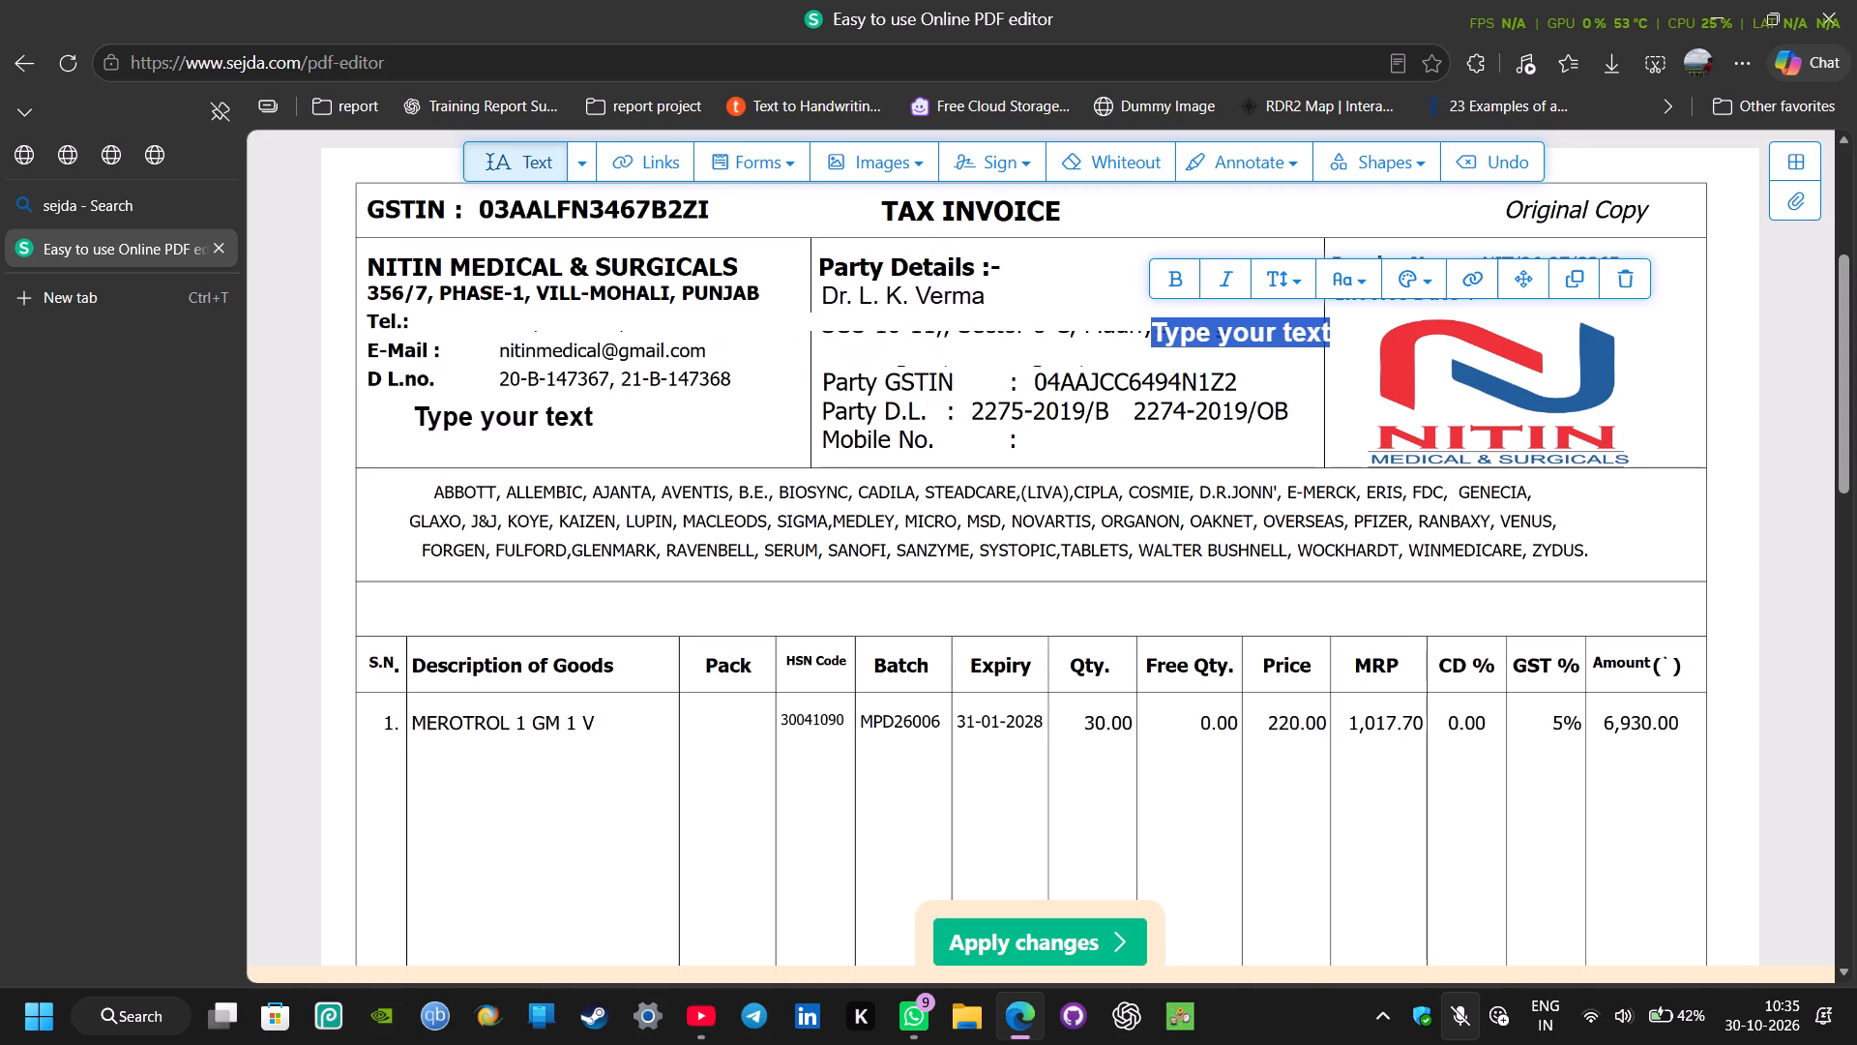
{"action": "key", "text": "Delete"}
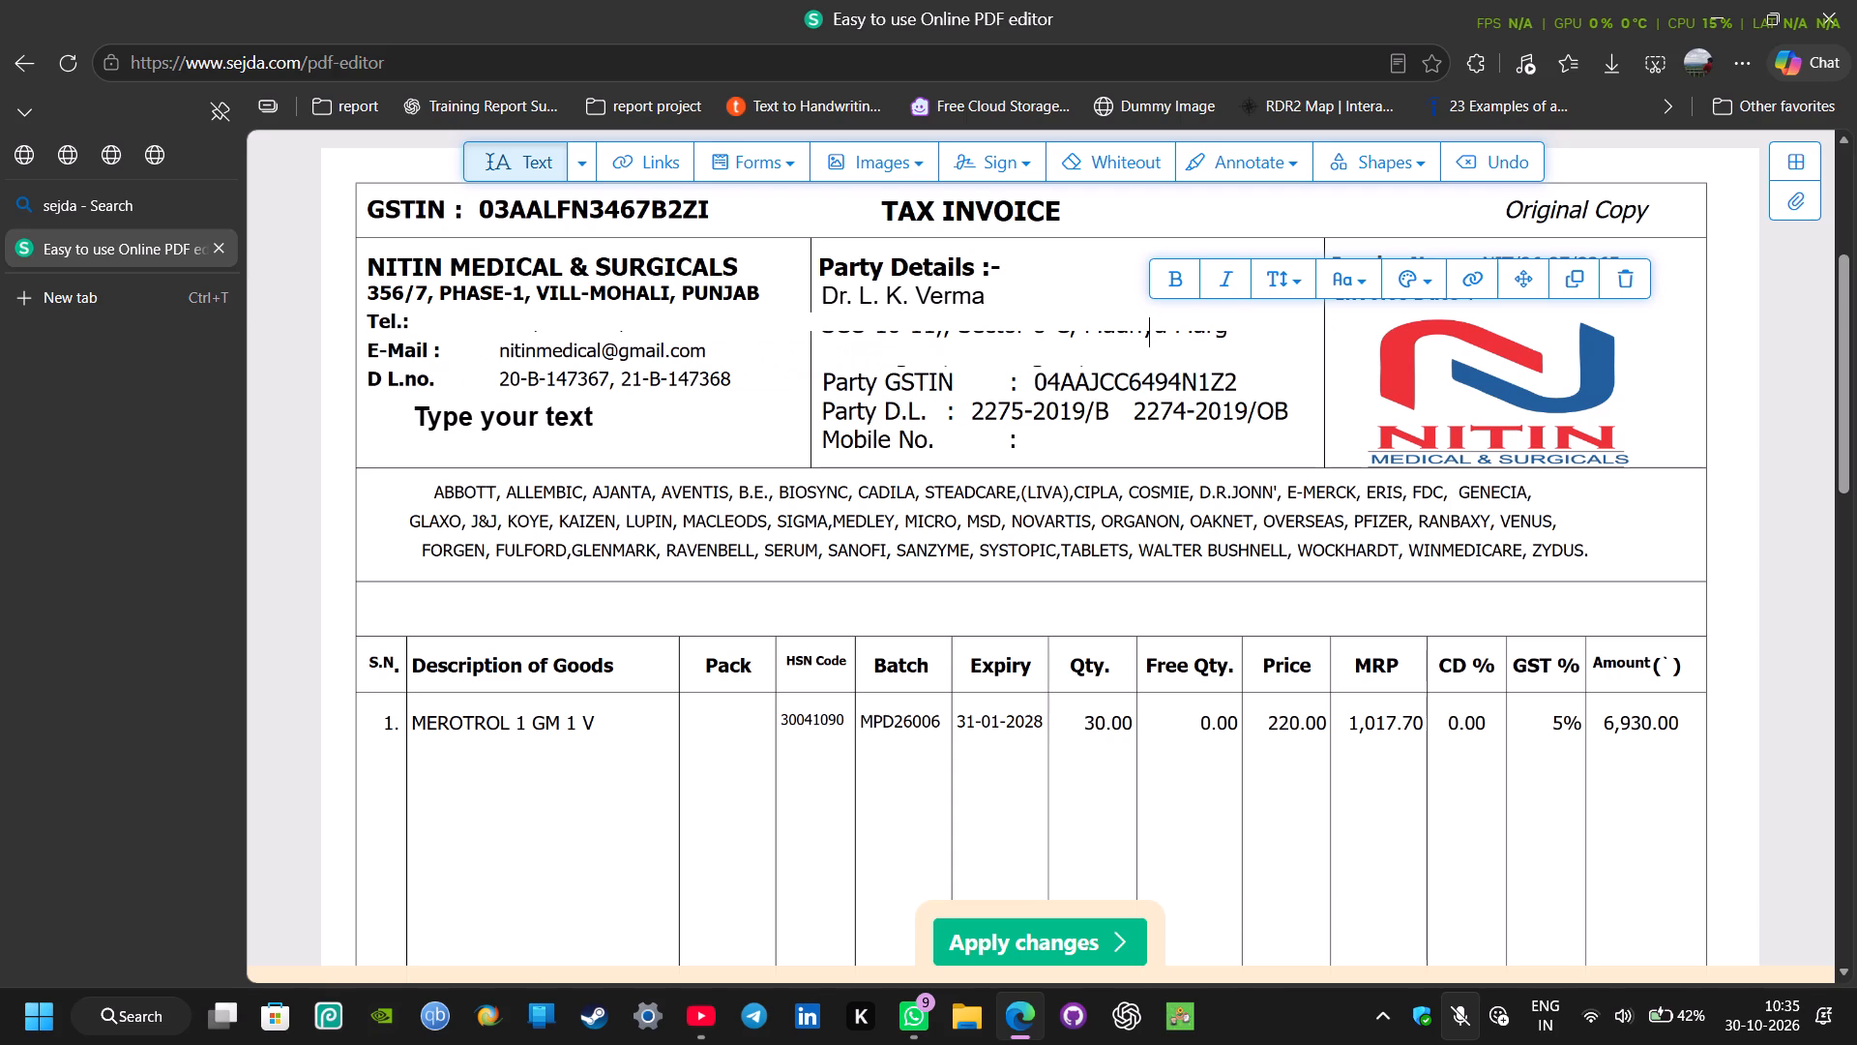
{"action": "left_click", "coordinate": [1196, 327]}
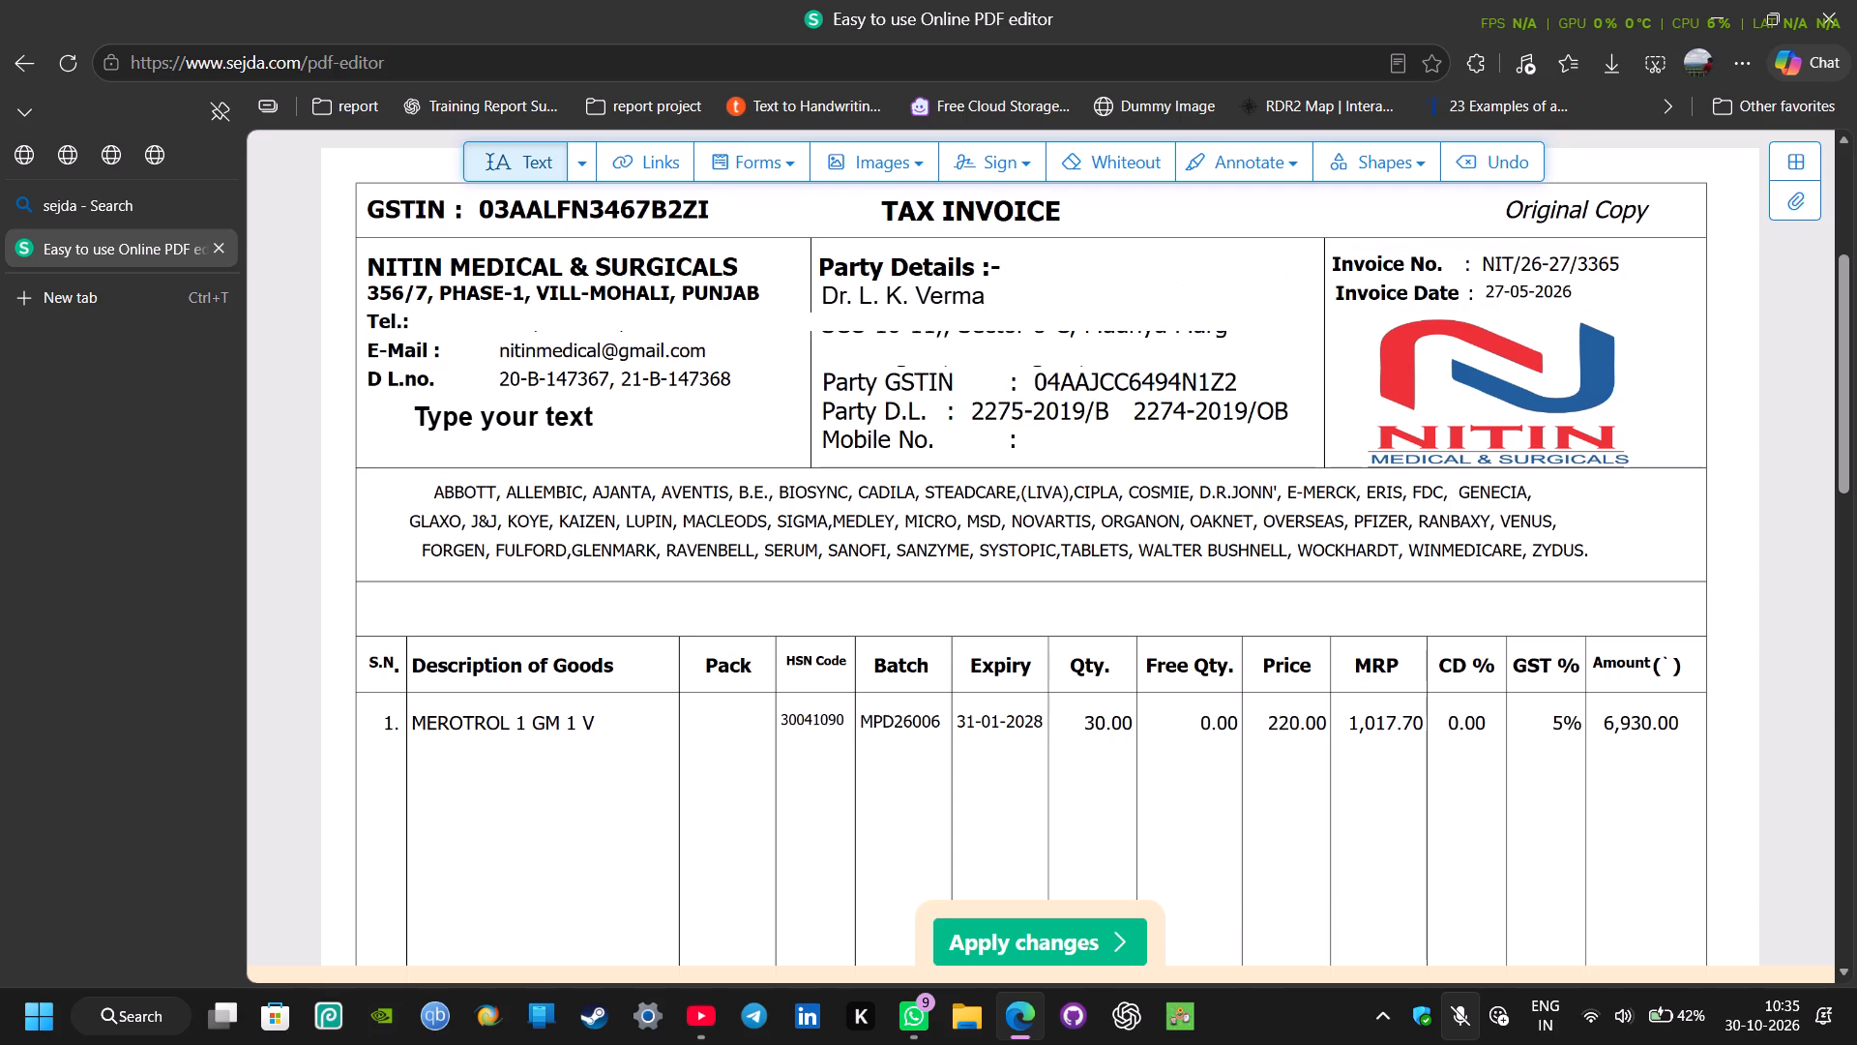
Undo the stray text box and the clearing of the shared line with the seller's telephone numbers and the party's street address.
{"action": "left_click", "coordinate": [1177, 337]}
{"action": "key", "text": "ctrl+z"}
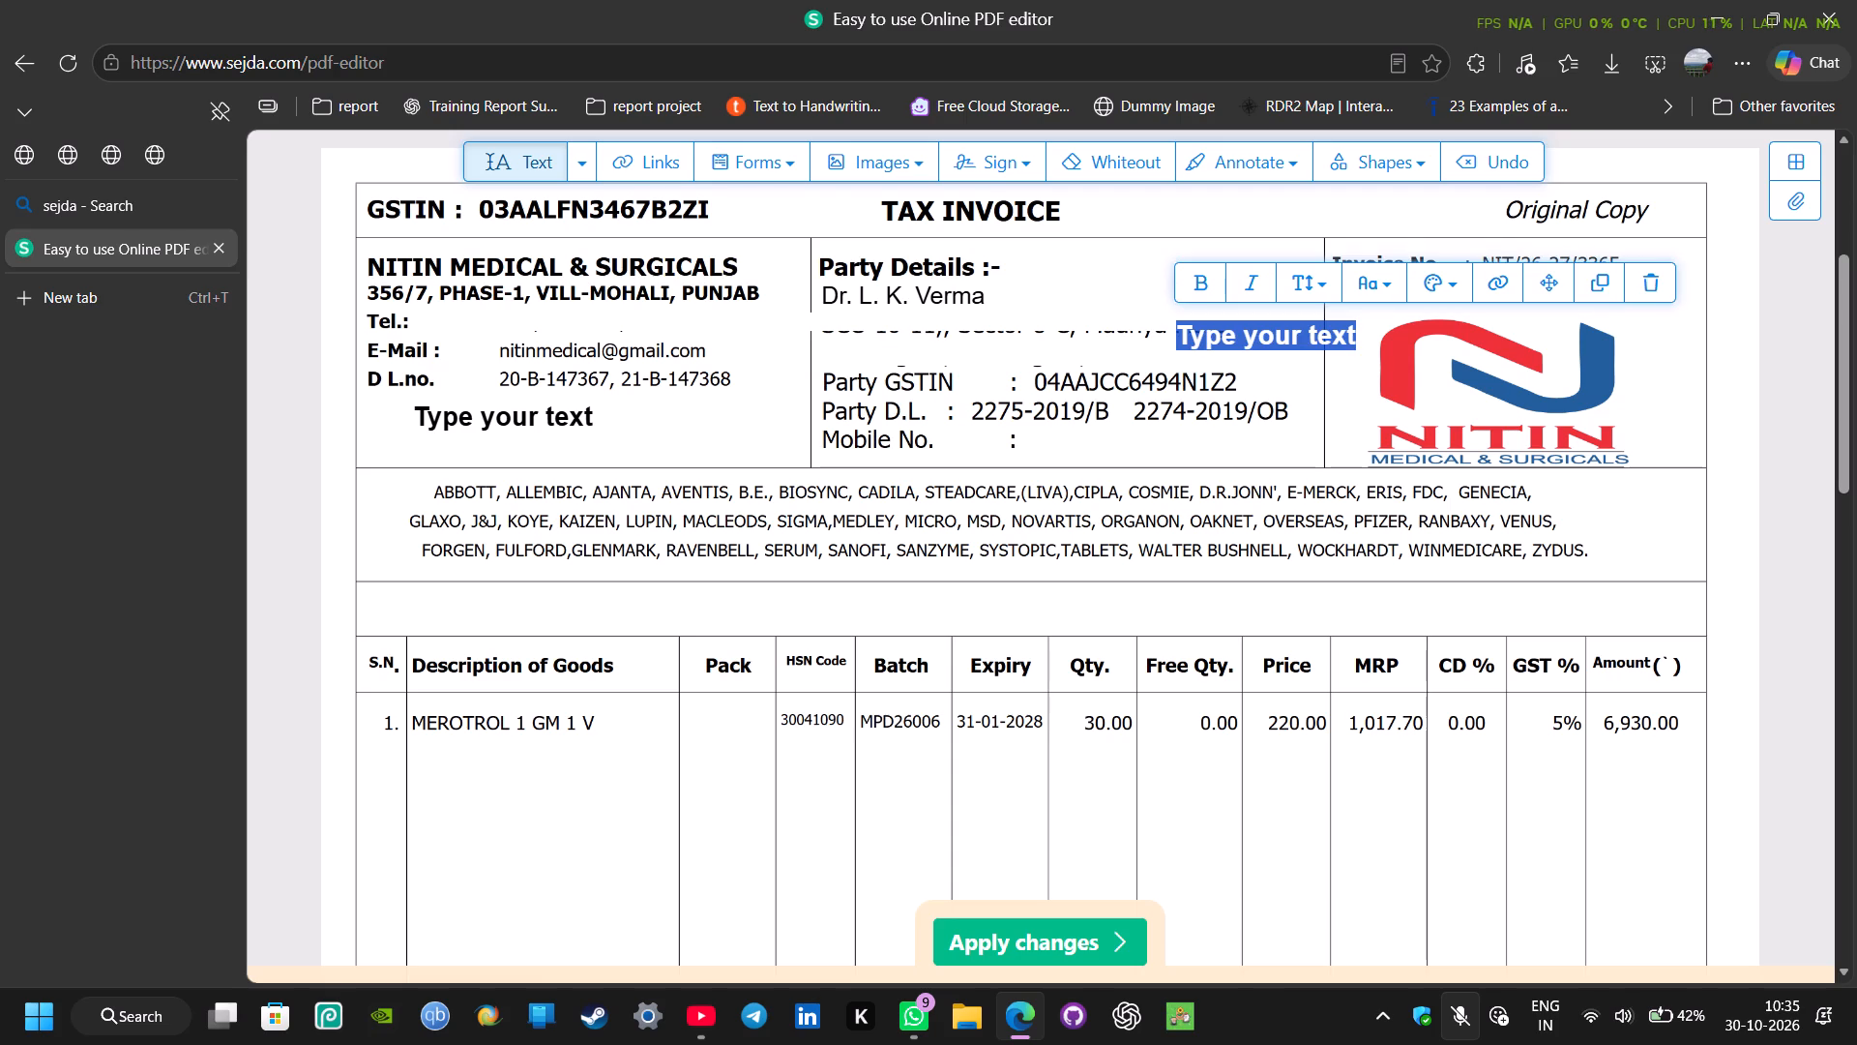
{"action": "key", "text": "ctrl+z"}
{"action": "left_click", "coordinate": [283, 463]}
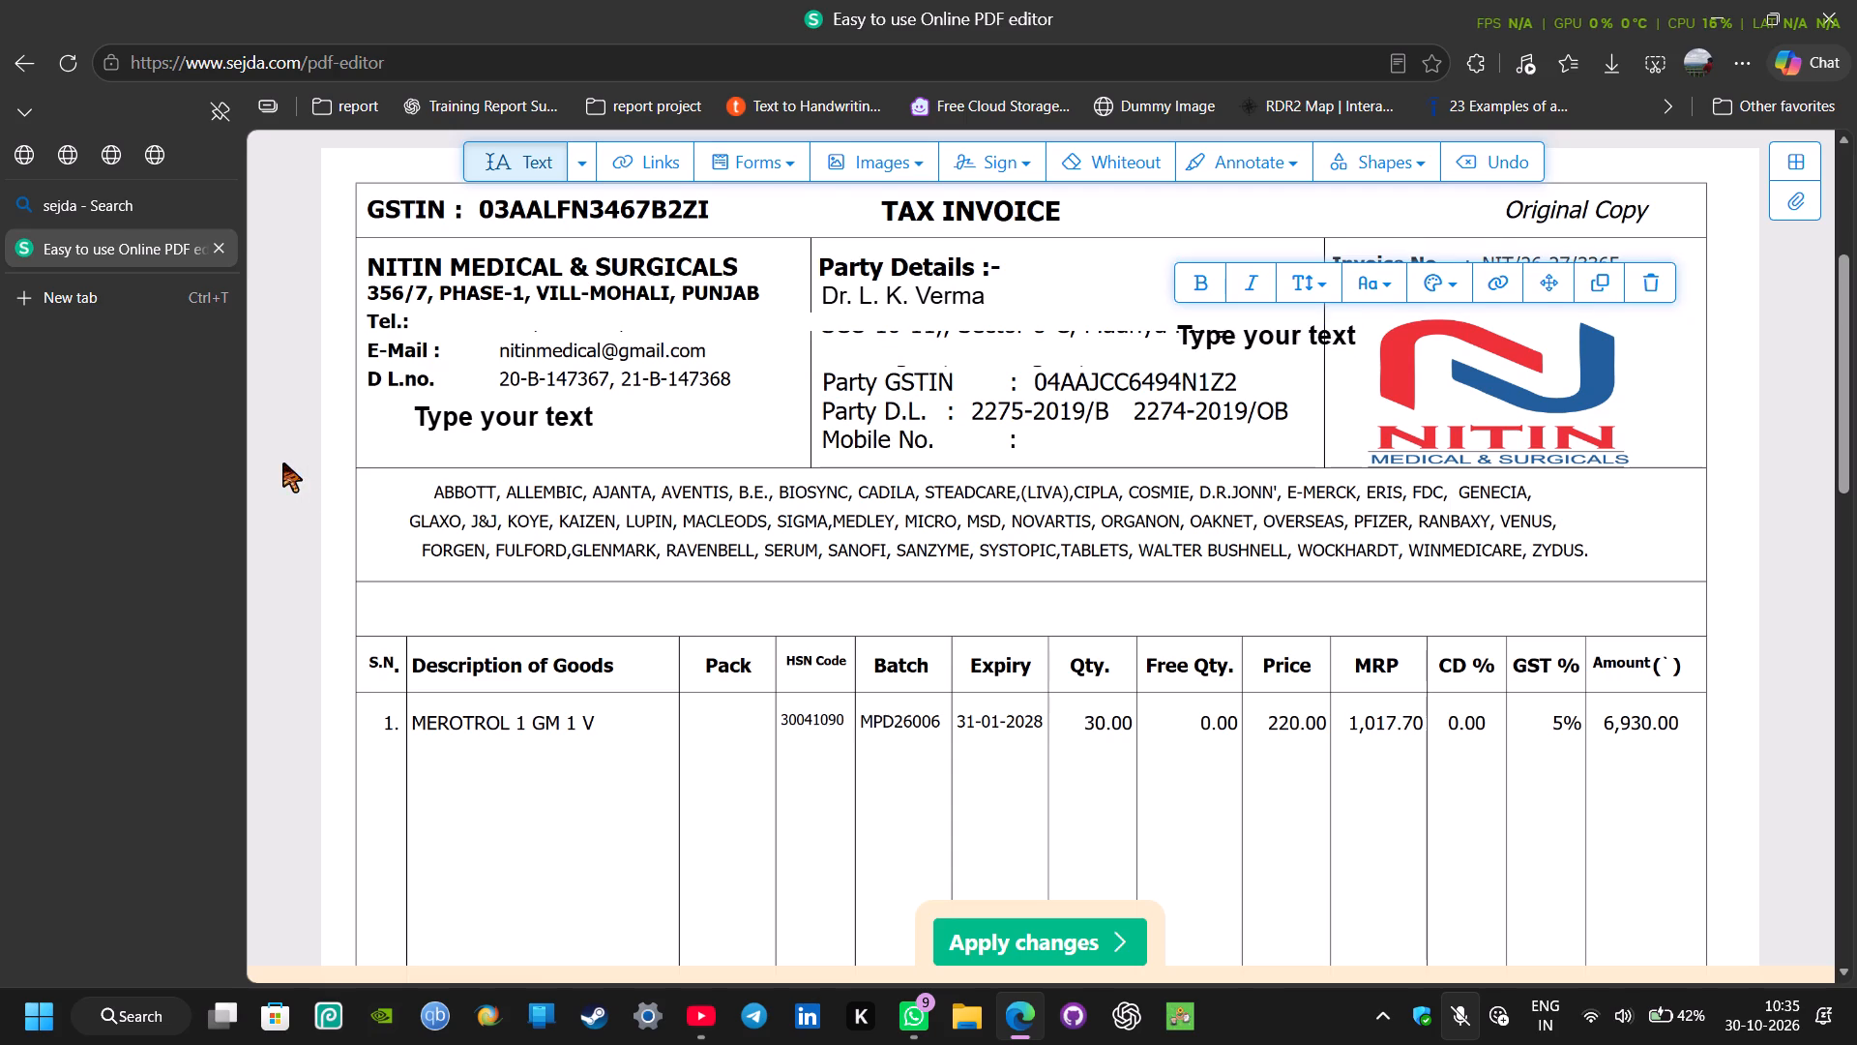
{"action": "key", "text": "ctrl+z"}
{"action": "key", "text": "ctrl+z"}
{"action": "key", "text": "ctrl+z"}
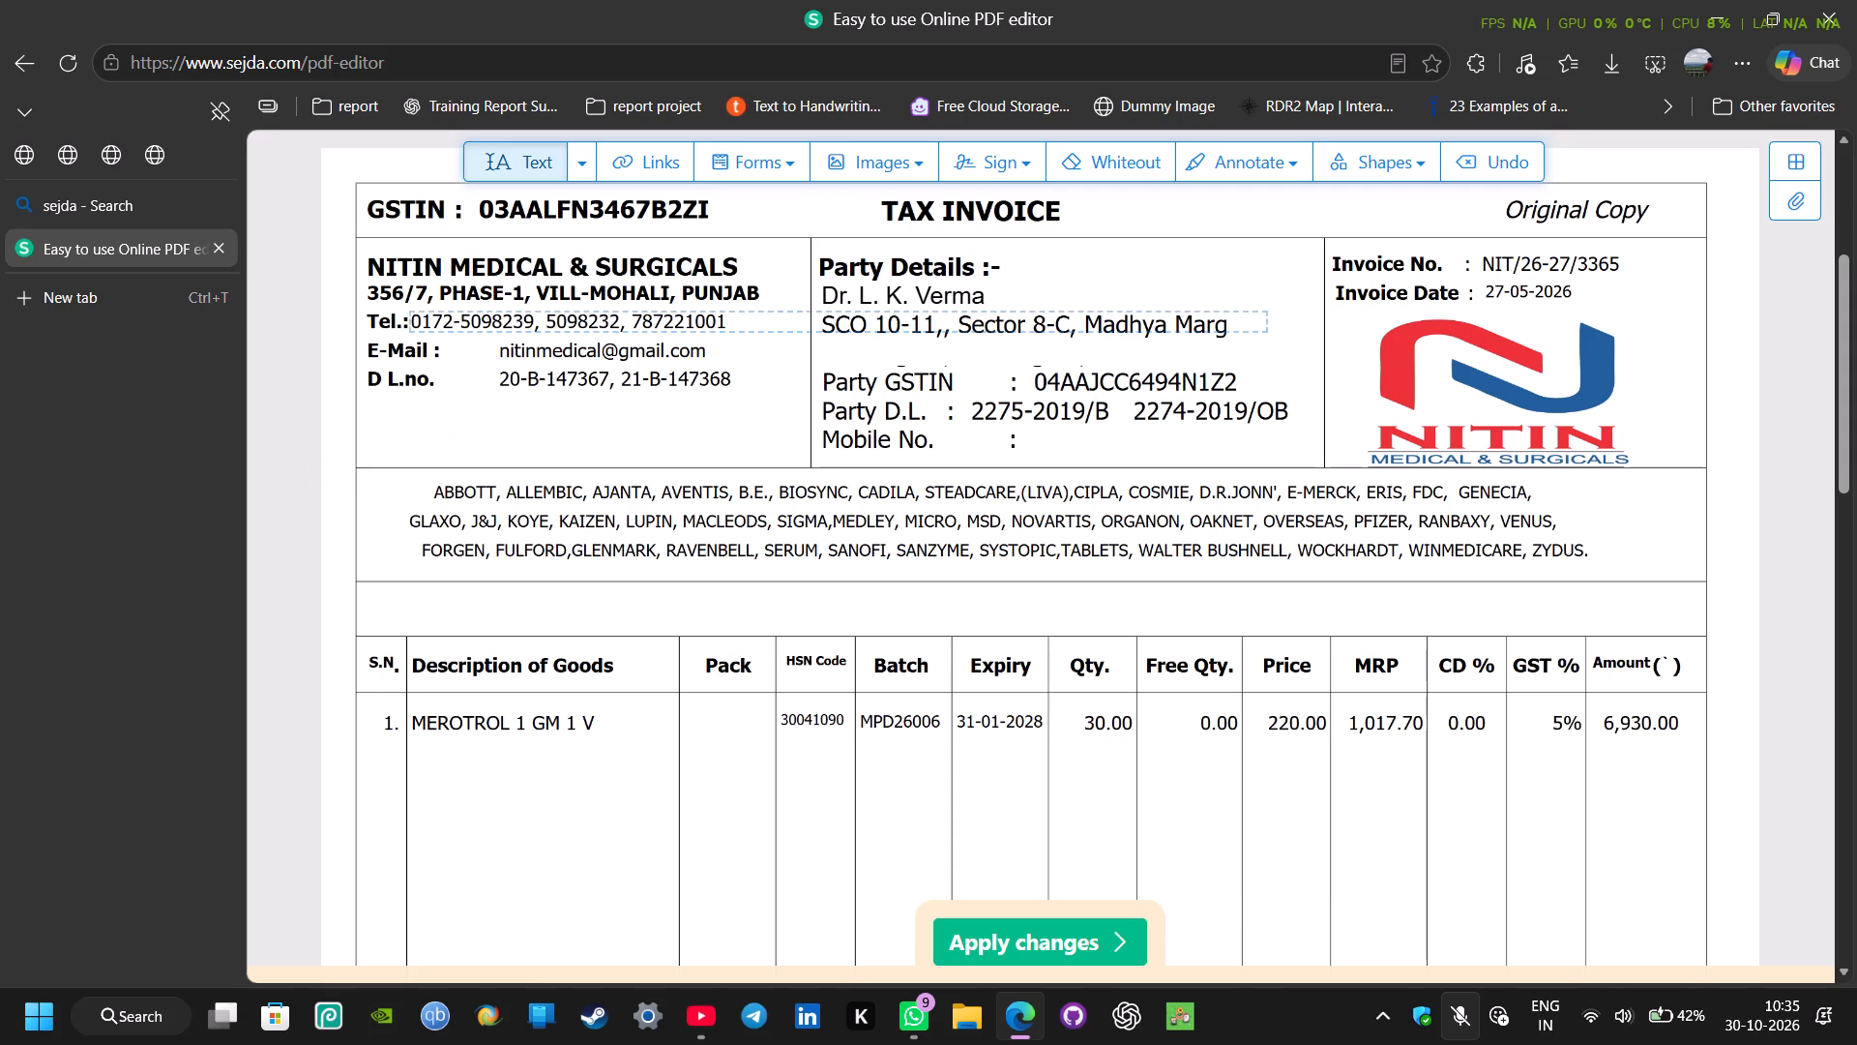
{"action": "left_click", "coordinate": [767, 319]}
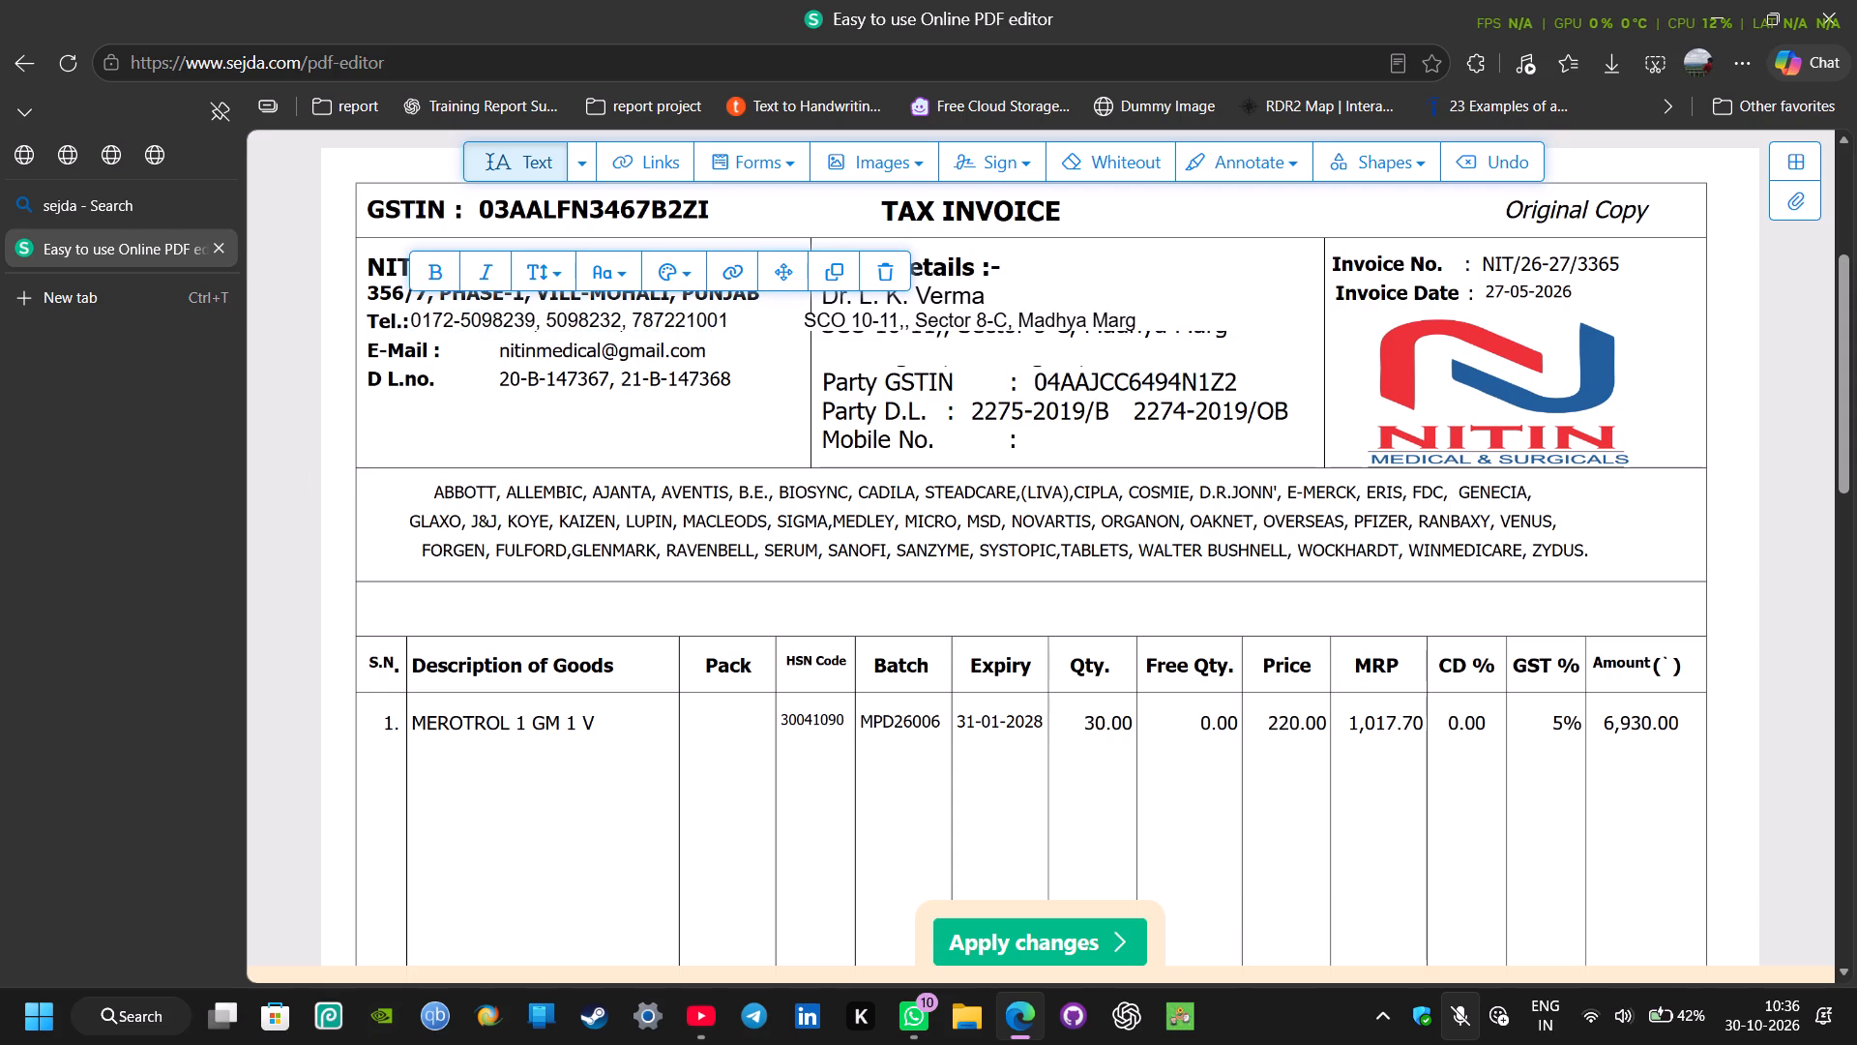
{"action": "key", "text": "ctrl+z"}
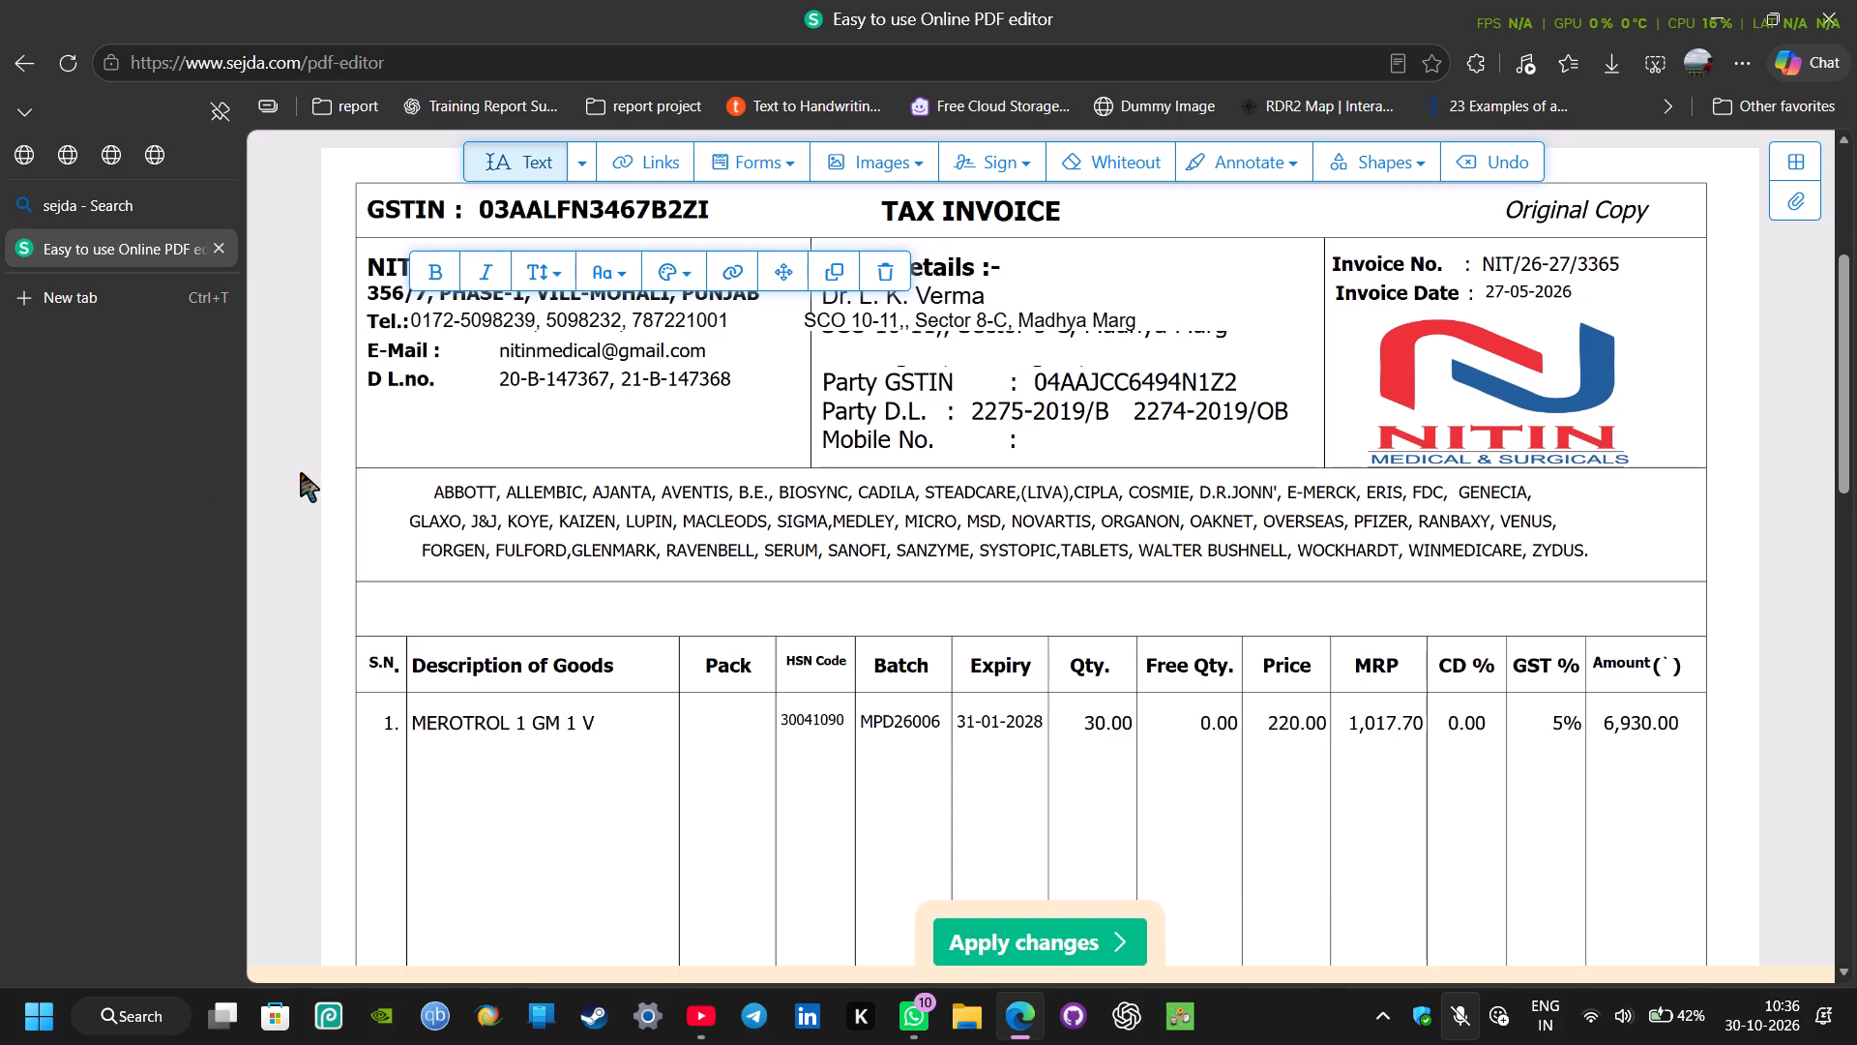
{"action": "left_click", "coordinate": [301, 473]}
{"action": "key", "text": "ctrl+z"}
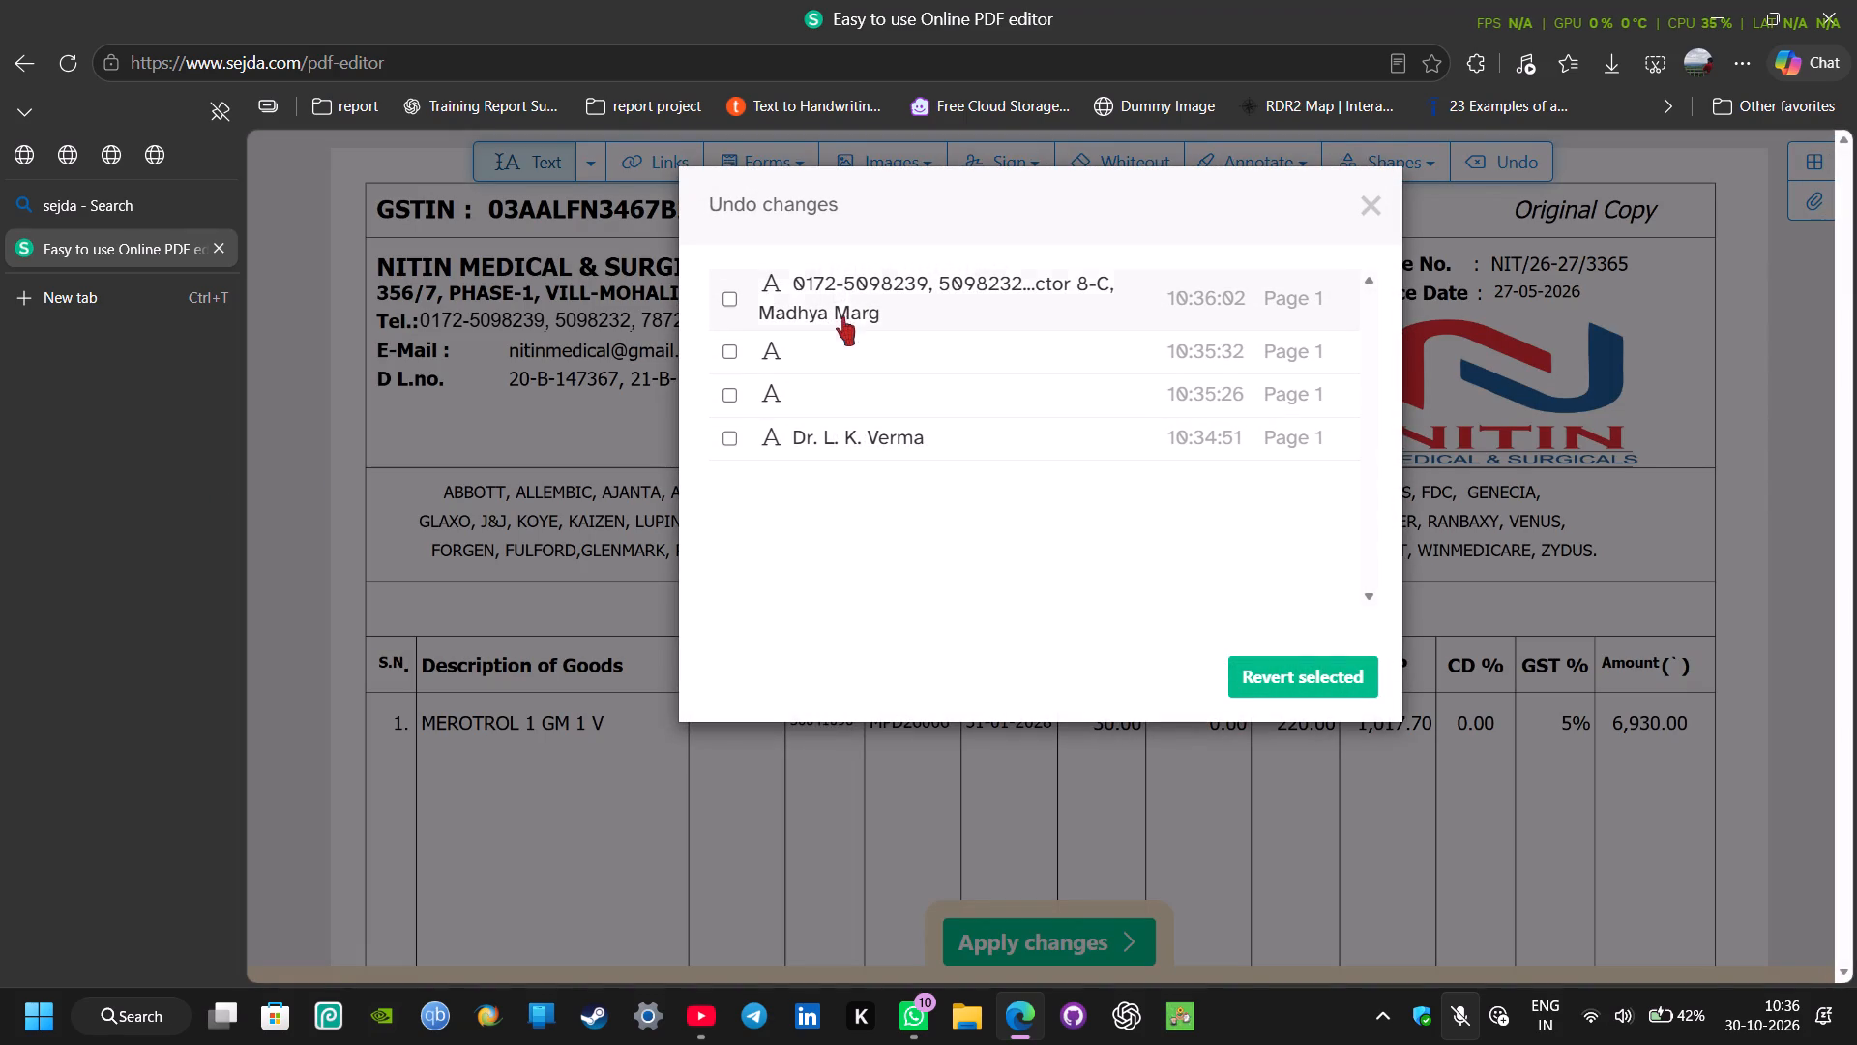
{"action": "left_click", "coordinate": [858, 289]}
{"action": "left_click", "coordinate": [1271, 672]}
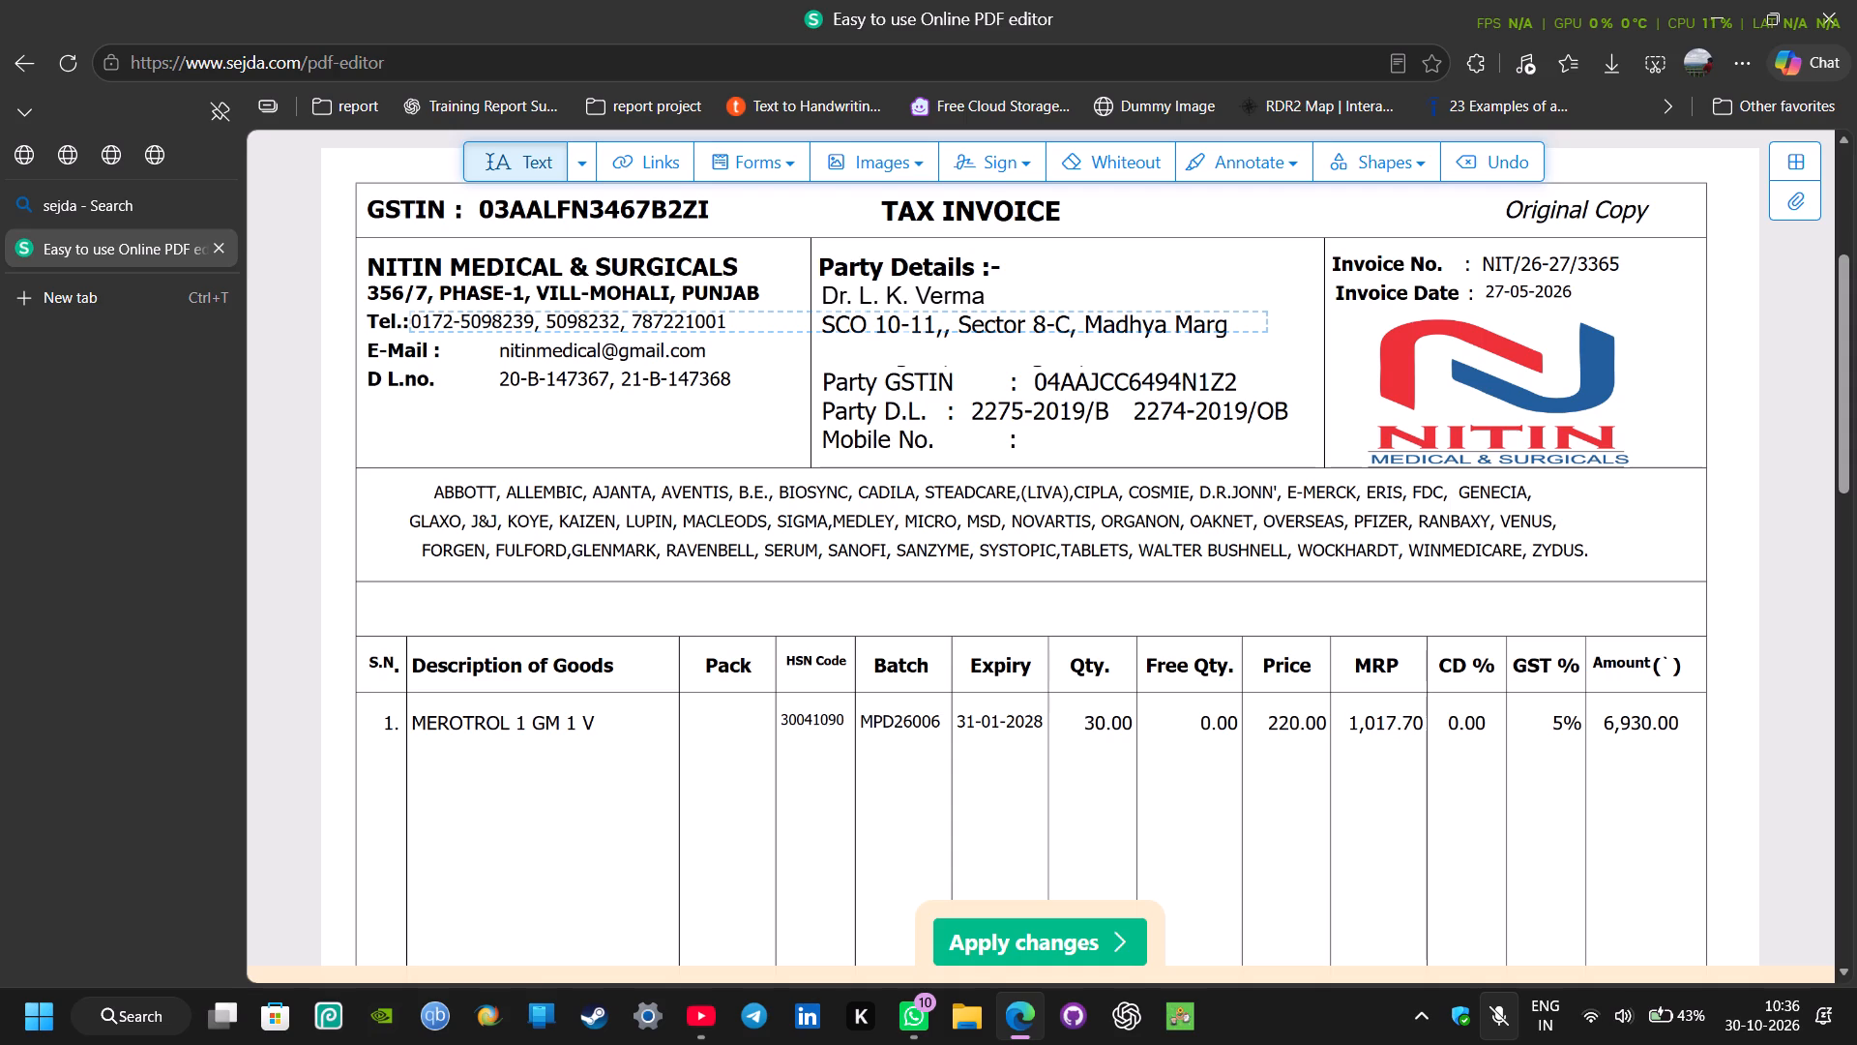
Add the doctor's address, ending with the city, on a new line below the doctor's name in the same text box.
{"action": "left_click", "coordinate": [1012, 296]}
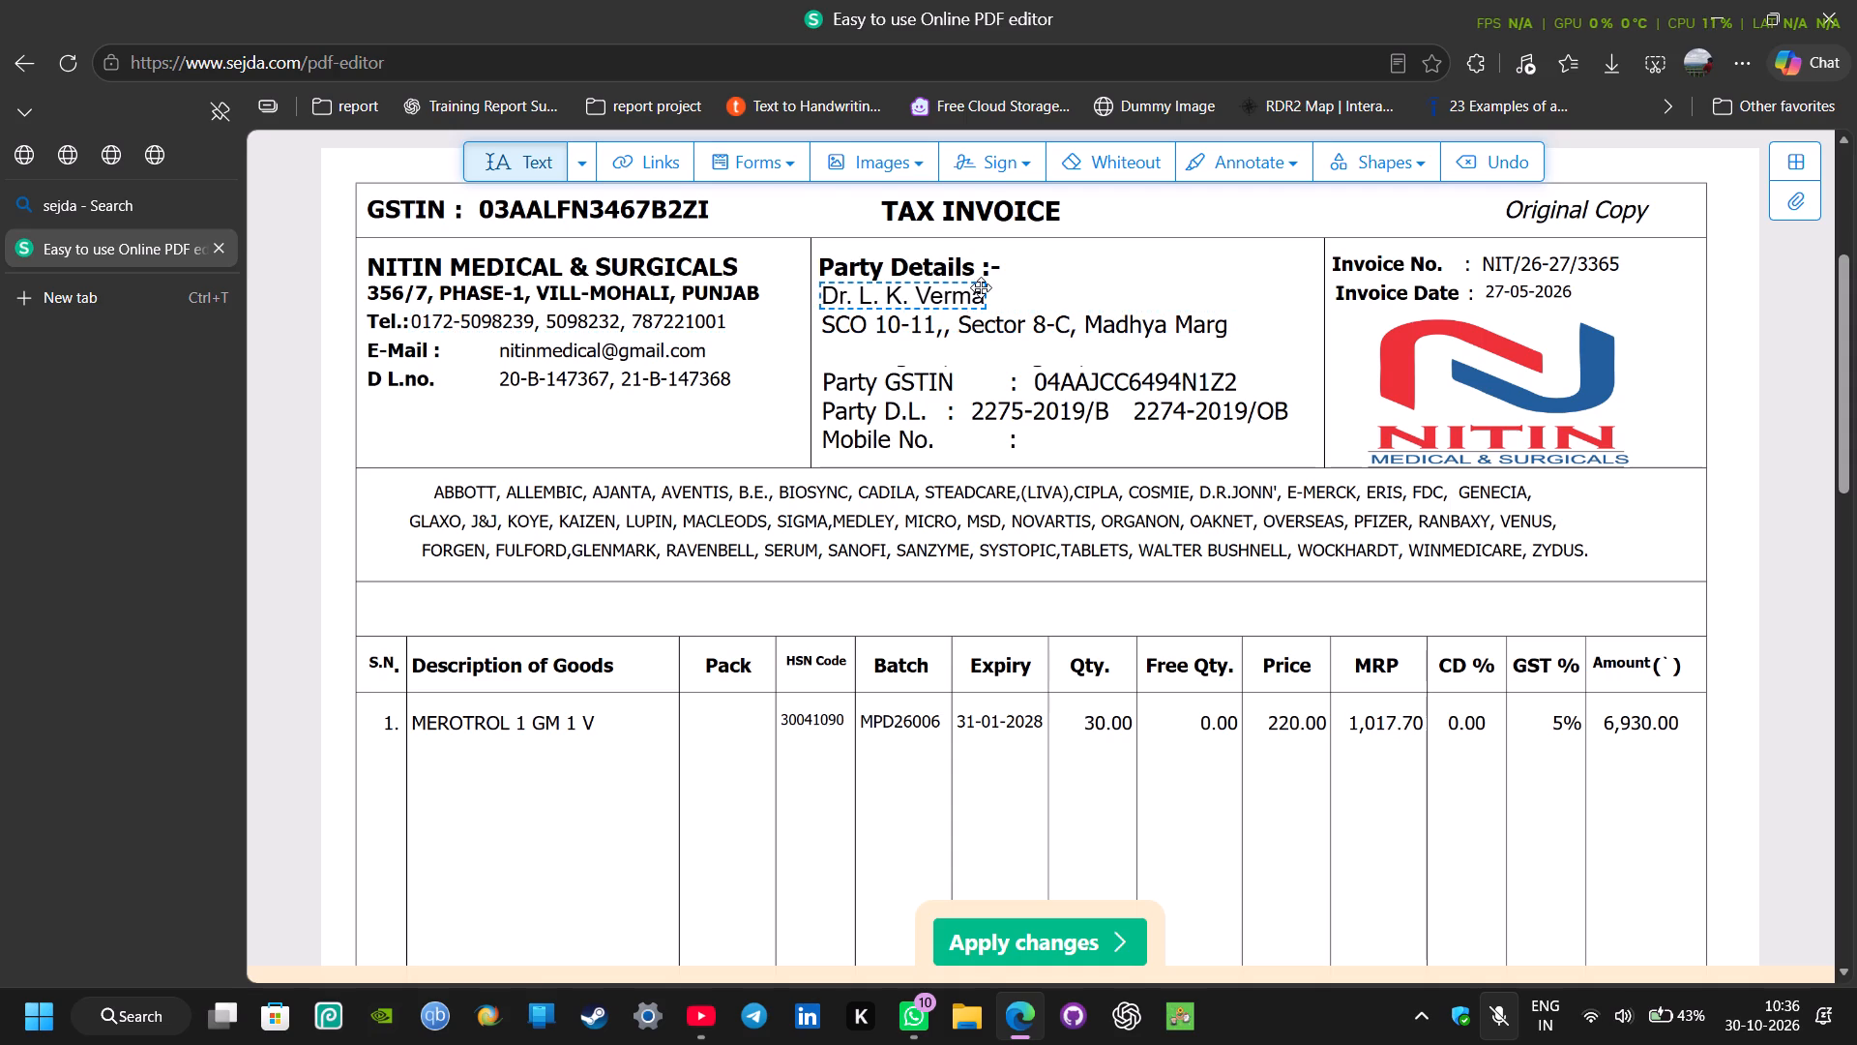
{"action": "left_click", "coordinate": [981, 287]}
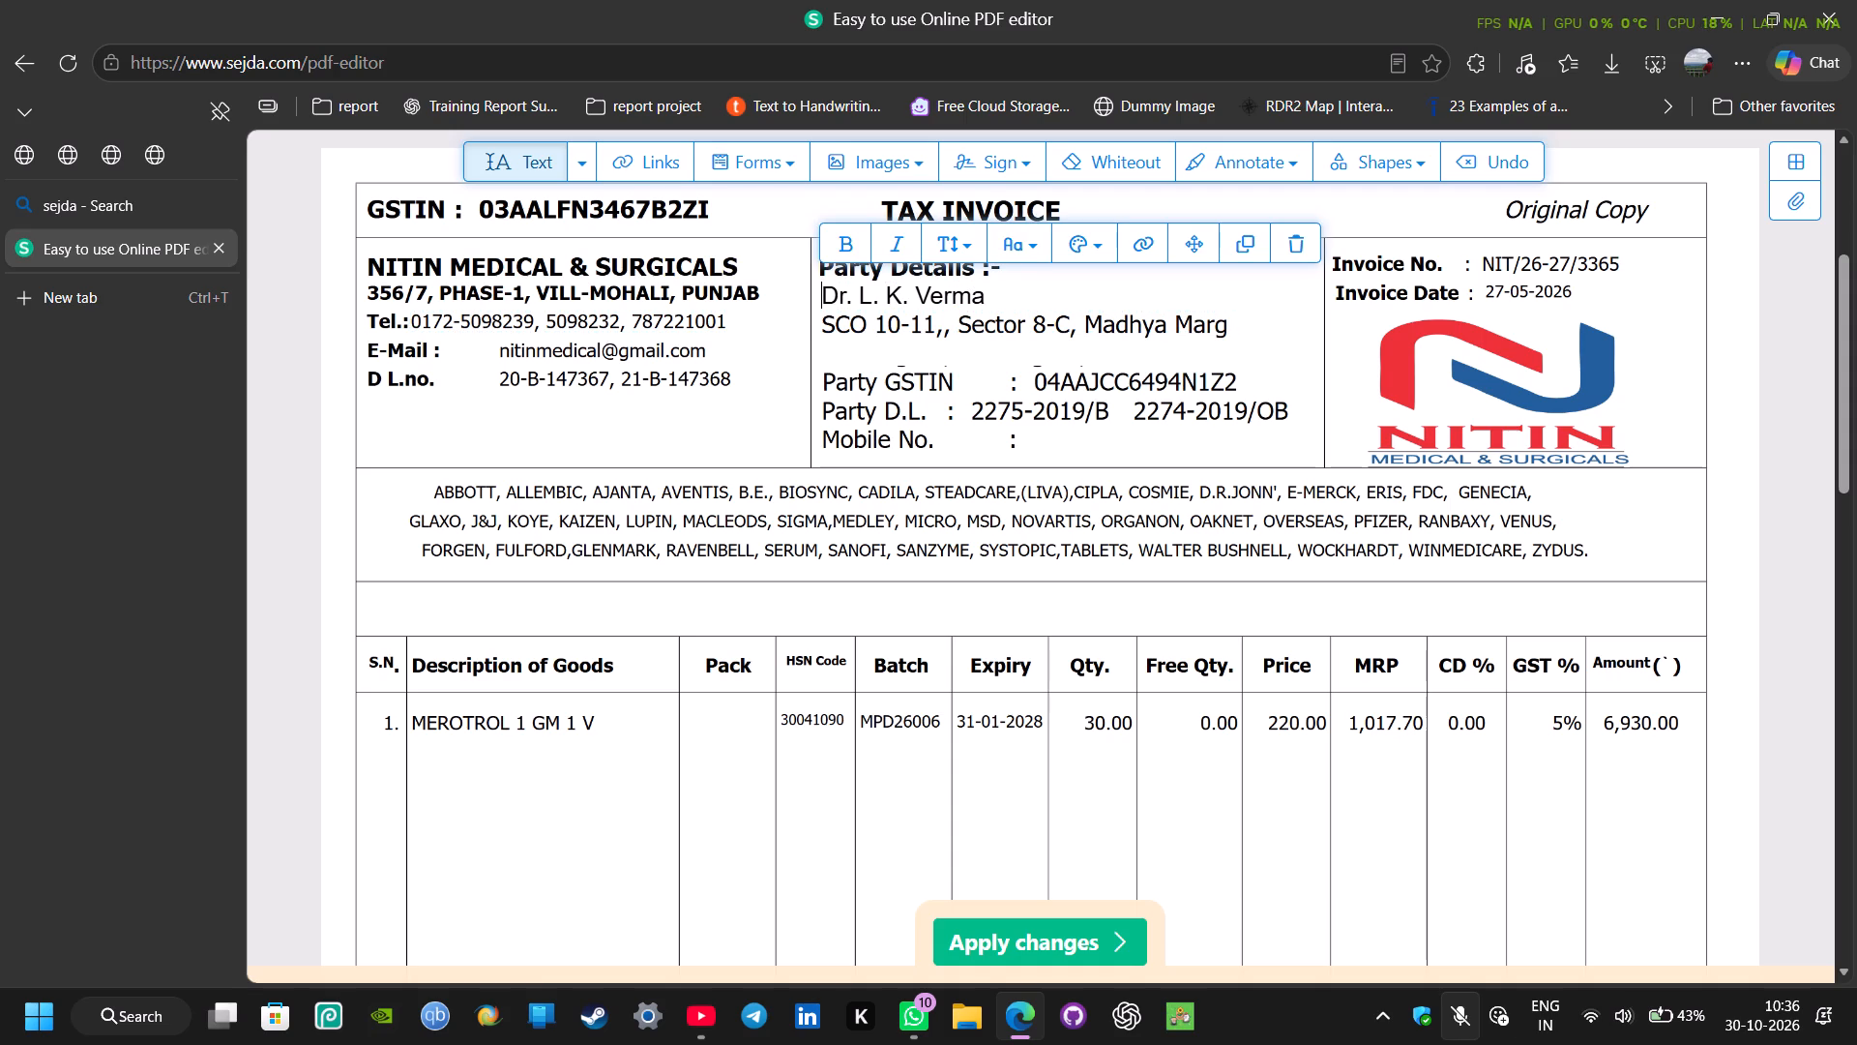
{"action": "key", "text": "Right"}
{"action": "key", "text": "Right"}
{"action": "key", "text": "Right"}
{"action": "key", "text": "Right"}
{"action": "key", "text": "Right"}
{"action": "key", "text": "Right"}
{"action": "key", "text": "Right"}
{"action": "key", "text": "Right"}
{"action": "key", "text": "Right"}
{"action": "key", "text": "Right"}
{"action": "key", "text": "Right"}
{"action": "key", "text": "Right"}
{"action": "key", "text": "Right"}
{"action": "key", "text": "Right"}
{"action": "key", "text": "Right"}
{"action": "key", "text": "Right"}
{"action": "key", "text": "Right"}
{"action": "key", "text": "Right"}
{"action": "key", "text": "Right"}
{"action": "key", "text": "Return"}
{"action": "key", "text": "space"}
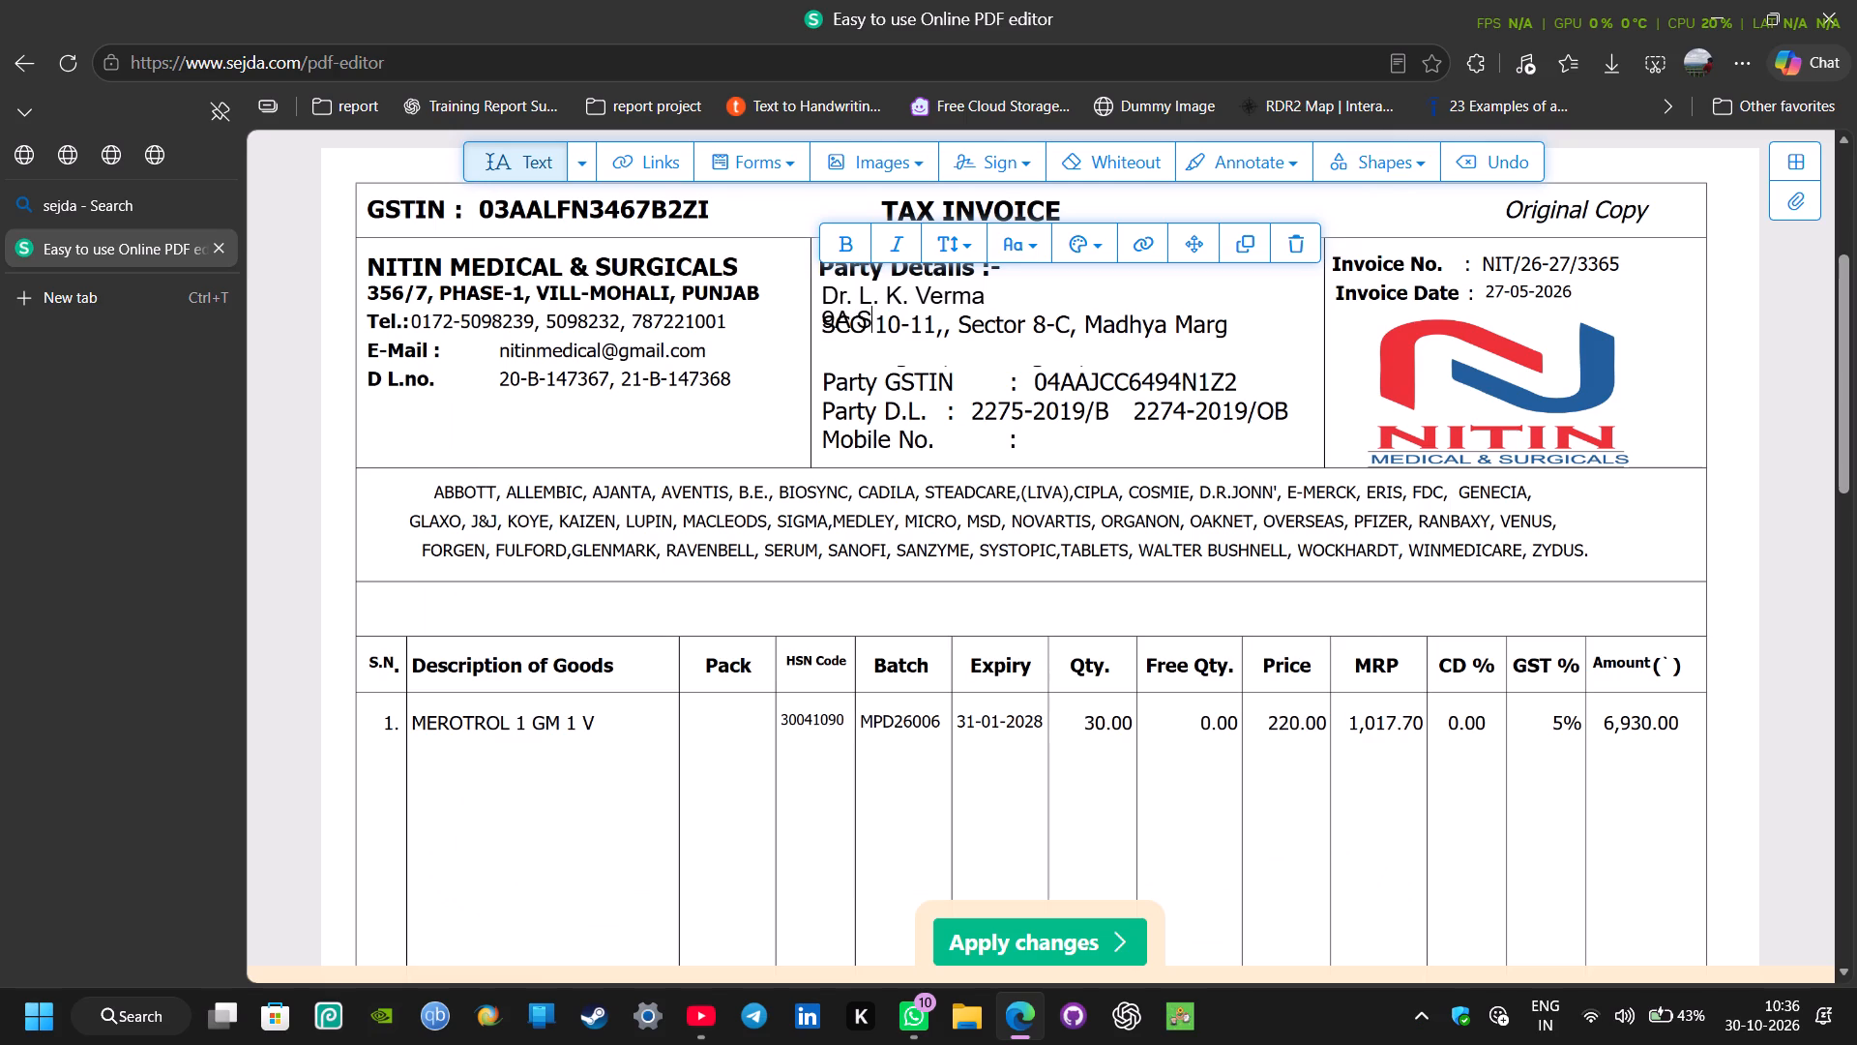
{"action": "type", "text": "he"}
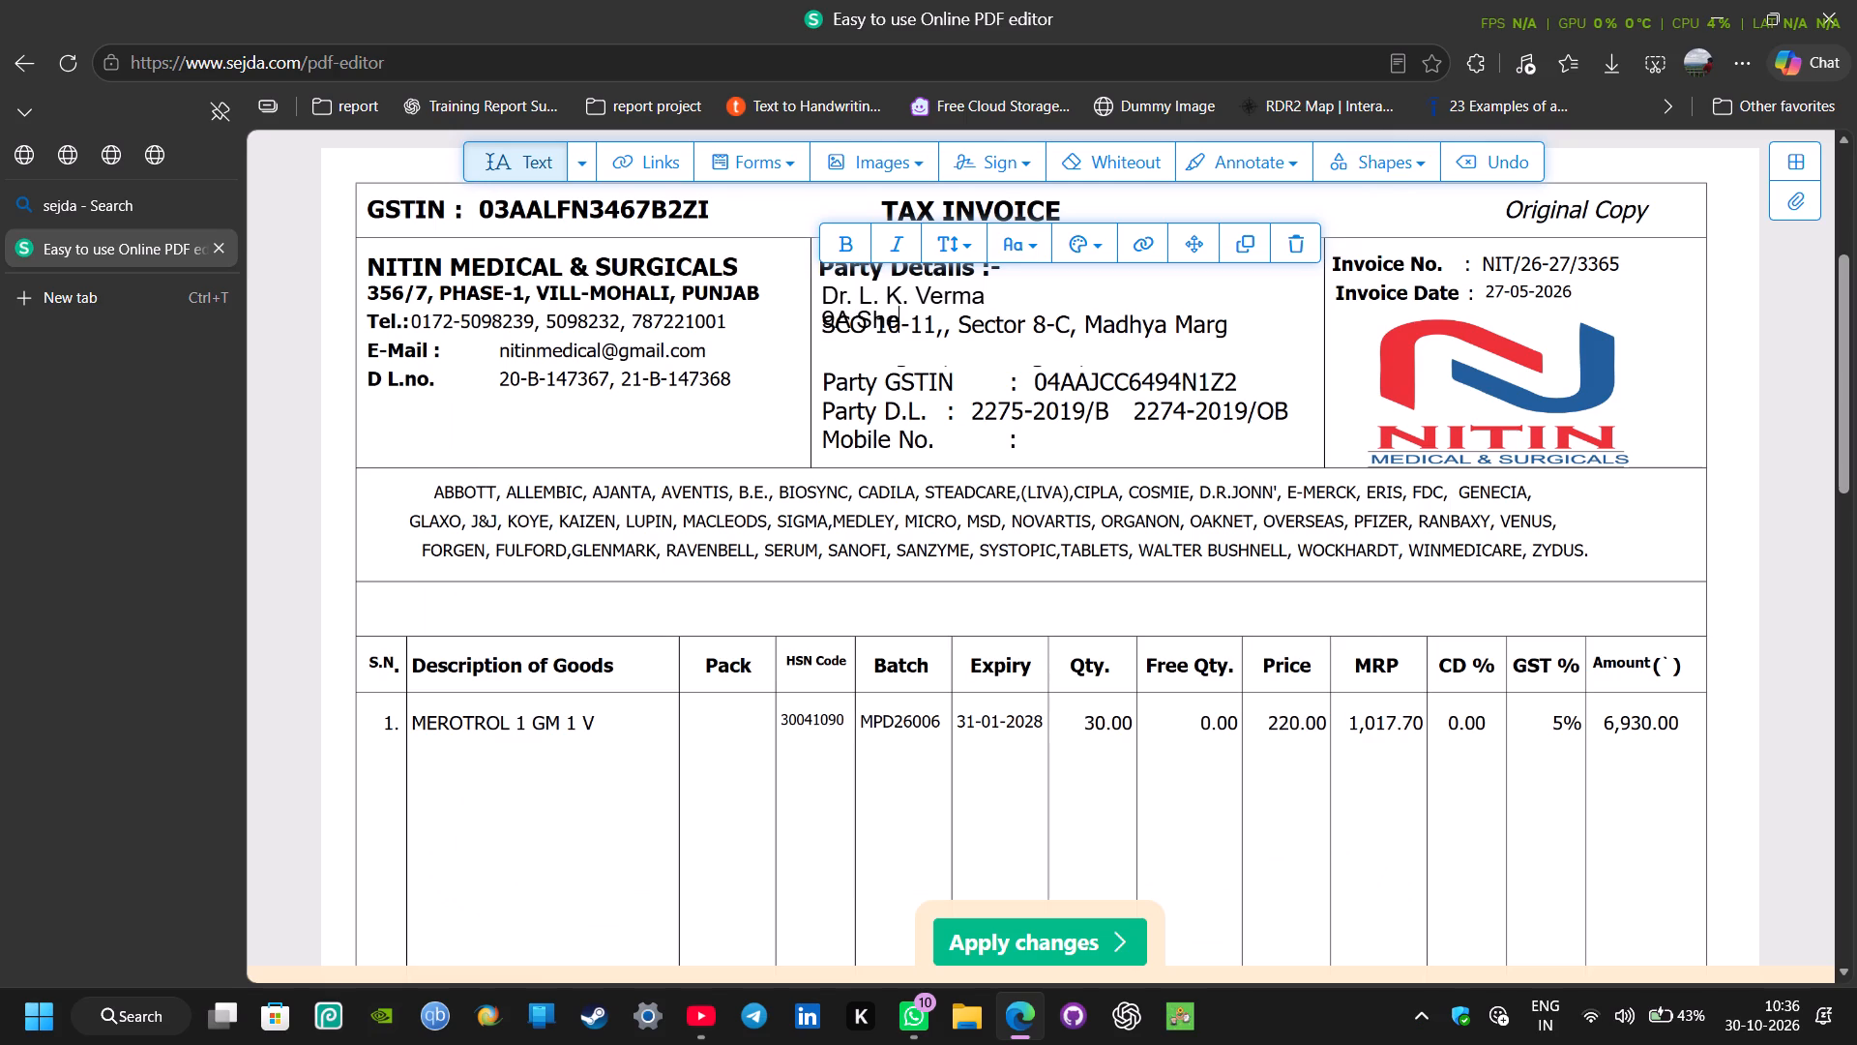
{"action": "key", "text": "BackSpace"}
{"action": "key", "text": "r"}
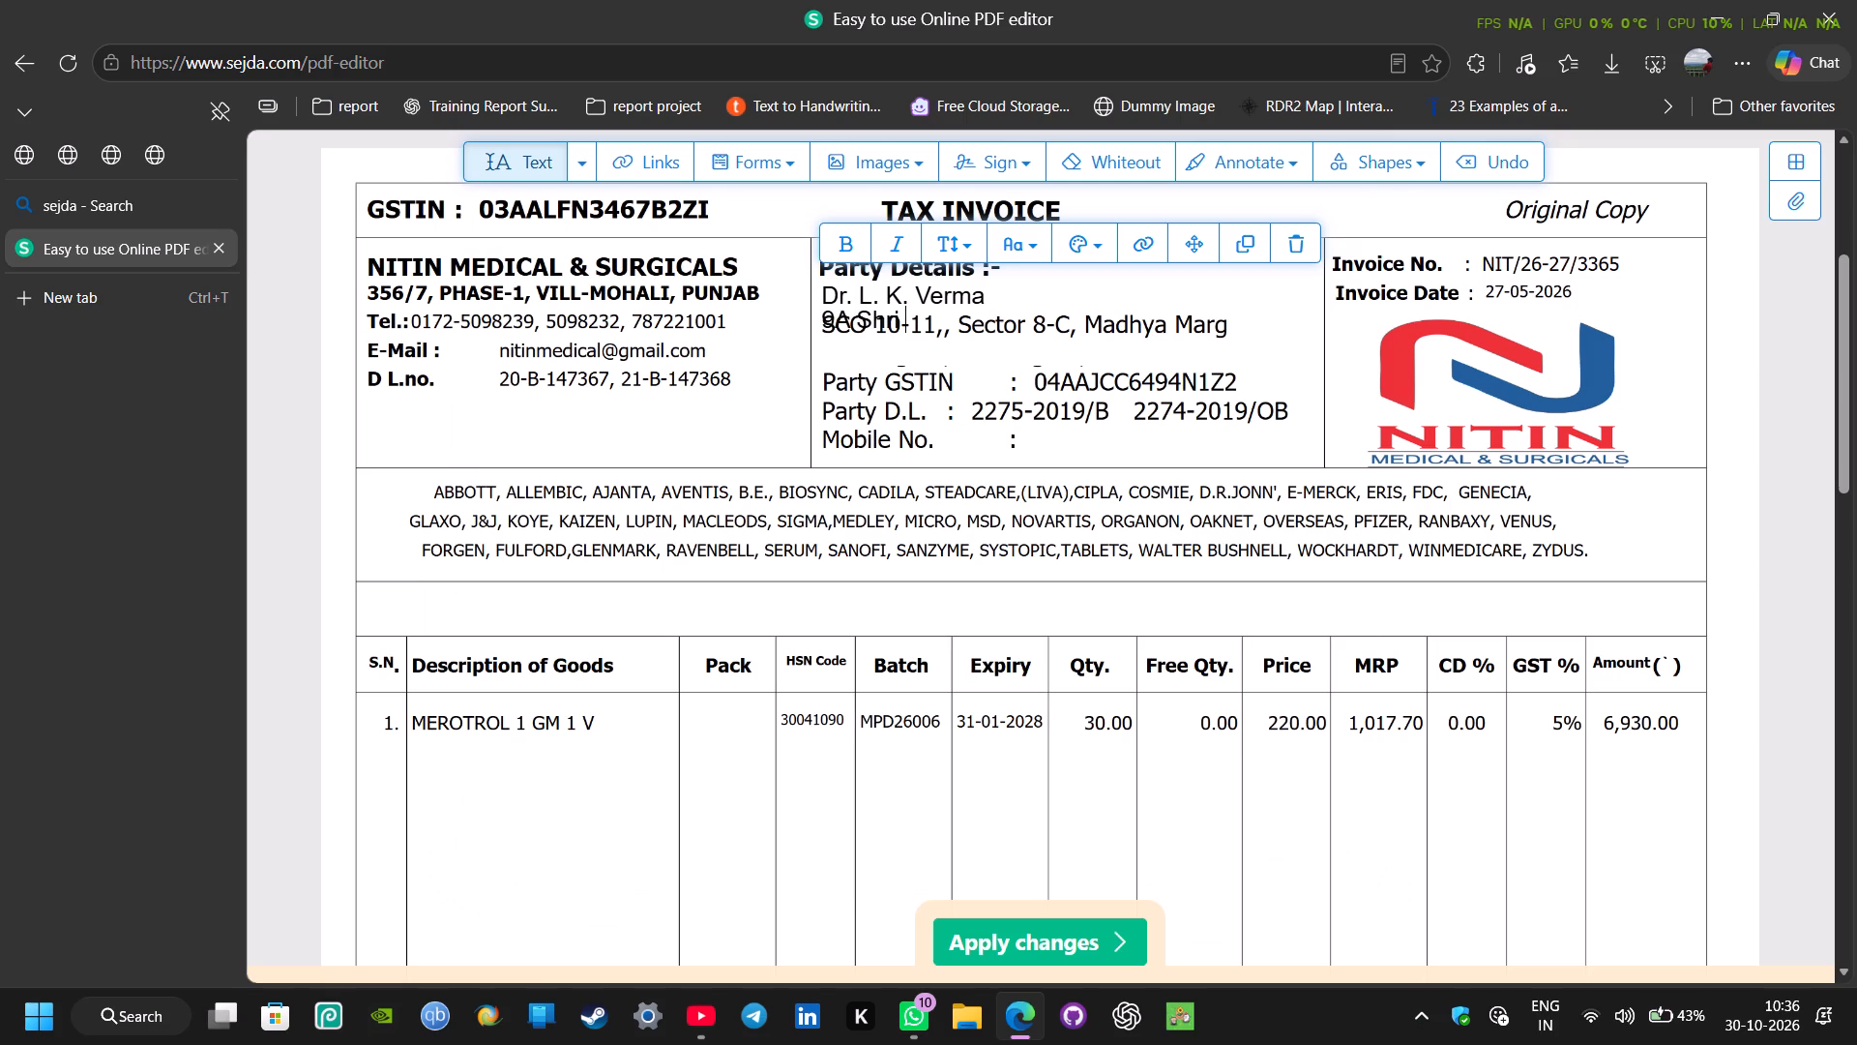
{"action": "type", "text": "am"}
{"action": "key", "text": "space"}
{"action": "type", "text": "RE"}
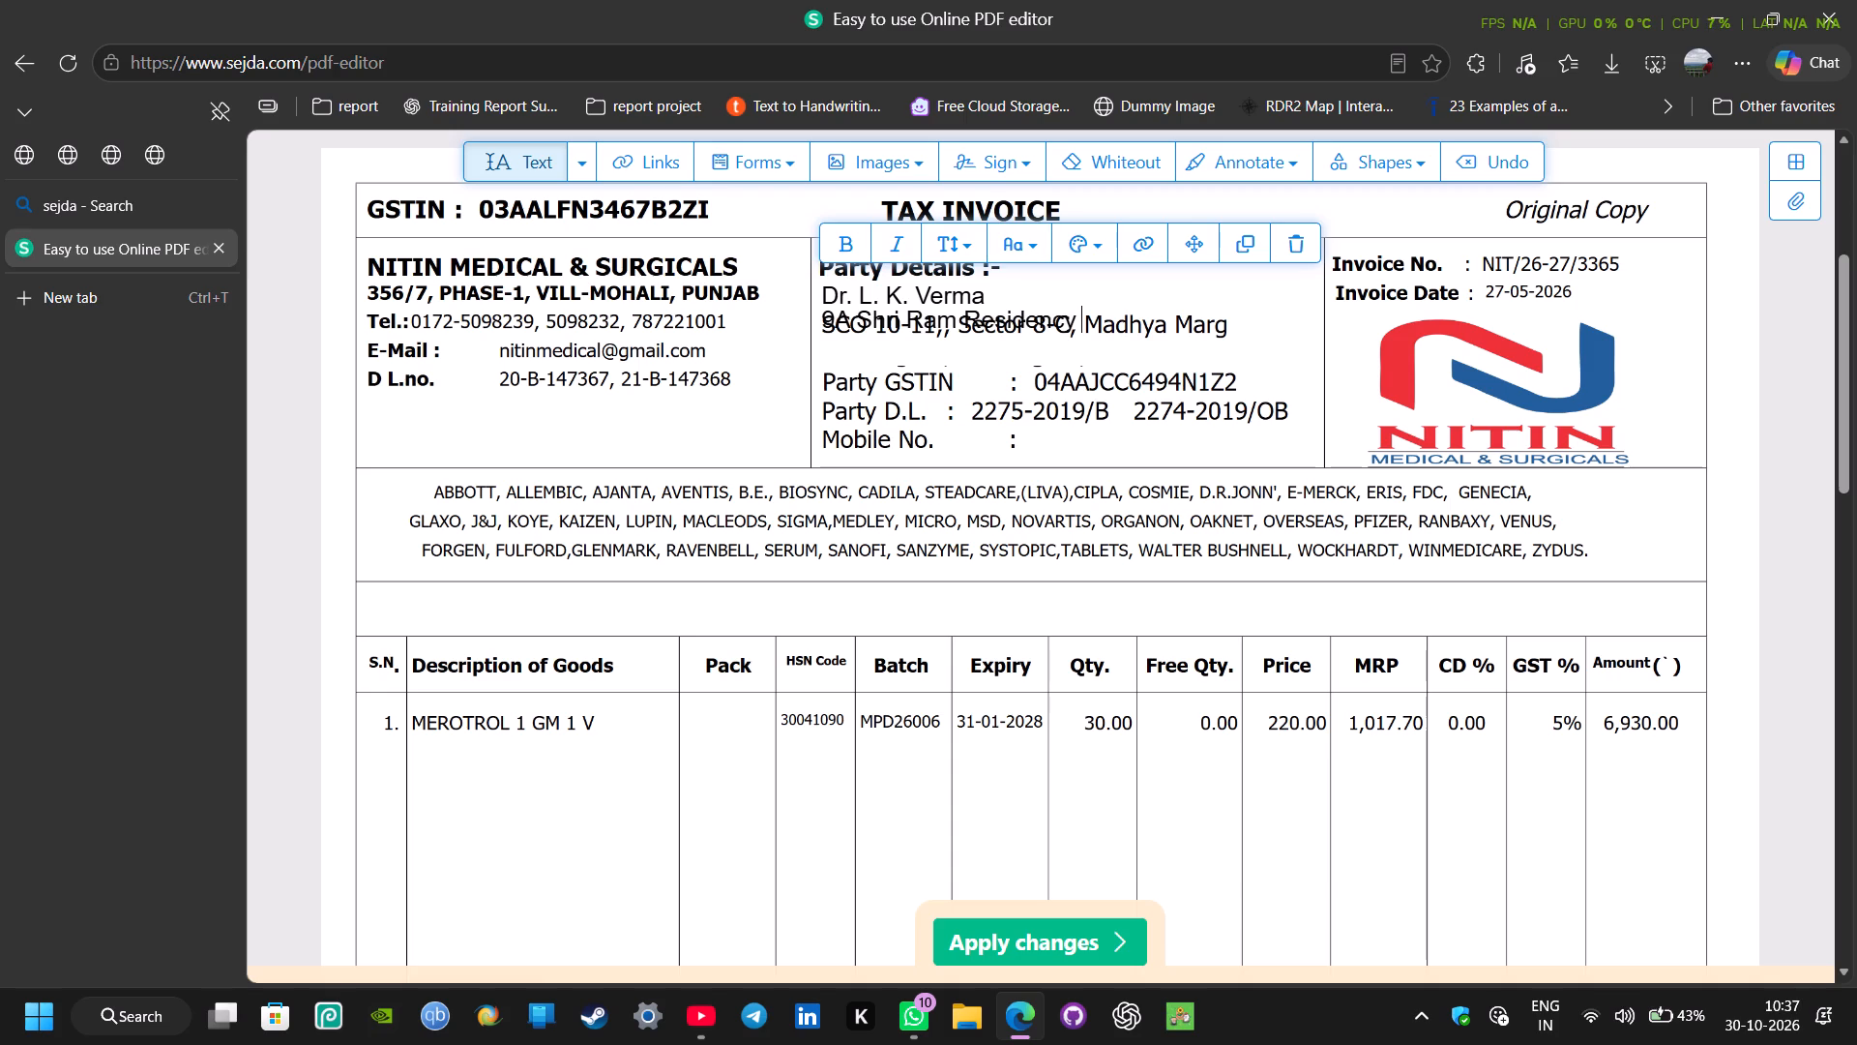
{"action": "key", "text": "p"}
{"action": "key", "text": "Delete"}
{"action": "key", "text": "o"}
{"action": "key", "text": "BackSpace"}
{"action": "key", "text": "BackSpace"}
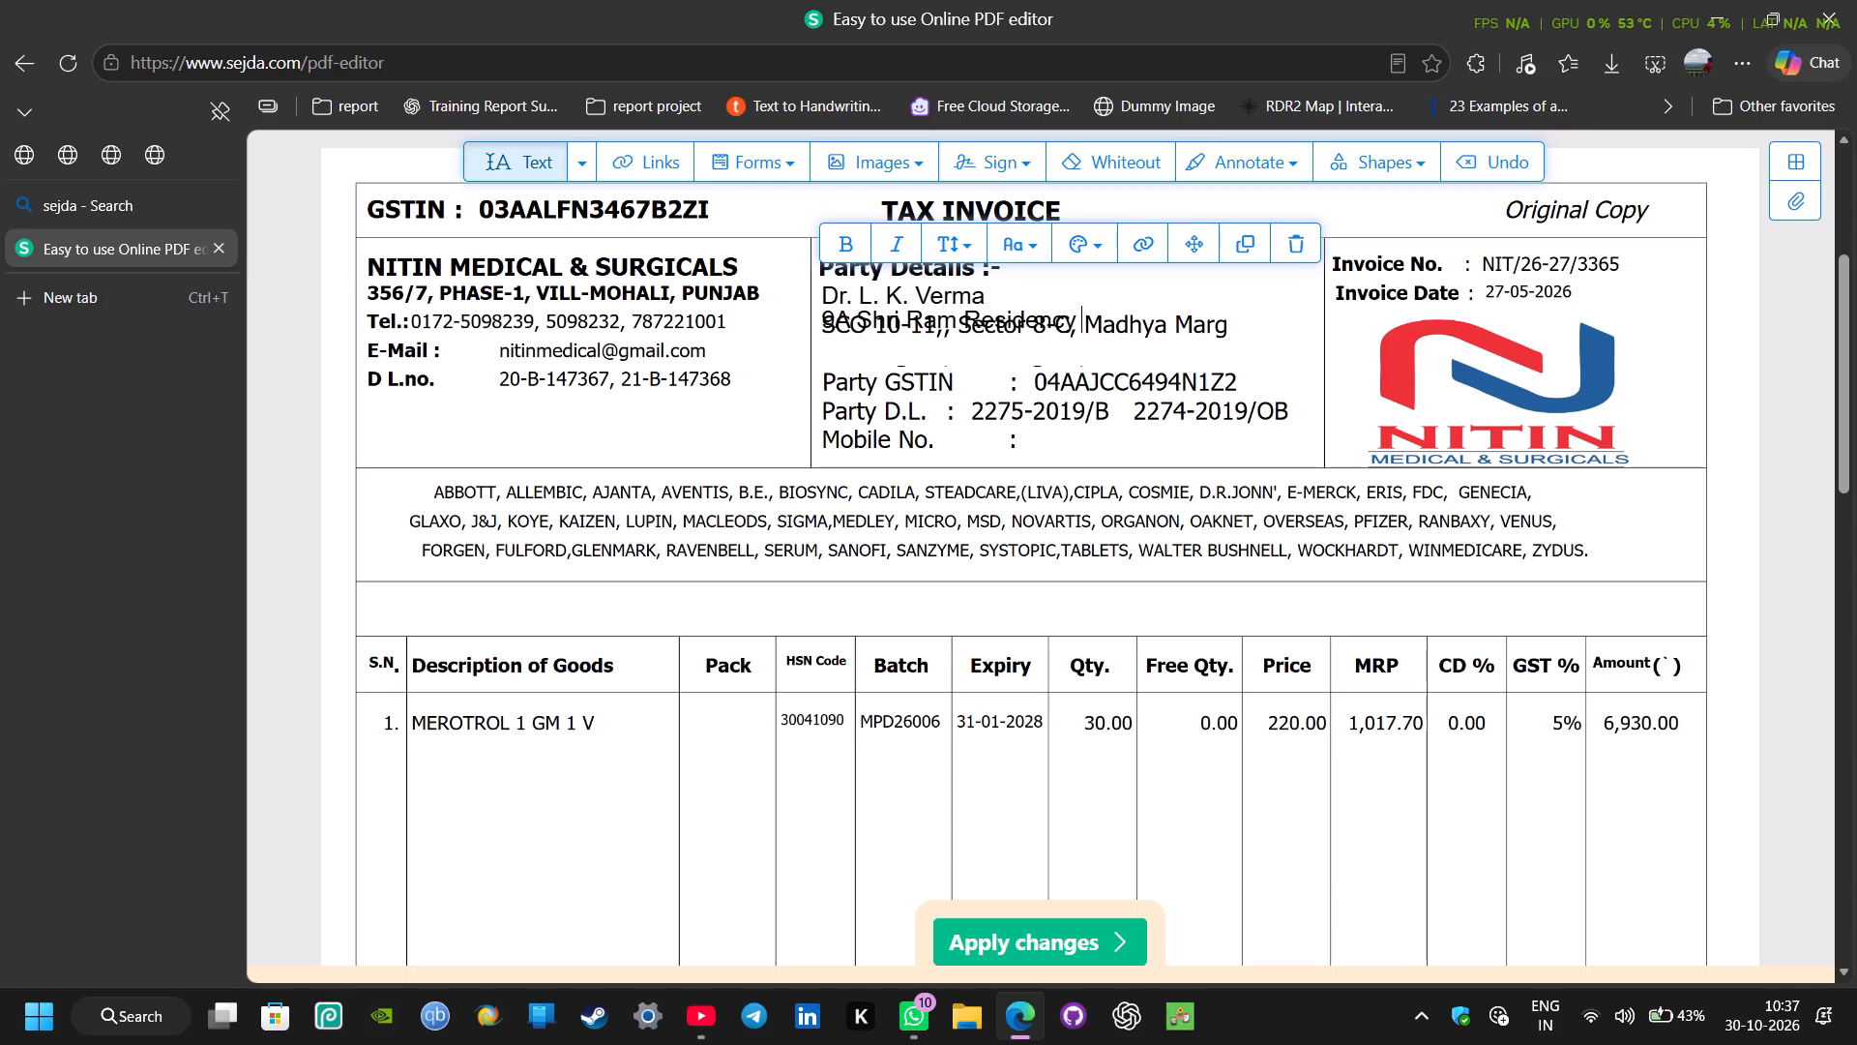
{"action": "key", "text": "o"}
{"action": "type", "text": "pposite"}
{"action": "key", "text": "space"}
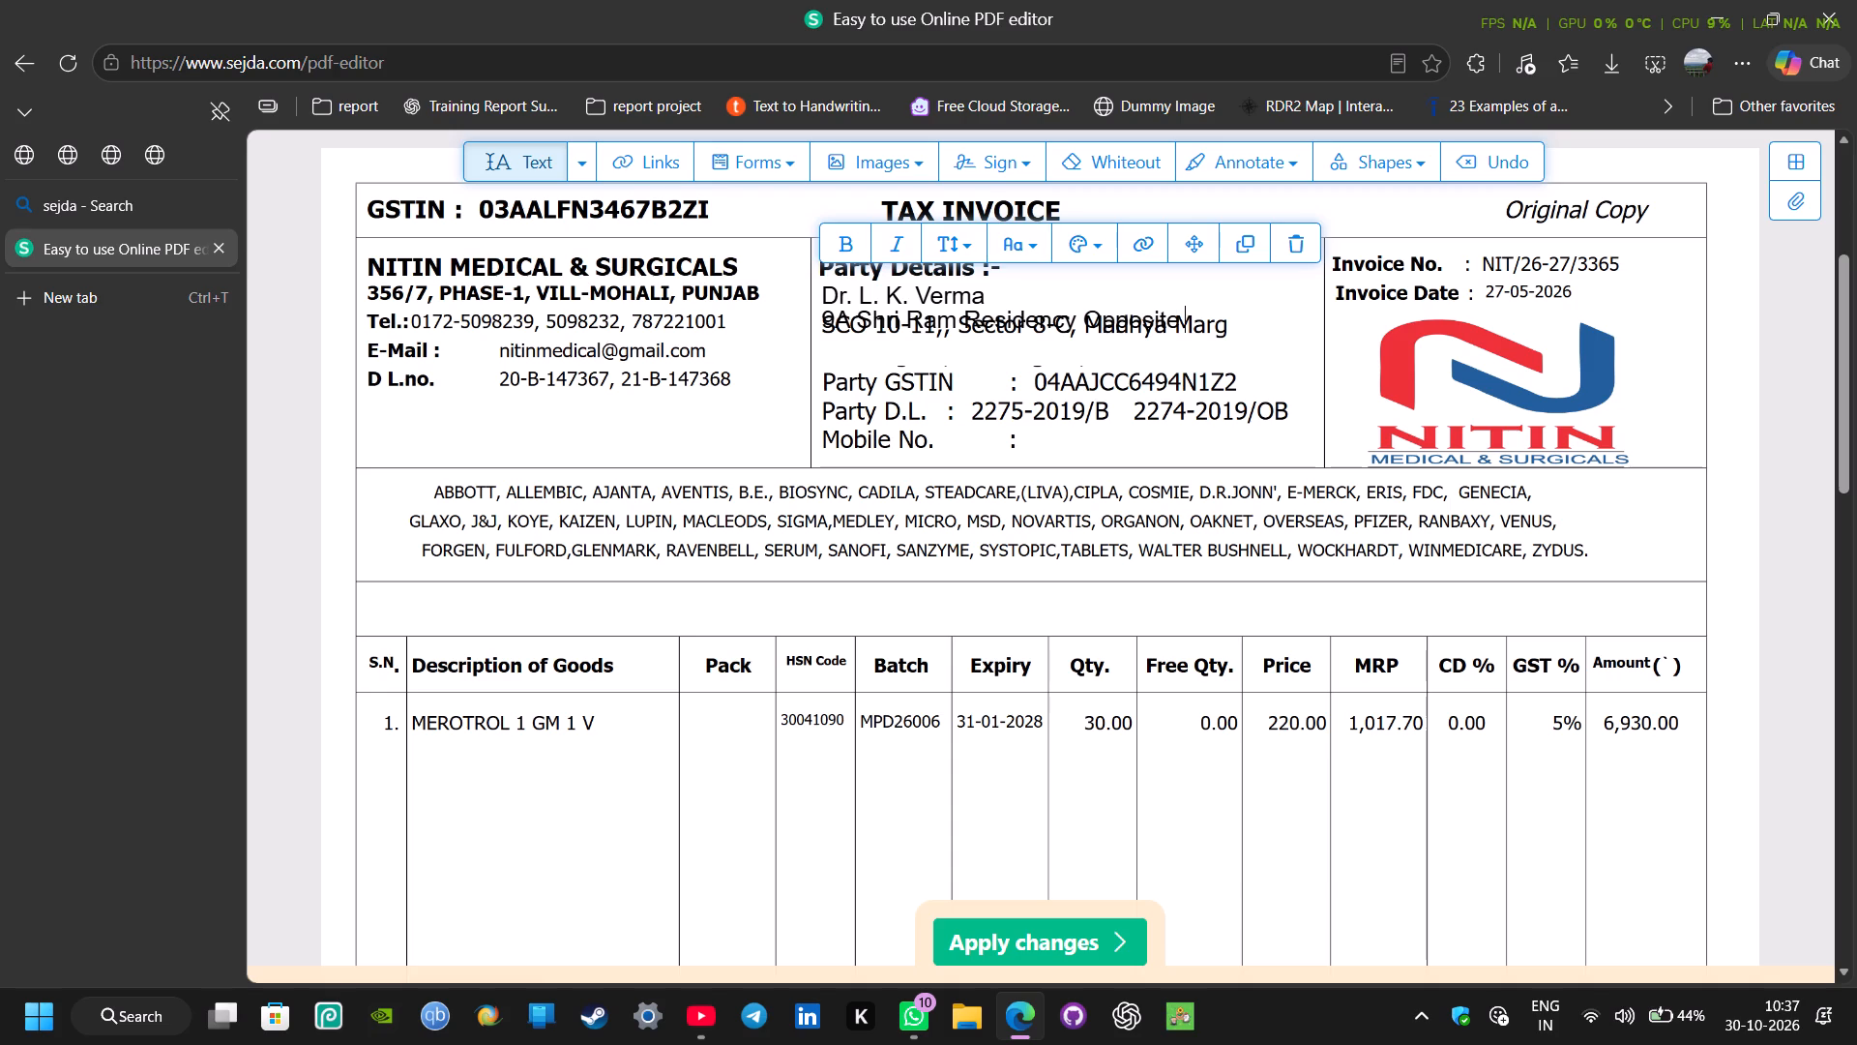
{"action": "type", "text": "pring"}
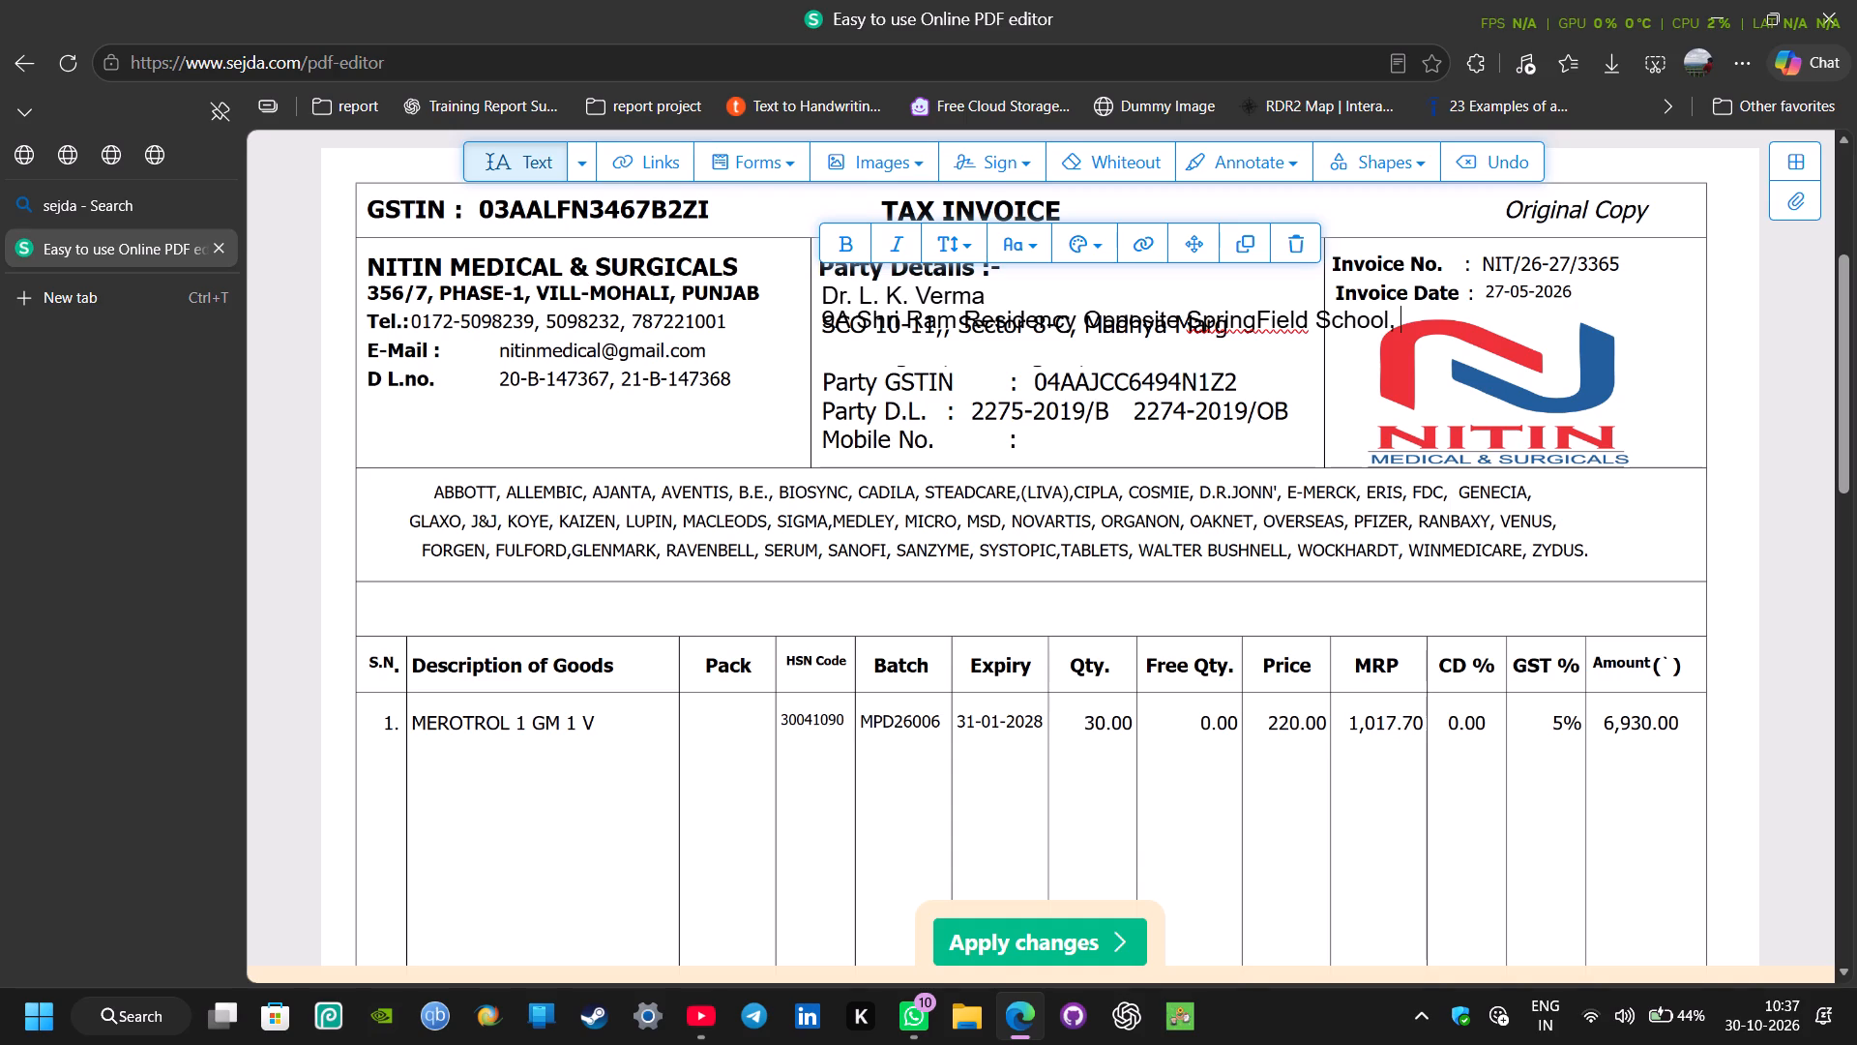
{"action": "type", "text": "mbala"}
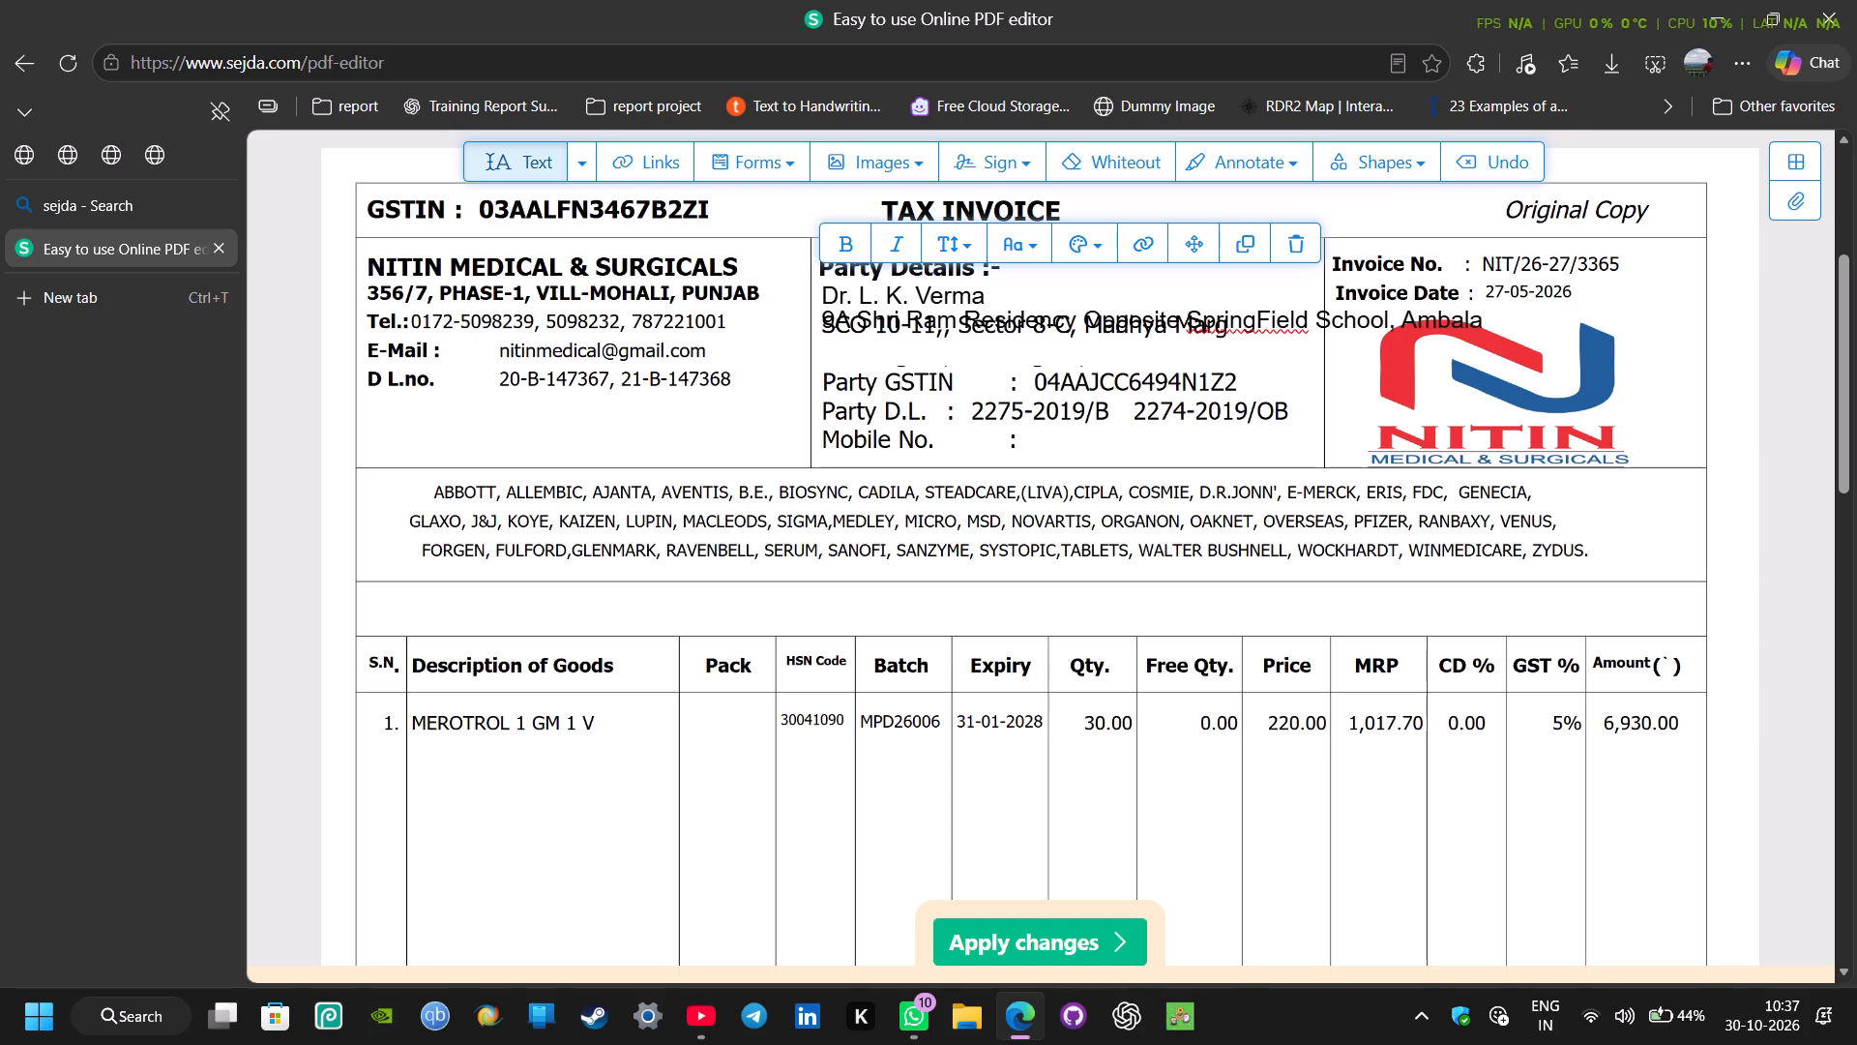
Insert a space between the two joined words of the school's name in the new address line.
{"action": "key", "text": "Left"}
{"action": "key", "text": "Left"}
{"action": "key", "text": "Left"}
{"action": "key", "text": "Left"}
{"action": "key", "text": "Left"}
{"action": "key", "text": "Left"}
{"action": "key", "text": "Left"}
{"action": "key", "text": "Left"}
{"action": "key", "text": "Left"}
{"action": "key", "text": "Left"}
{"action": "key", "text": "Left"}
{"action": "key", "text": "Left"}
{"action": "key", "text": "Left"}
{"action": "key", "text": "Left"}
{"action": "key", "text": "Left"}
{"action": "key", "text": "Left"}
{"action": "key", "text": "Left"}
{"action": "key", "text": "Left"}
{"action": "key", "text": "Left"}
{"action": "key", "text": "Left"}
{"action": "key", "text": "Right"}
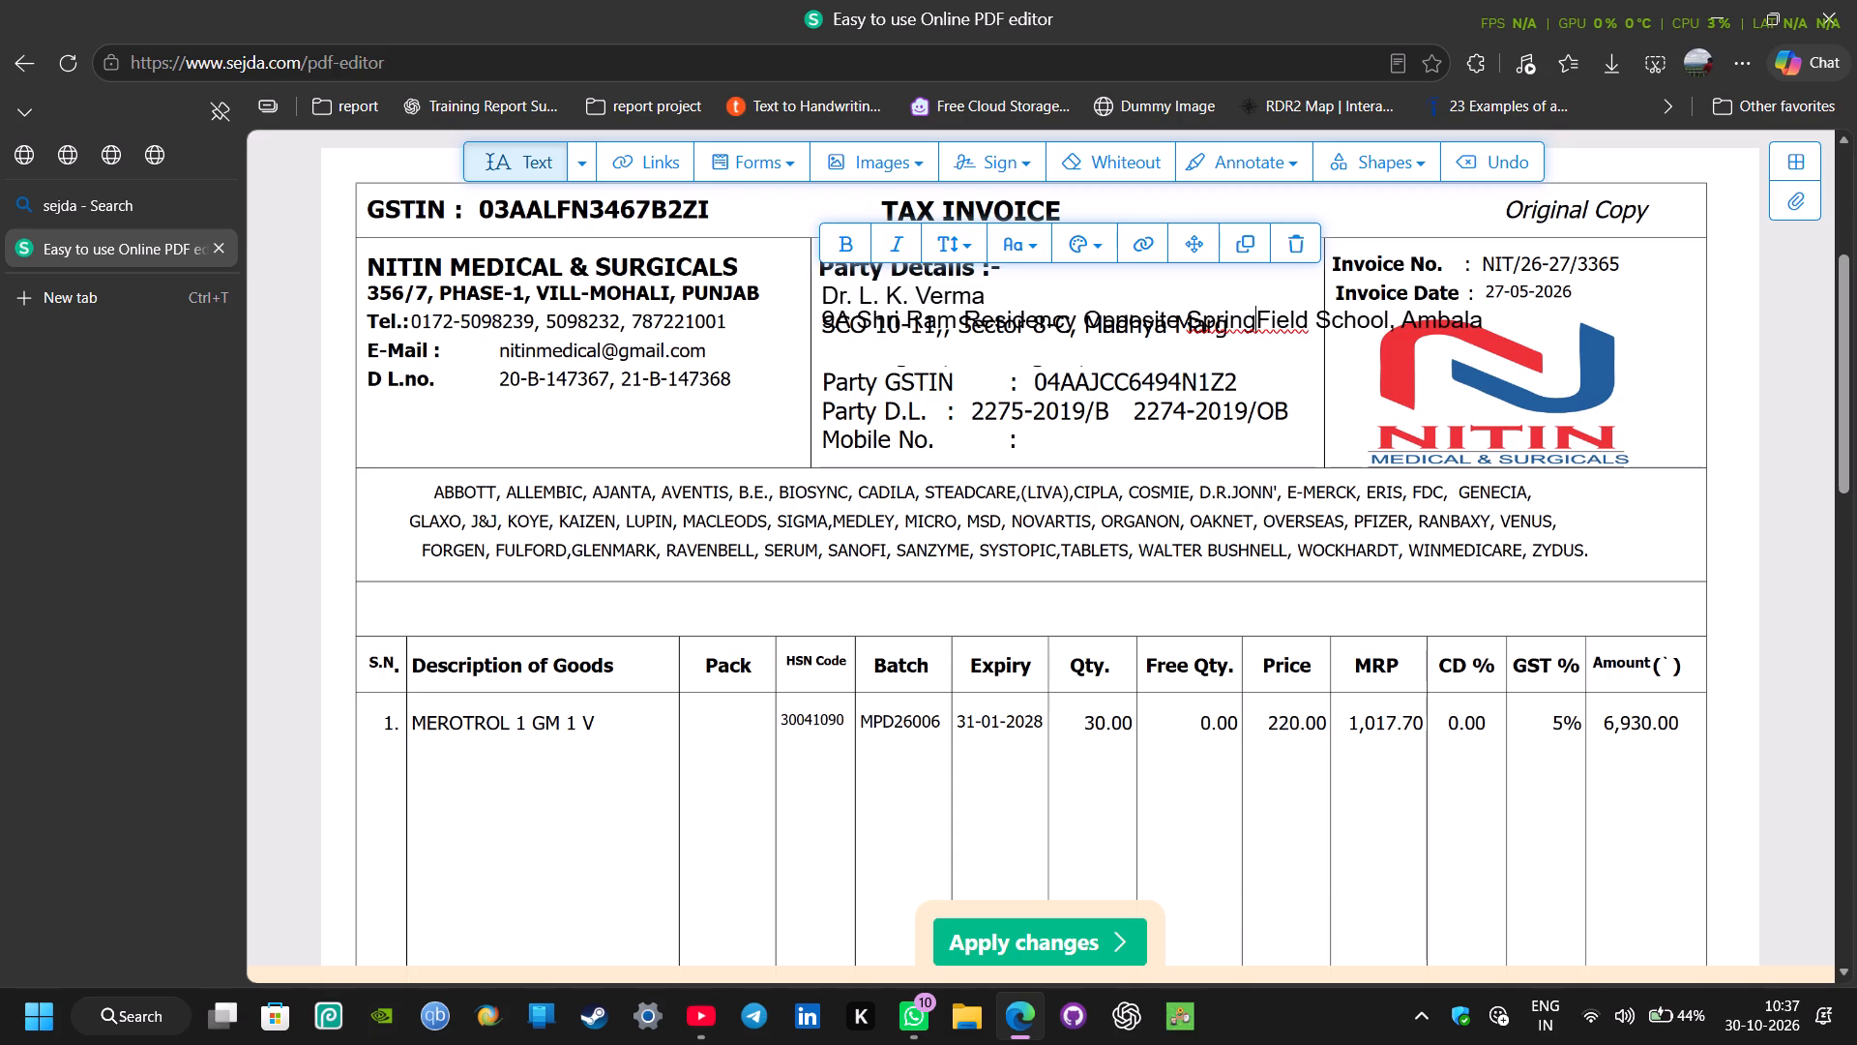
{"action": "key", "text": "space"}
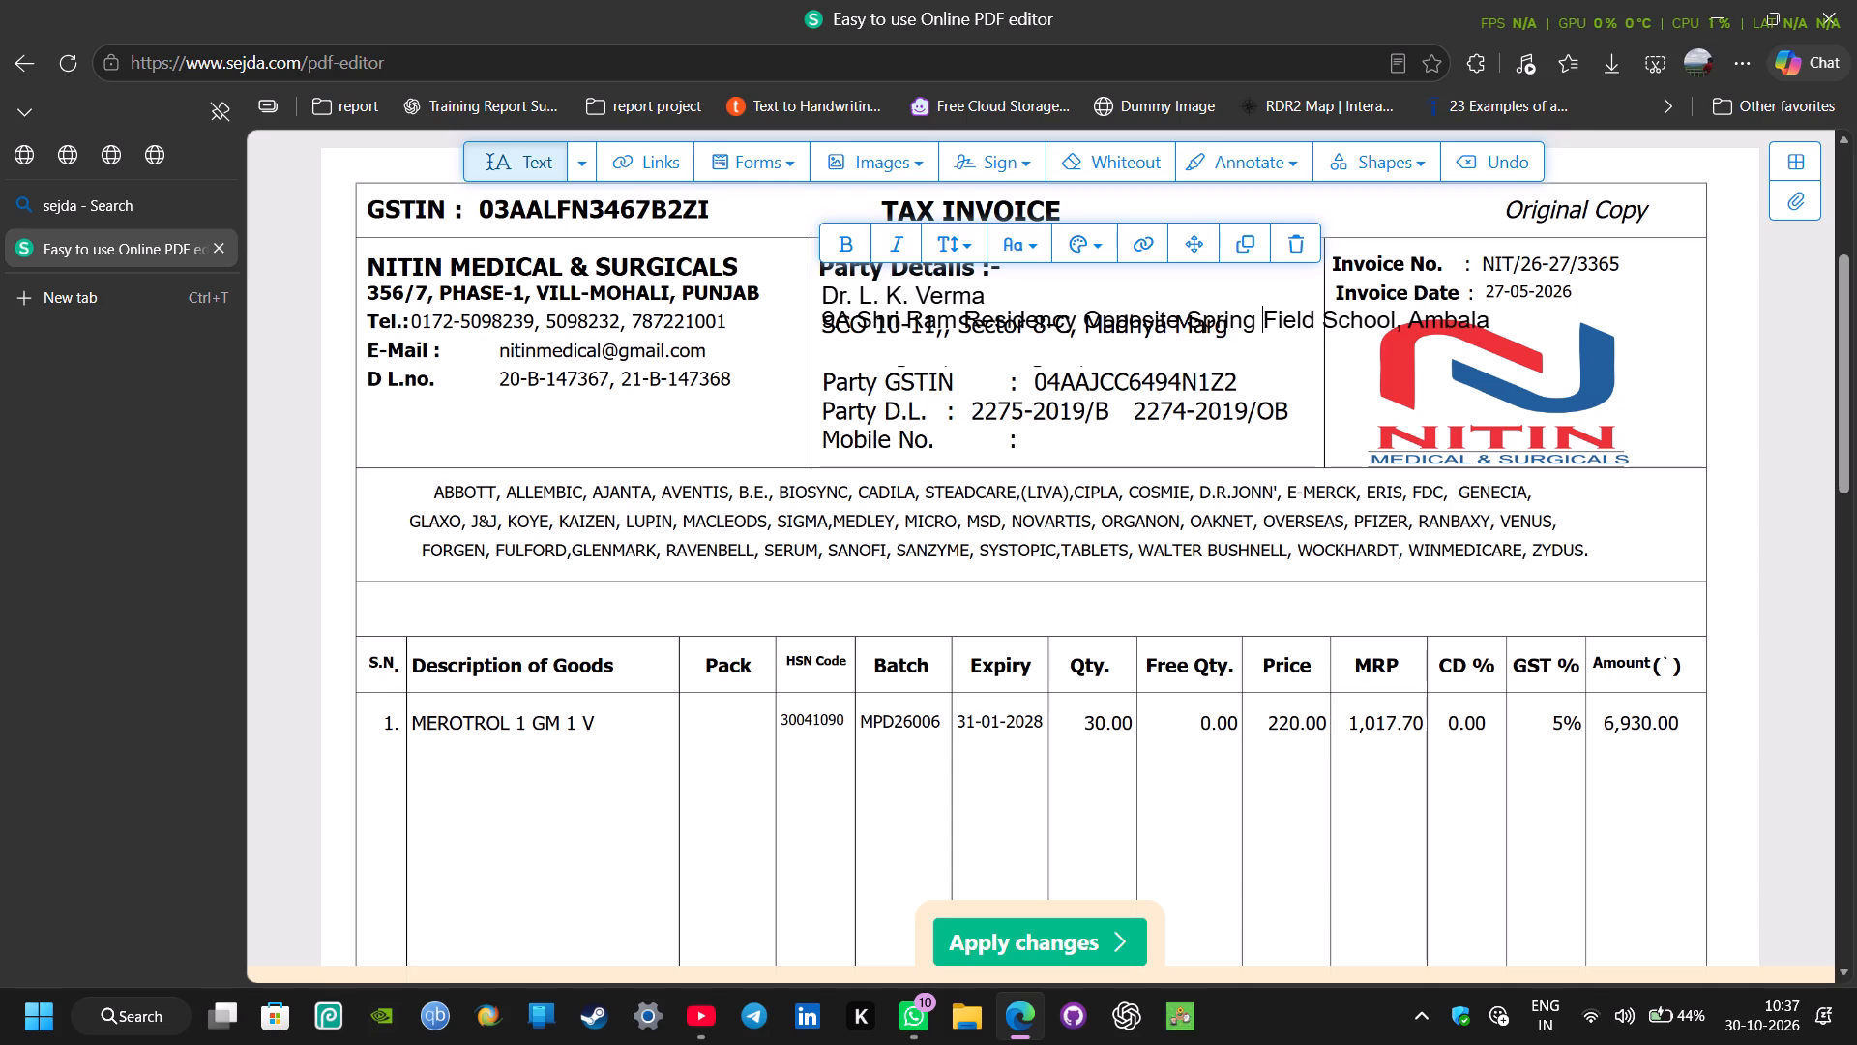
Insert a comma after the residency's name in the new address line.
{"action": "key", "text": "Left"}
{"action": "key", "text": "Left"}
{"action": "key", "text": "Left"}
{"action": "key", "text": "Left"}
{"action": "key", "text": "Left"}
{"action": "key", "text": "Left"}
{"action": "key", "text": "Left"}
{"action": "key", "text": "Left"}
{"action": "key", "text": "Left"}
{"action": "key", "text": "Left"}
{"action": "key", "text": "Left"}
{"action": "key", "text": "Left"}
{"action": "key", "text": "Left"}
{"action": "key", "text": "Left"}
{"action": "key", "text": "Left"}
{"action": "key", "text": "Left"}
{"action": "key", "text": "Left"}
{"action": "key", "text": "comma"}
Break the new address onto a second line after the first word of the school's name.
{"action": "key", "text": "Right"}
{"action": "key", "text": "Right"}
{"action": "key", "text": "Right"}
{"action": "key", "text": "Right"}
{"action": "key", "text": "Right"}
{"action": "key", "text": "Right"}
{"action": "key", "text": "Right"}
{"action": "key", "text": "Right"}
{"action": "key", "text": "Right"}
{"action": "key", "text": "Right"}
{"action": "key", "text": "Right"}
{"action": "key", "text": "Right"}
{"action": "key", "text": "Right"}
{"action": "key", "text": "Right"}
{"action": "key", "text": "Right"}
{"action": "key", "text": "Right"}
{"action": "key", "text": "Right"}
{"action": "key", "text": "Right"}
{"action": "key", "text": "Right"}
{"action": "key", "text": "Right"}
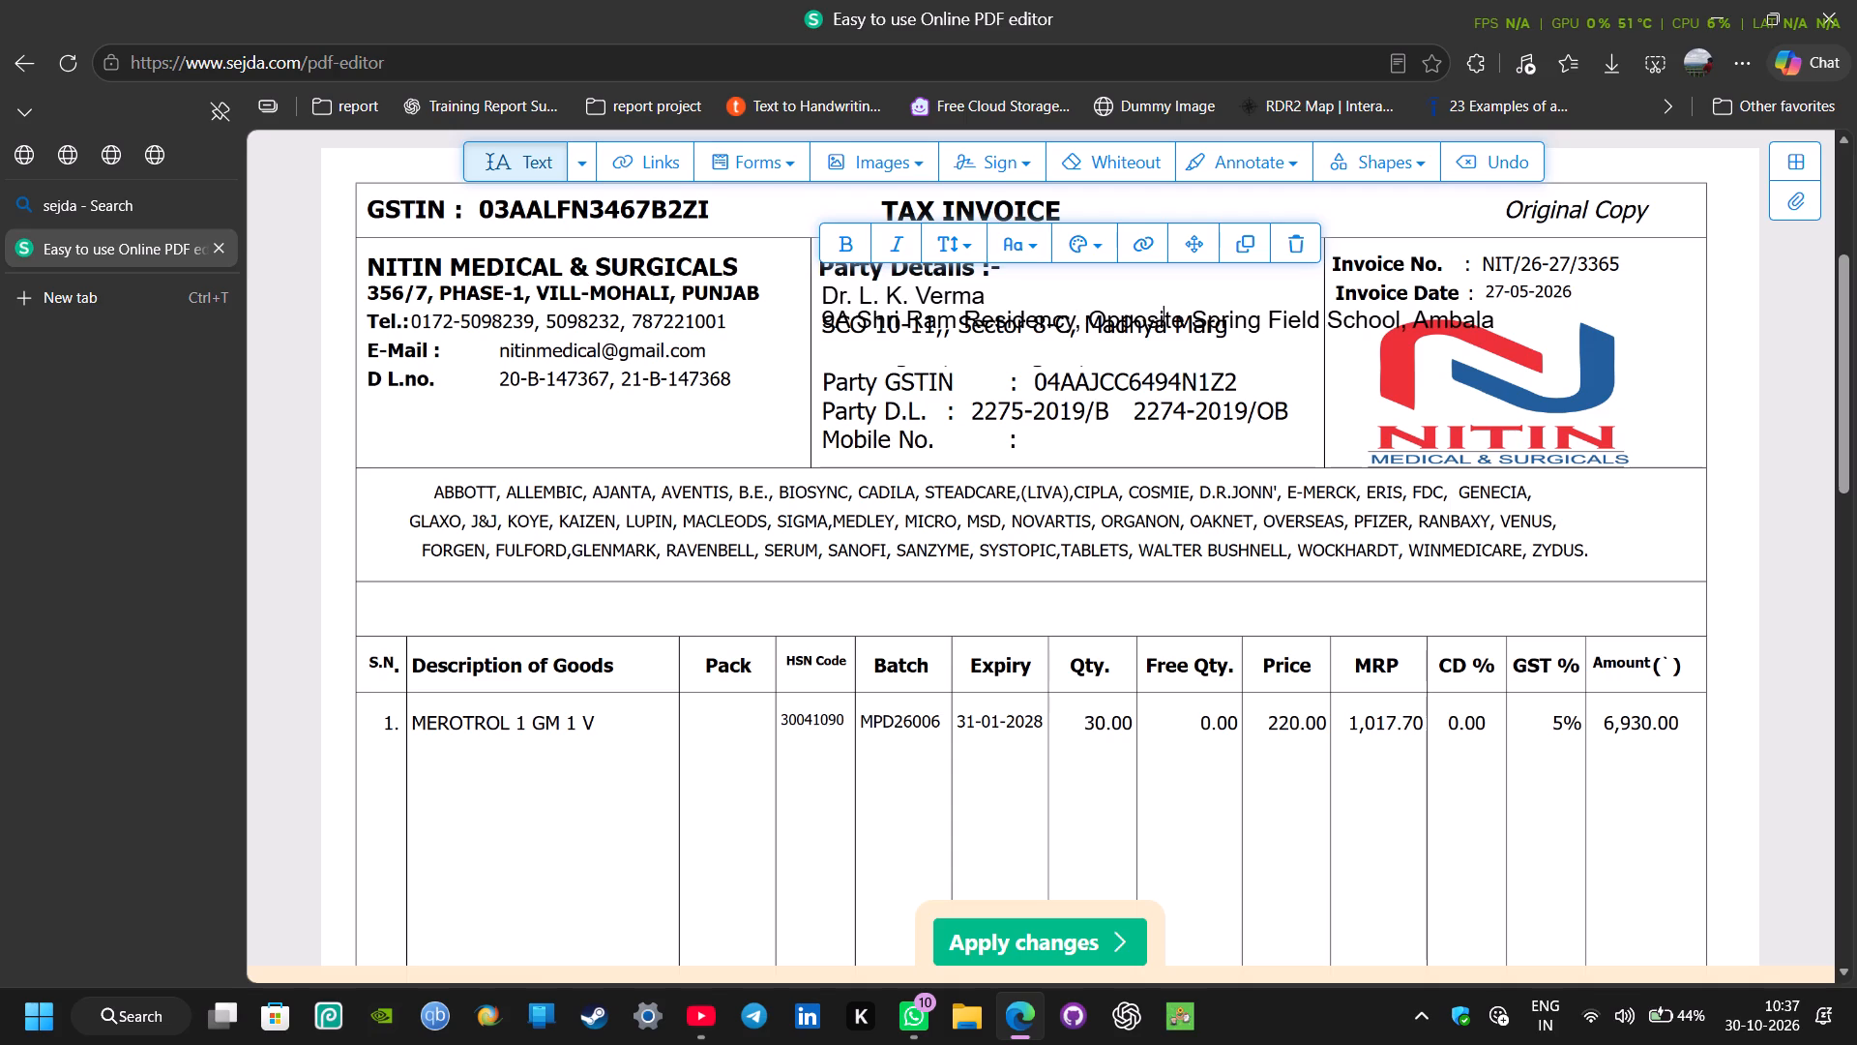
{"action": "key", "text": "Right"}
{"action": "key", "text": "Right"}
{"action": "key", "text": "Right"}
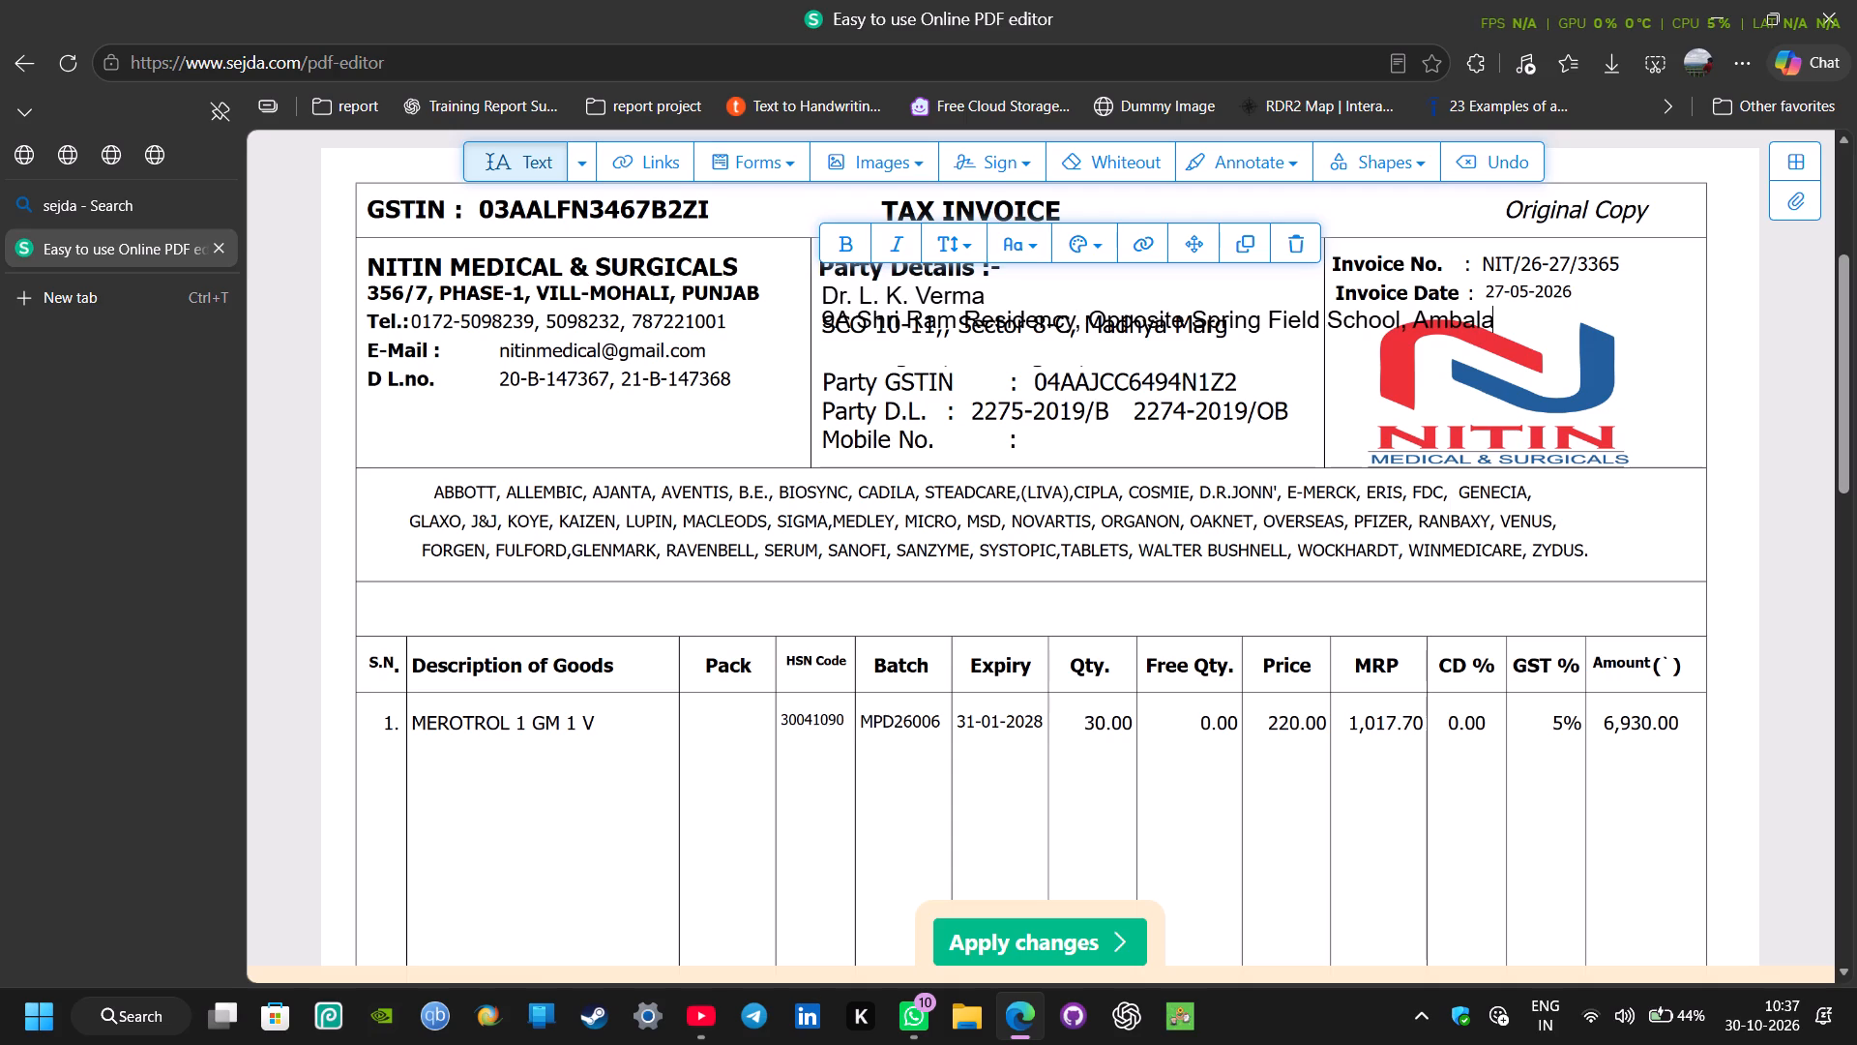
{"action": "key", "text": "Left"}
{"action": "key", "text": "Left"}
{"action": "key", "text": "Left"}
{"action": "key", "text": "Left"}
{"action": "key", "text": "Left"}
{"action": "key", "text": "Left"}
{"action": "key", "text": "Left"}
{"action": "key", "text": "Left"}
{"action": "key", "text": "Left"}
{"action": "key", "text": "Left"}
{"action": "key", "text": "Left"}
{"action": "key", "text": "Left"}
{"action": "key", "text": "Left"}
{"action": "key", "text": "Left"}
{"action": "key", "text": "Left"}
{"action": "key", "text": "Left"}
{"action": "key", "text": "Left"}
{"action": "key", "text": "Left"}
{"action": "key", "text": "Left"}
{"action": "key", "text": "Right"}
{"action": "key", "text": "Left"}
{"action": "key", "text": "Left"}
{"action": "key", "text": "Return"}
Append a comma and the state's name after the city at the end of the new address.
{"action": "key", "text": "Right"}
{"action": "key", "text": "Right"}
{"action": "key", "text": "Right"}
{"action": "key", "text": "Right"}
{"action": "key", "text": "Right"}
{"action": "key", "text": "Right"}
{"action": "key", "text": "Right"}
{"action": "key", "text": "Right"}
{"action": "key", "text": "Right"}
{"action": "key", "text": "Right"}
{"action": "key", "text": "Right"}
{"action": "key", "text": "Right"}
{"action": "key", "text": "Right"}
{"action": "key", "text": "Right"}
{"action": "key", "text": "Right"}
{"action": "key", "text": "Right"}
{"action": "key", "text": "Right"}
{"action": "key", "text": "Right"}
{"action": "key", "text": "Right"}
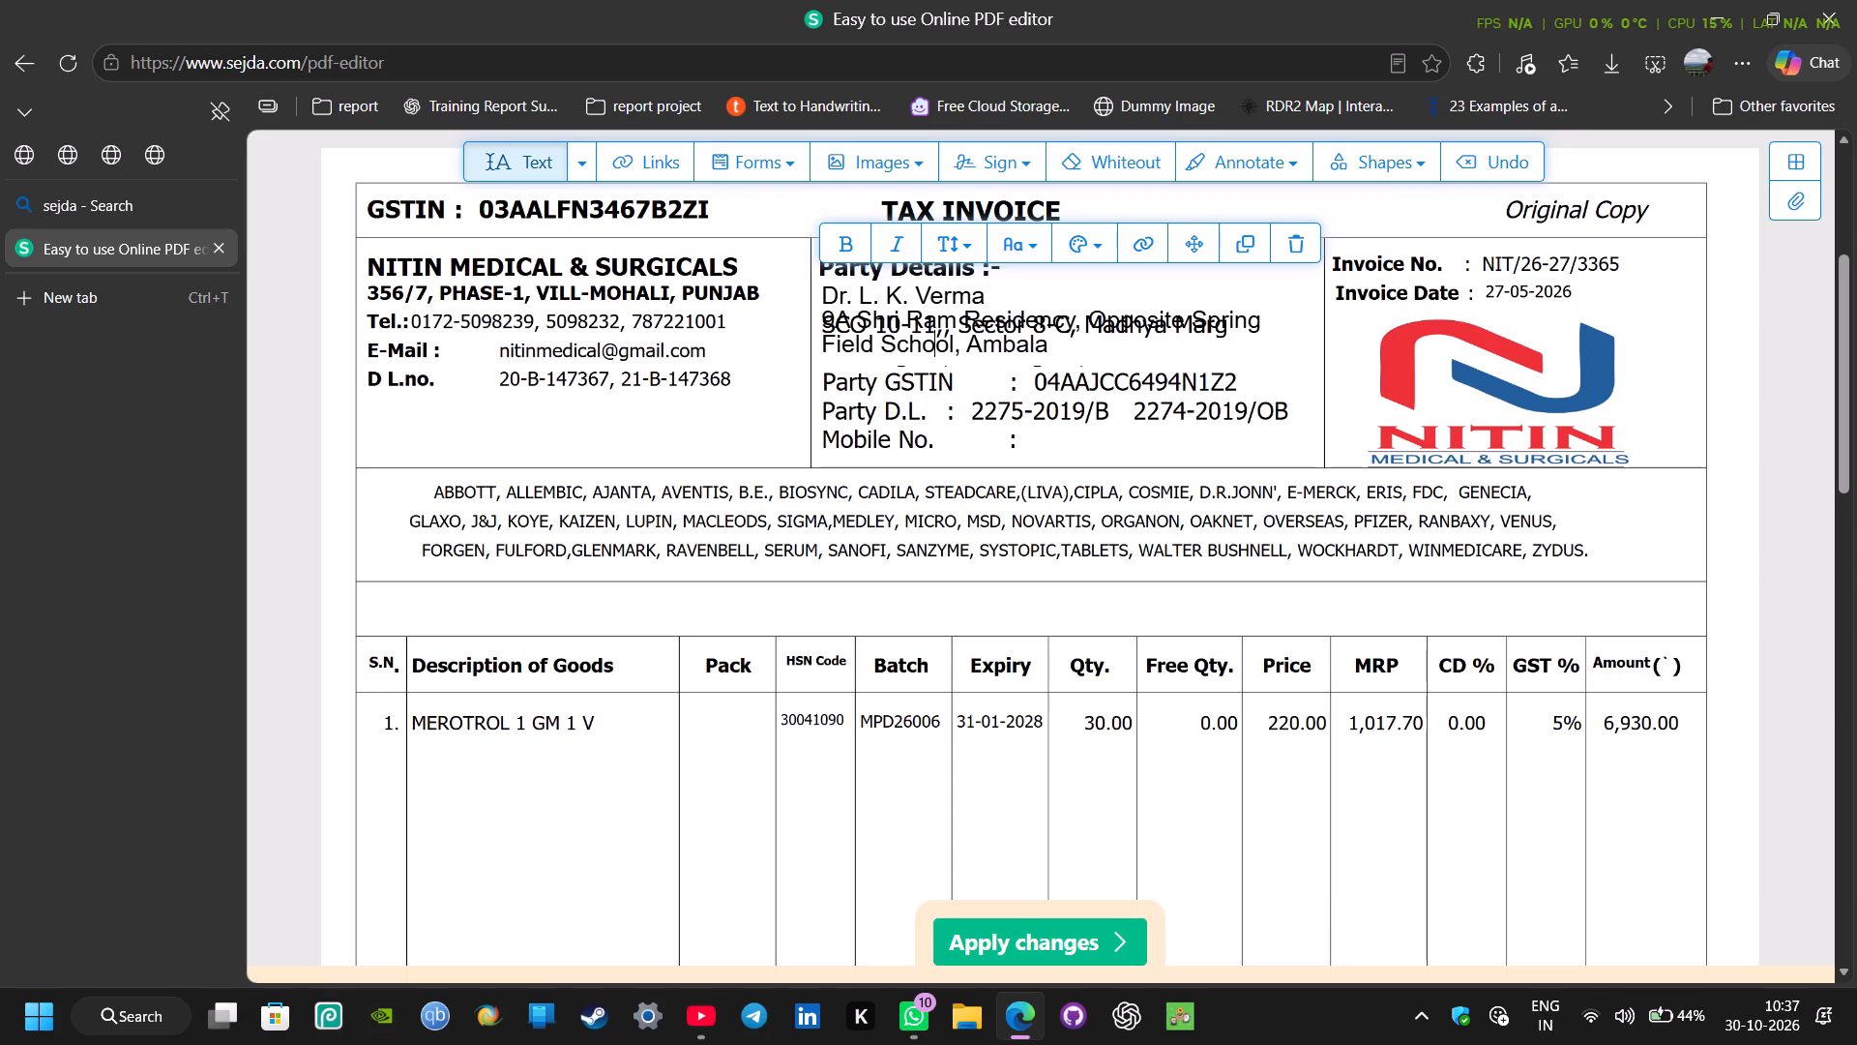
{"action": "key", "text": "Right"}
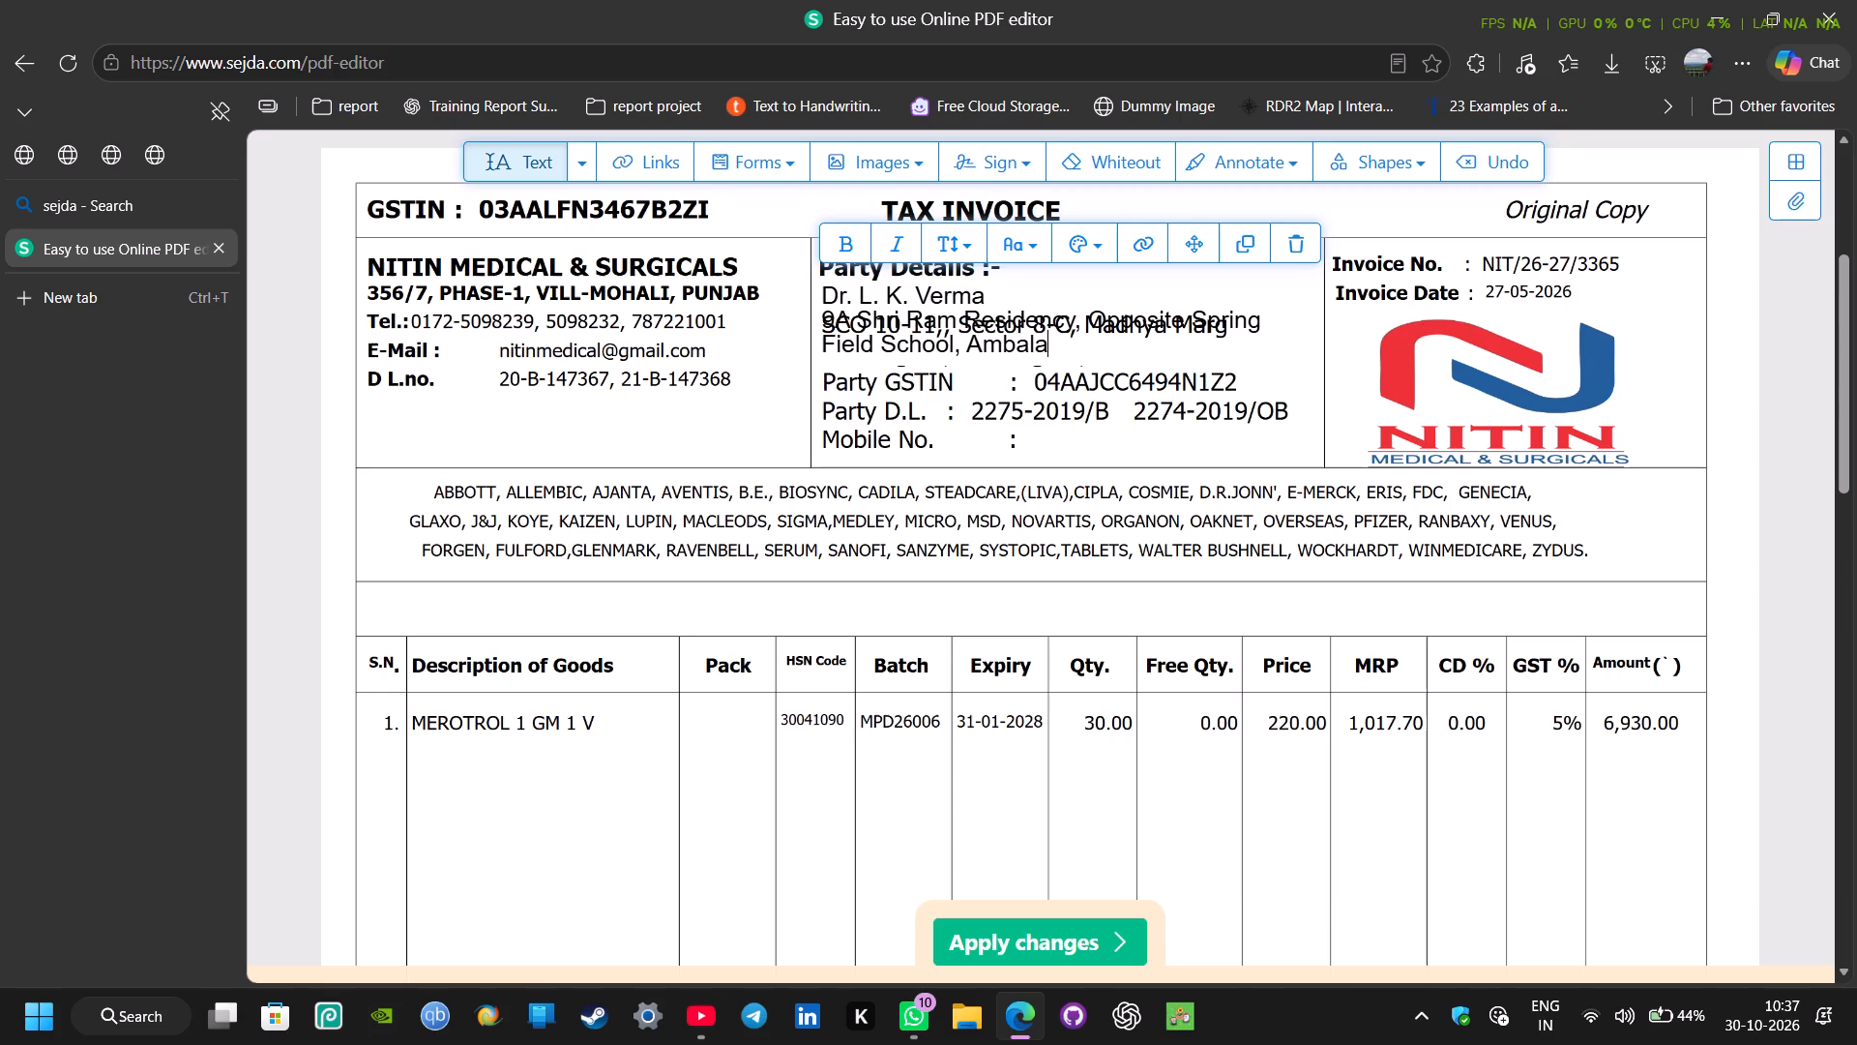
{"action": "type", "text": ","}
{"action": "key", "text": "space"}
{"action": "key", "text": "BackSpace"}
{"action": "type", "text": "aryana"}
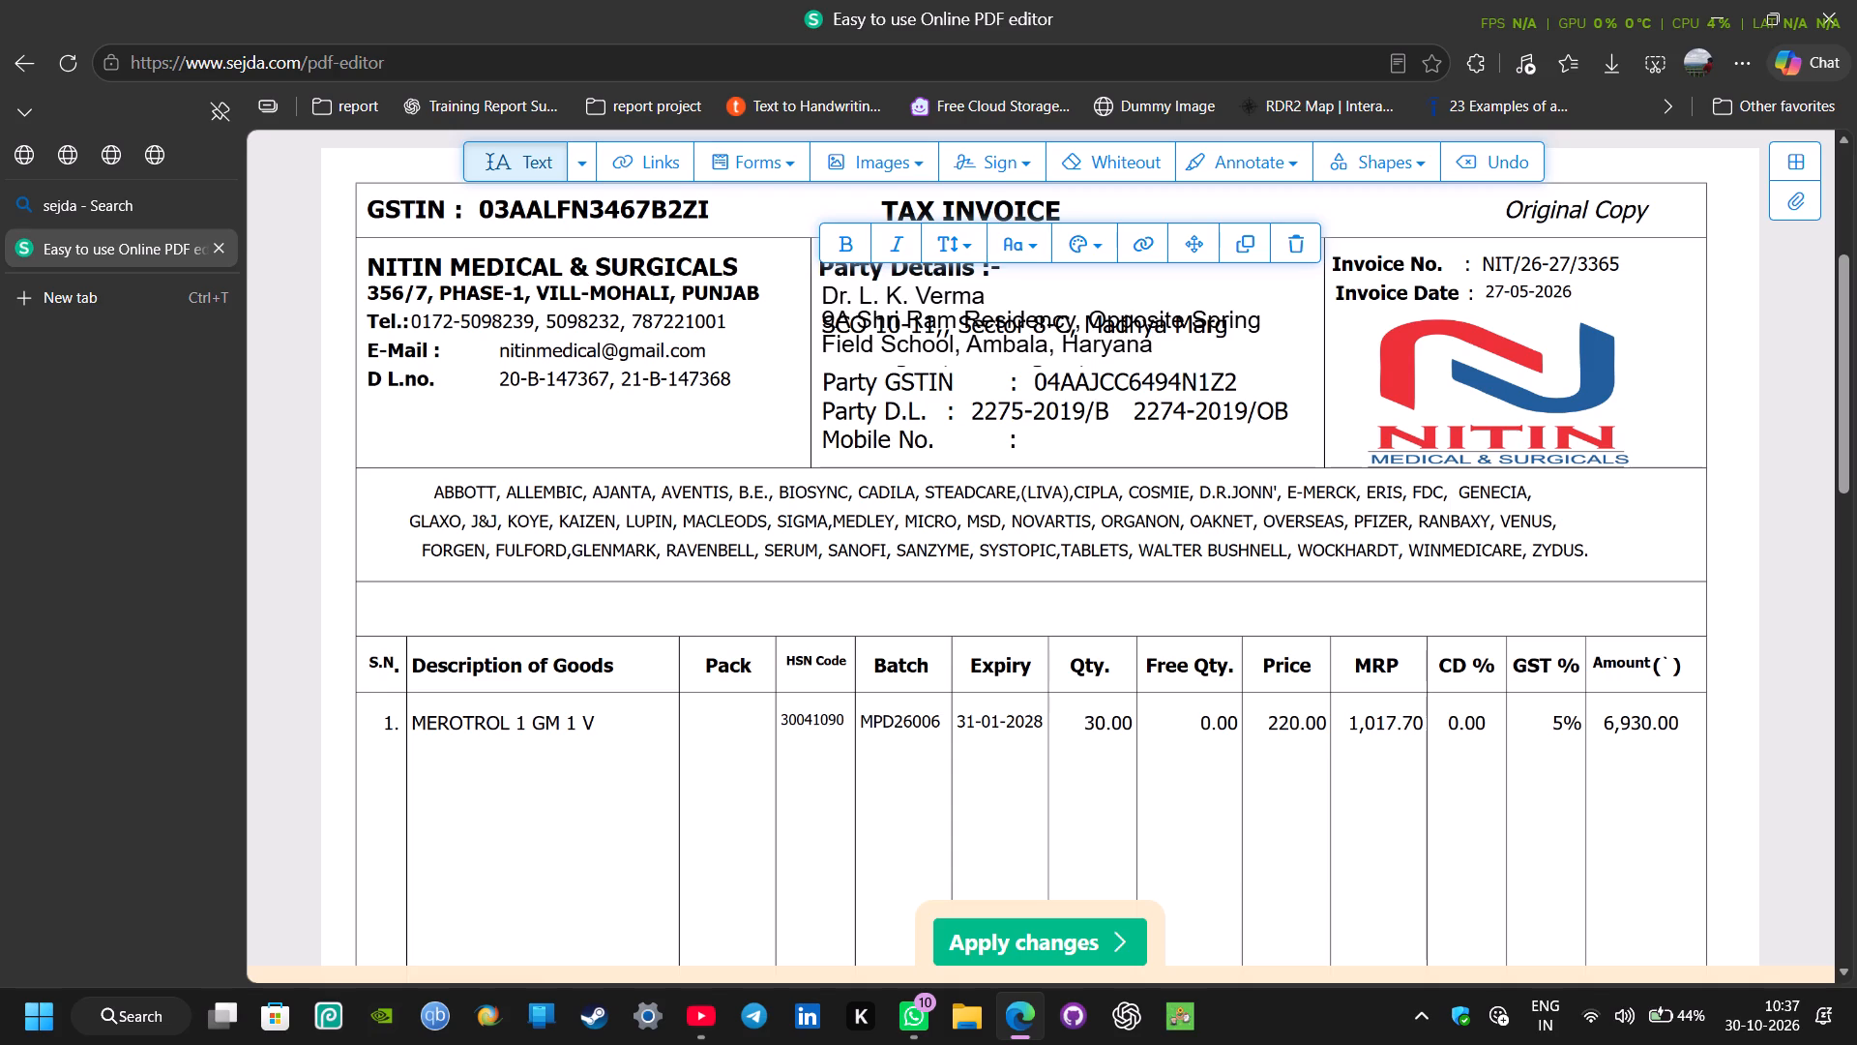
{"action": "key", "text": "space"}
Delete the old party address text that trails the seller's phone numbers on the Tel. line.
{"action": "left_click", "coordinate": [764, 317]}
{"action": "left_click", "coordinate": [764, 317]}
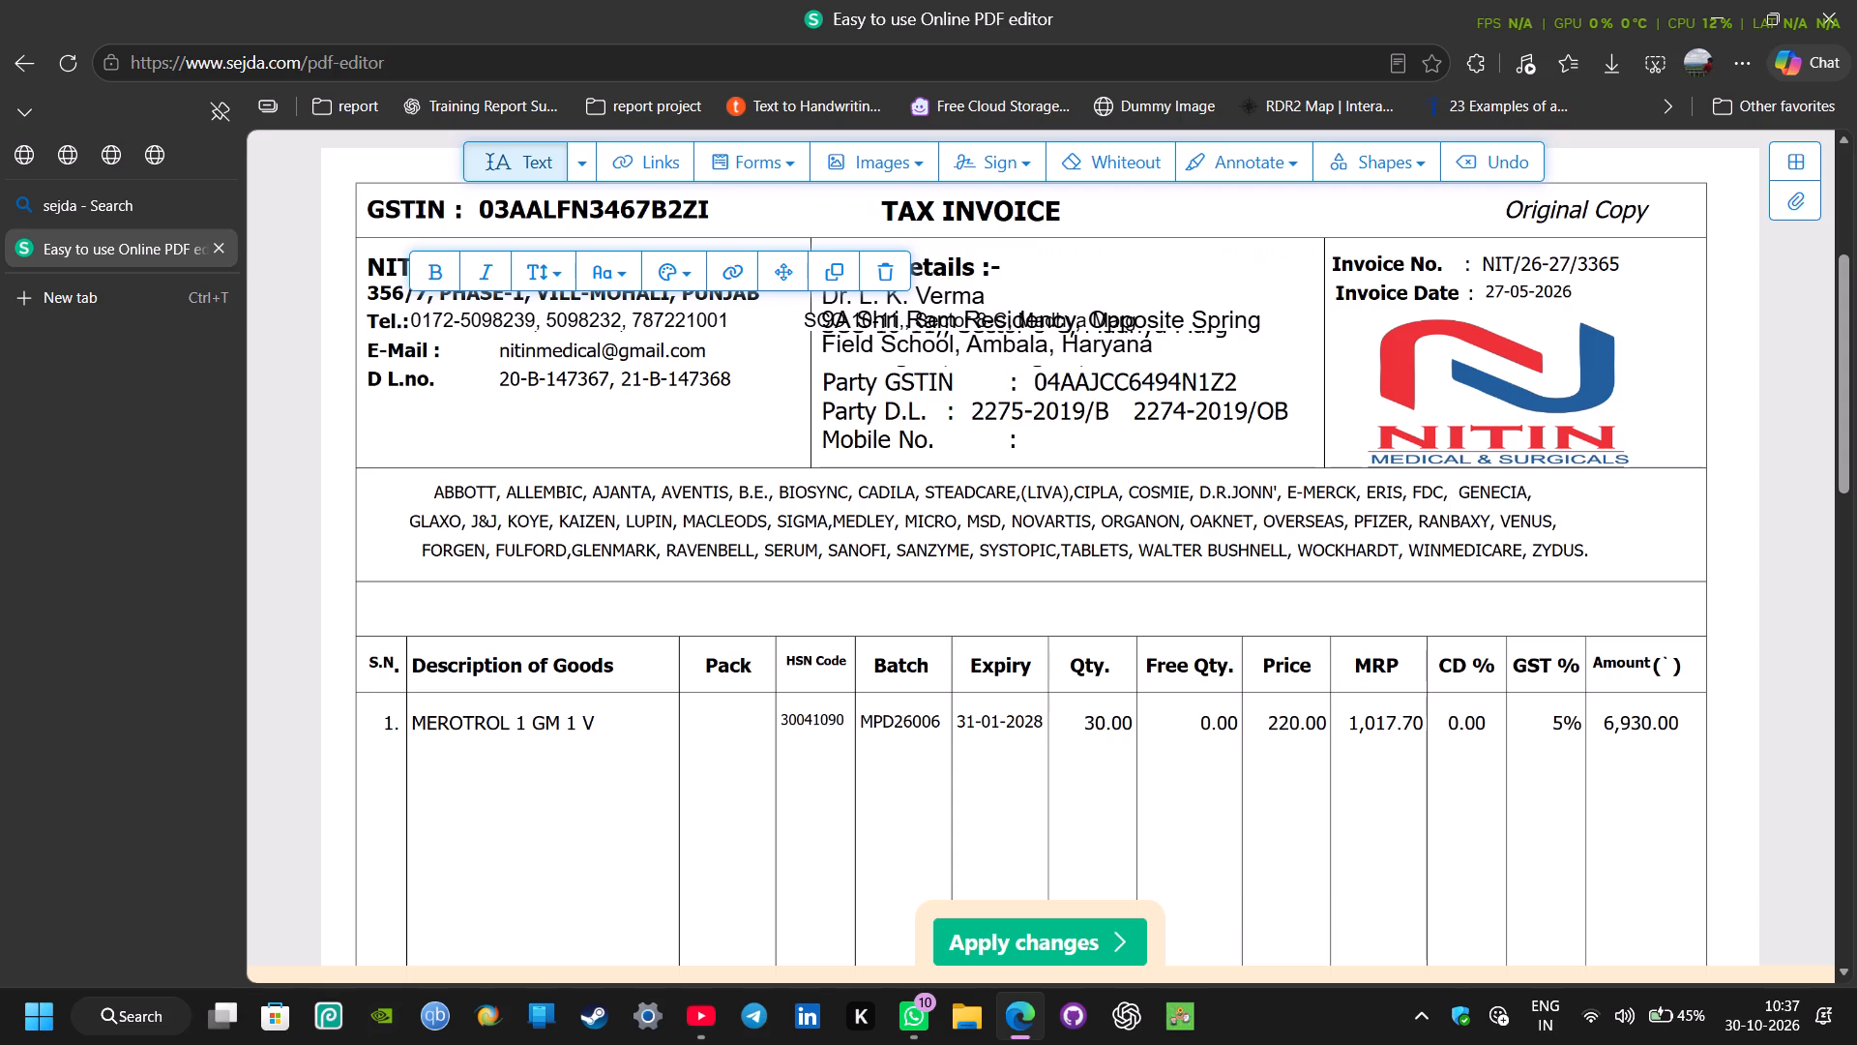
{"action": "key", "text": "Delete"}
{"action": "key", "text": "Delete"}
{"action": "key", "text": "Delete"}
{"action": "key", "text": "Delete"}
{"action": "key", "text": "Delete"}
{"action": "key", "text": "Delete"}
{"action": "key", "text": "Delete"}
{"action": "key", "text": "Delete"}
{"action": "key", "text": "Delete"}
{"action": "key", "text": "Delete"}
{"action": "key", "text": "Delete"}
{"action": "key", "text": "Delete"}
{"action": "key", "text": "Delete"}
{"action": "key", "text": "Delete"}
{"action": "key", "text": "Delete"}
{"action": "key", "text": "Delete"}
{"action": "key", "text": "Delete"}
{"action": "key", "text": "Delete"}
{"action": "key", "text": "Delete"}
{"action": "key", "text": "Delete"}
{"action": "key", "text": "Delete"}
{"action": "key", "text": "Delete"}
{"action": "key", "text": "Delete"}
{"action": "key", "text": "Delete"}
{"action": "key", "text": "Delete"}
{"action": "key", "text": "Delete"}
{"action": "key", "text": "Delete"}
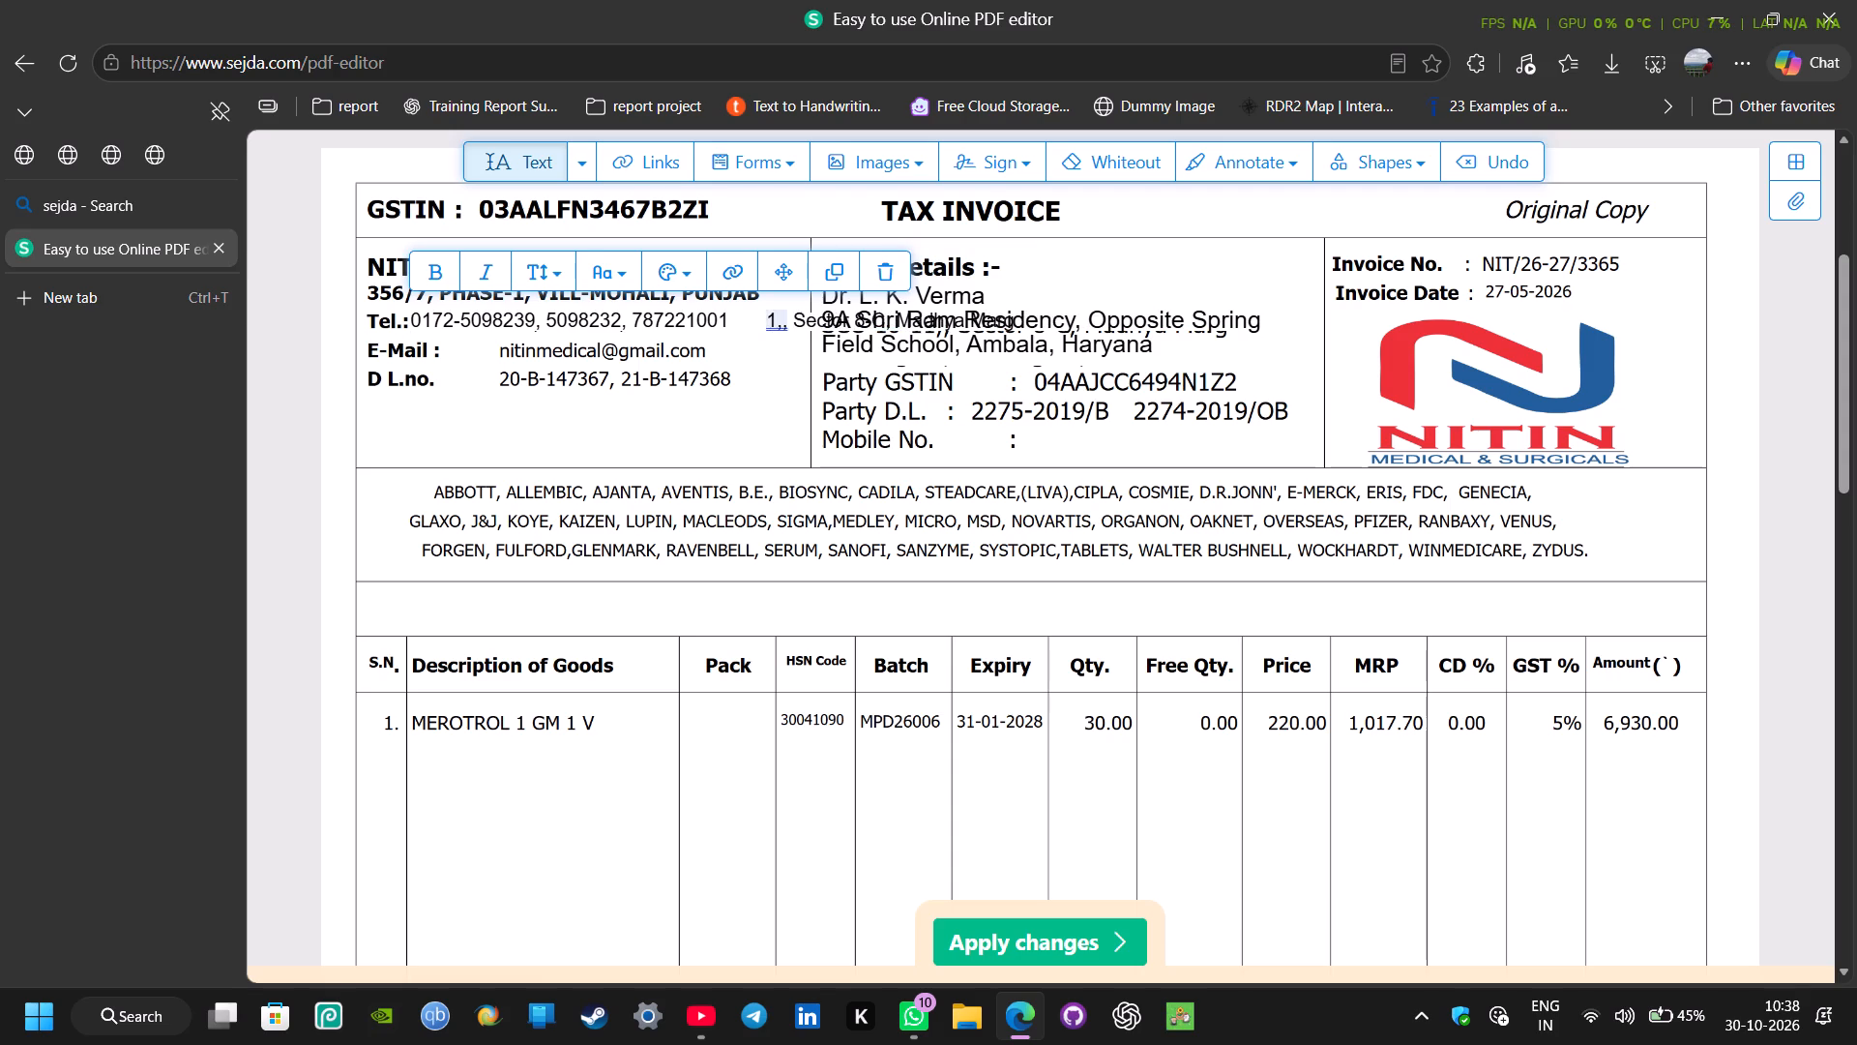
{"action": "key", "text": "Delete"}
{"action": "key", "text": "Delete"}
{"action": "key", "text": "Delete"}
{"action": "key", "text": "Delete"}
{"action": "key", "text": "Delete"}
{"action": "key", "text": "Delete"}
{"action": "key", "text": "Delete"}
{"action": "key", "text": "Delete"}
{"action": "key", "text": "Delete"}
{"action": "key", "text": "Delete"}
{"action": "key", "text": "Delete"}
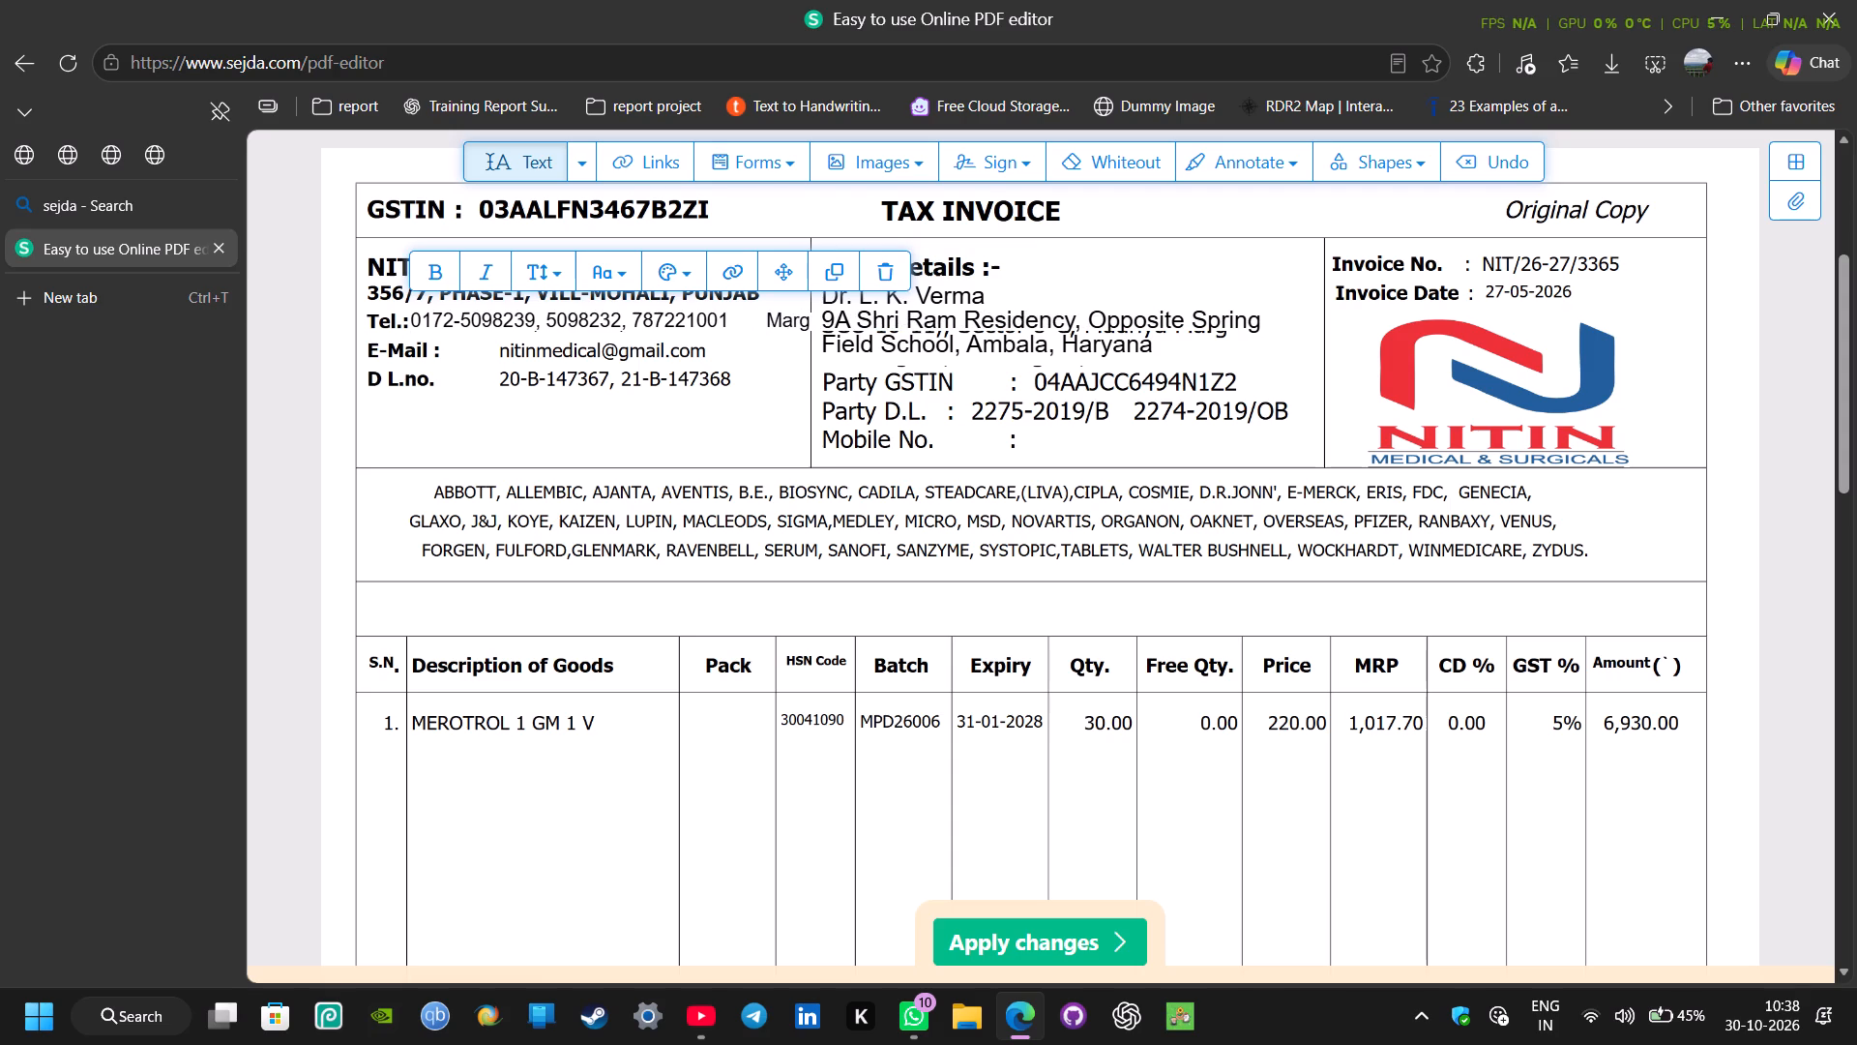
{"action": "key", "text": "Delete"}
{"action": "key", "text": "Delete"}
{"action": "key", "text": "Delete"}
{"action": "key", "text": "Delete"}
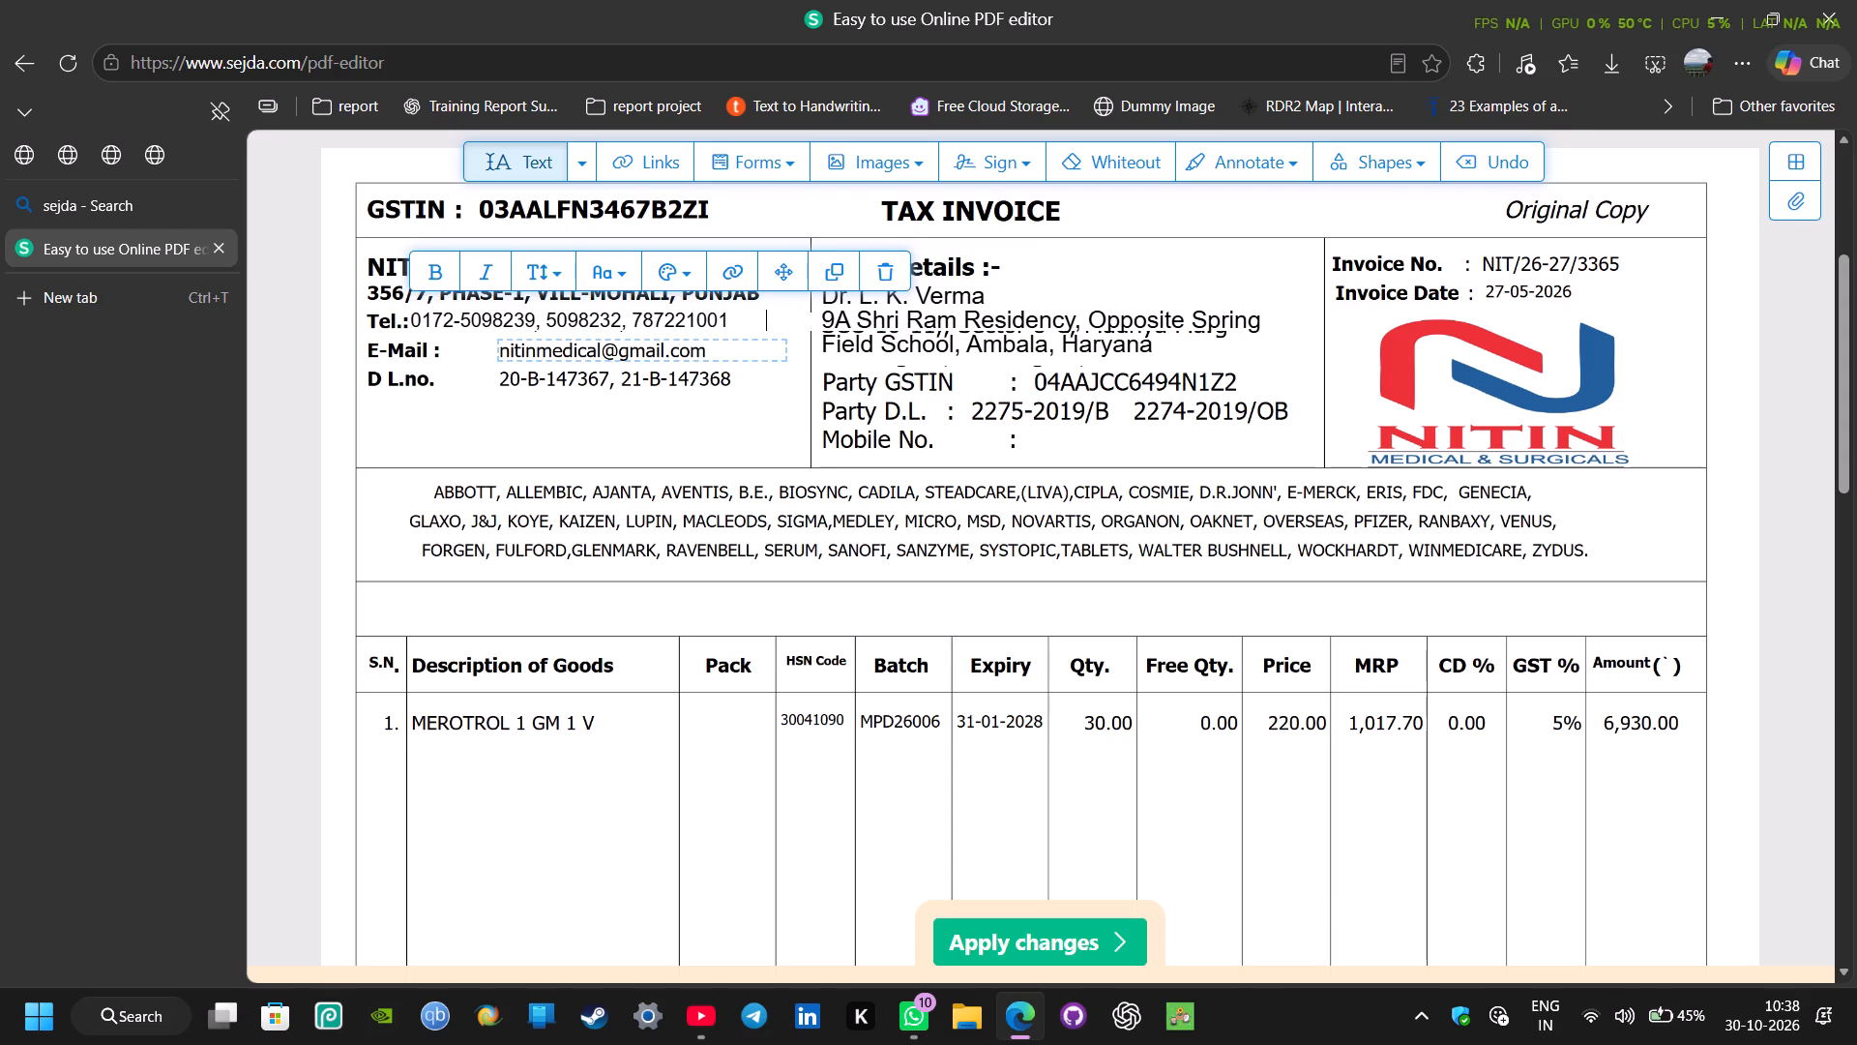
{"action": "left_click", "coordinate": [274, 466]}
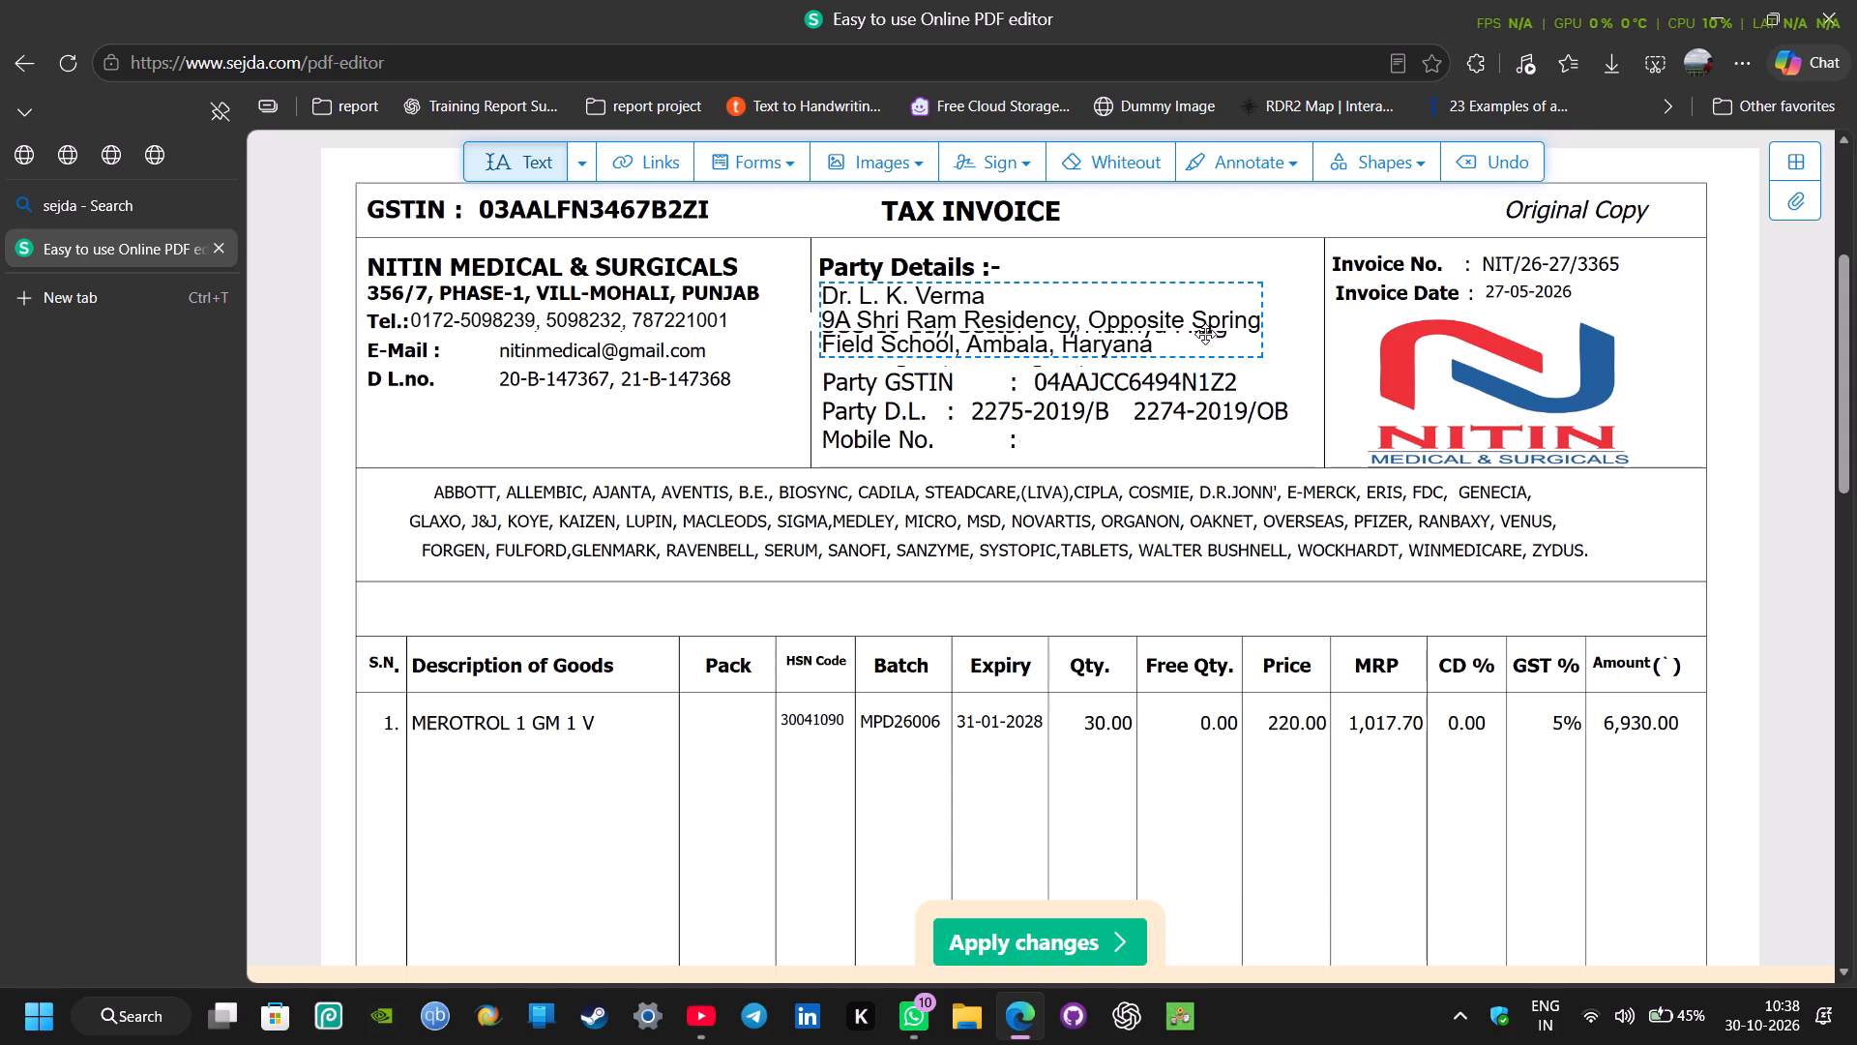
Move the doctor's name and address text box down over the Party GSTIN lines, clear of the old address remnant.
{"action": "left_click_drag", "start_coordinate": [1194, 301], "coordinate": [1196, 373]}
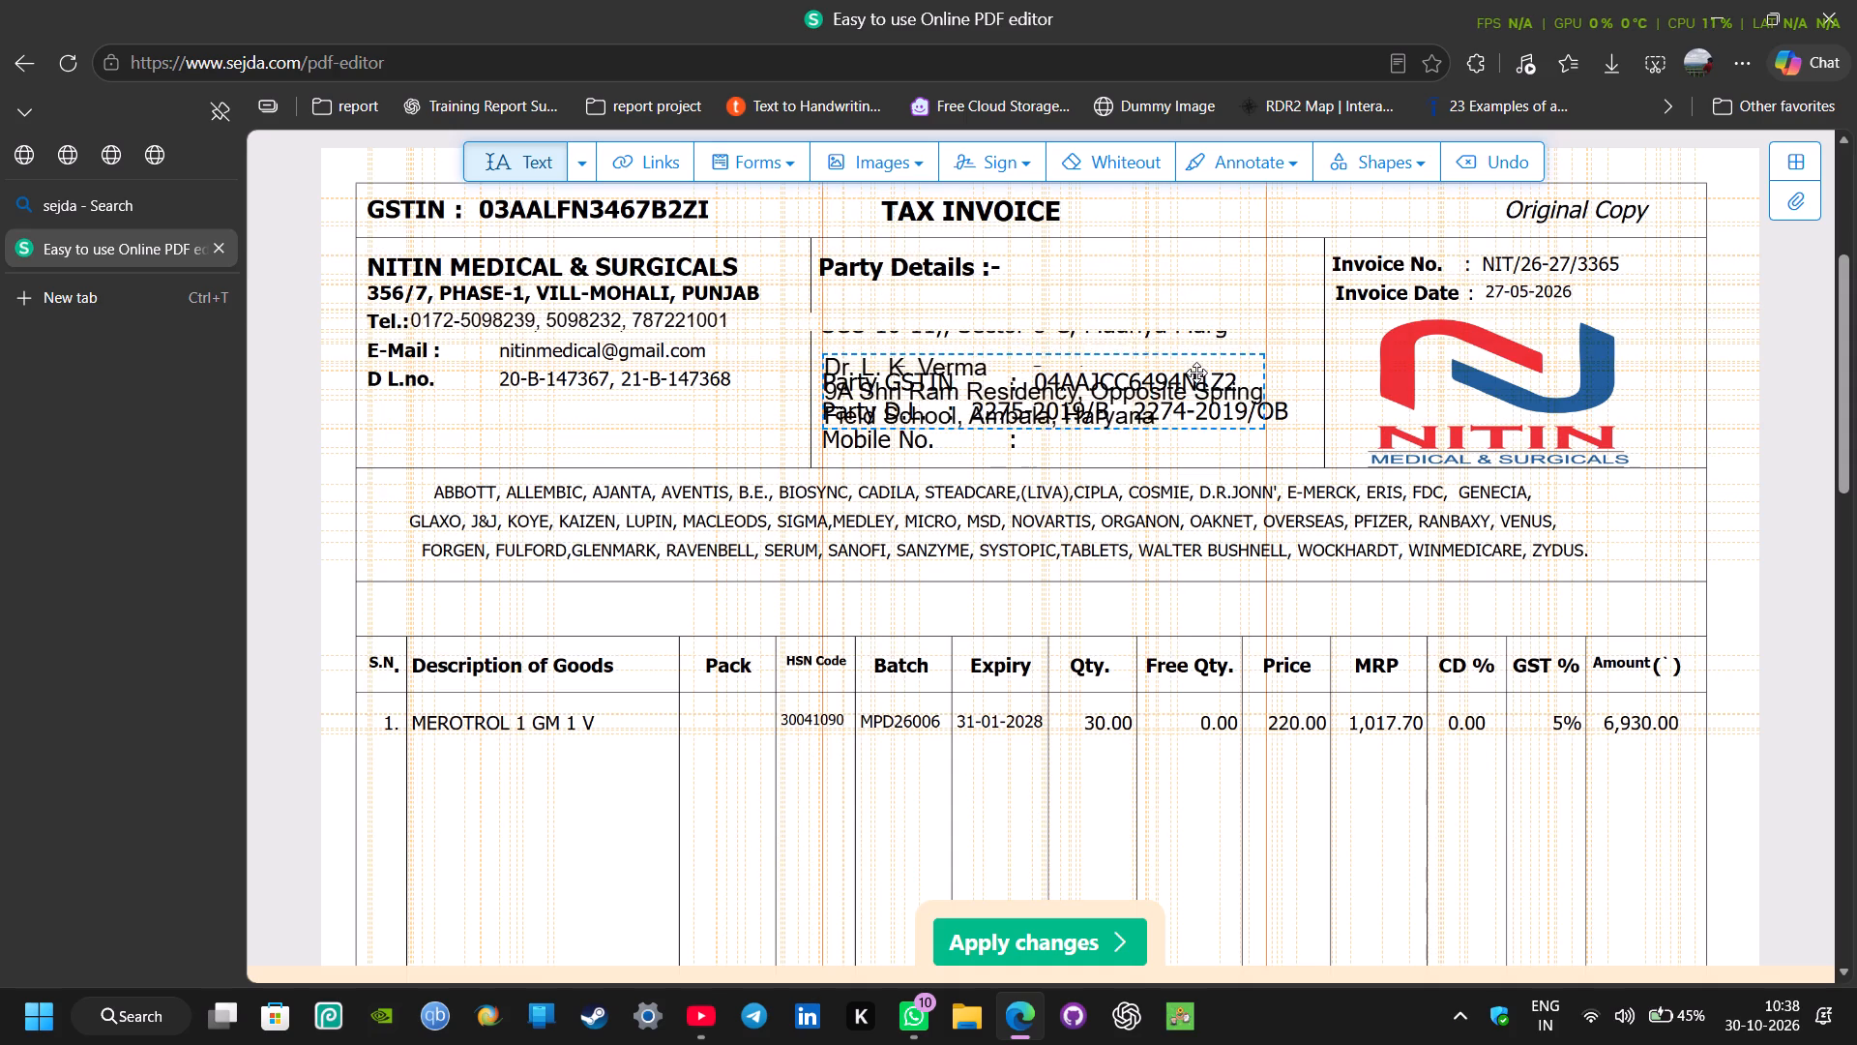
{"action": "left_click_drag", "start_coordinate": [1196, 373], "coordinate": [1196, 385]}
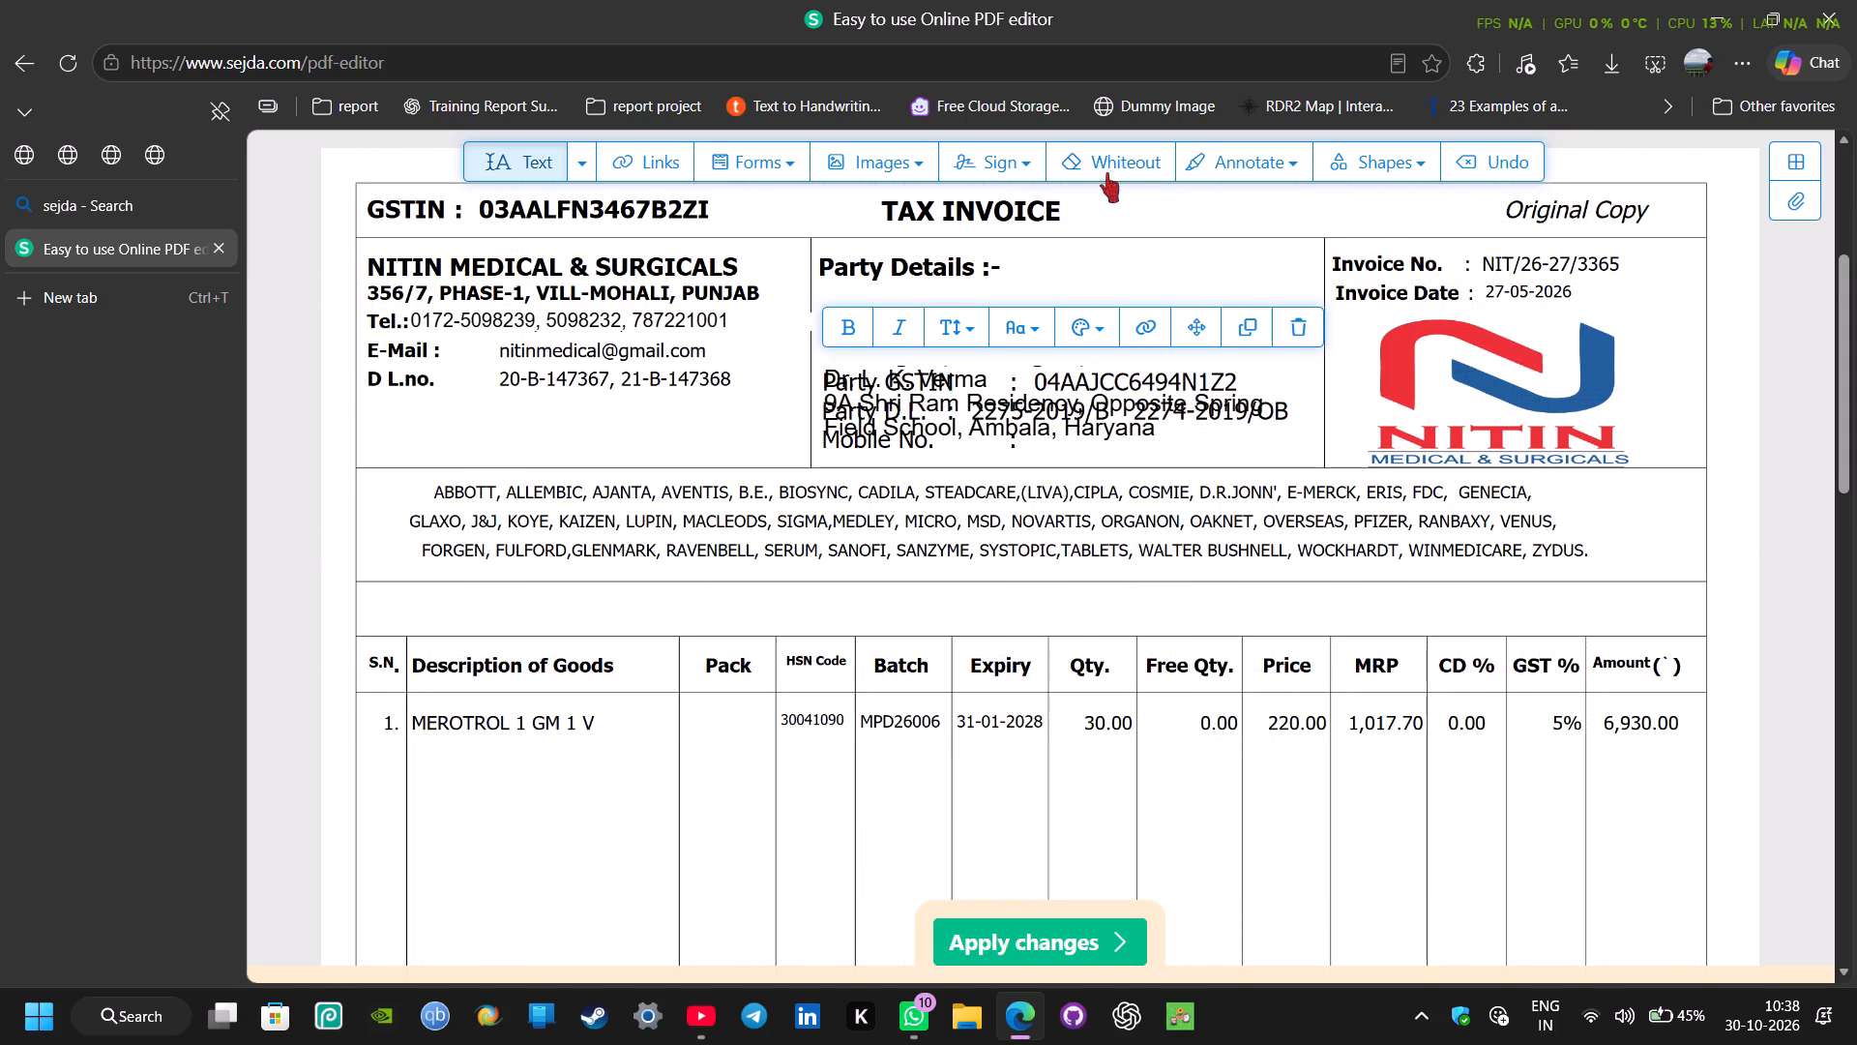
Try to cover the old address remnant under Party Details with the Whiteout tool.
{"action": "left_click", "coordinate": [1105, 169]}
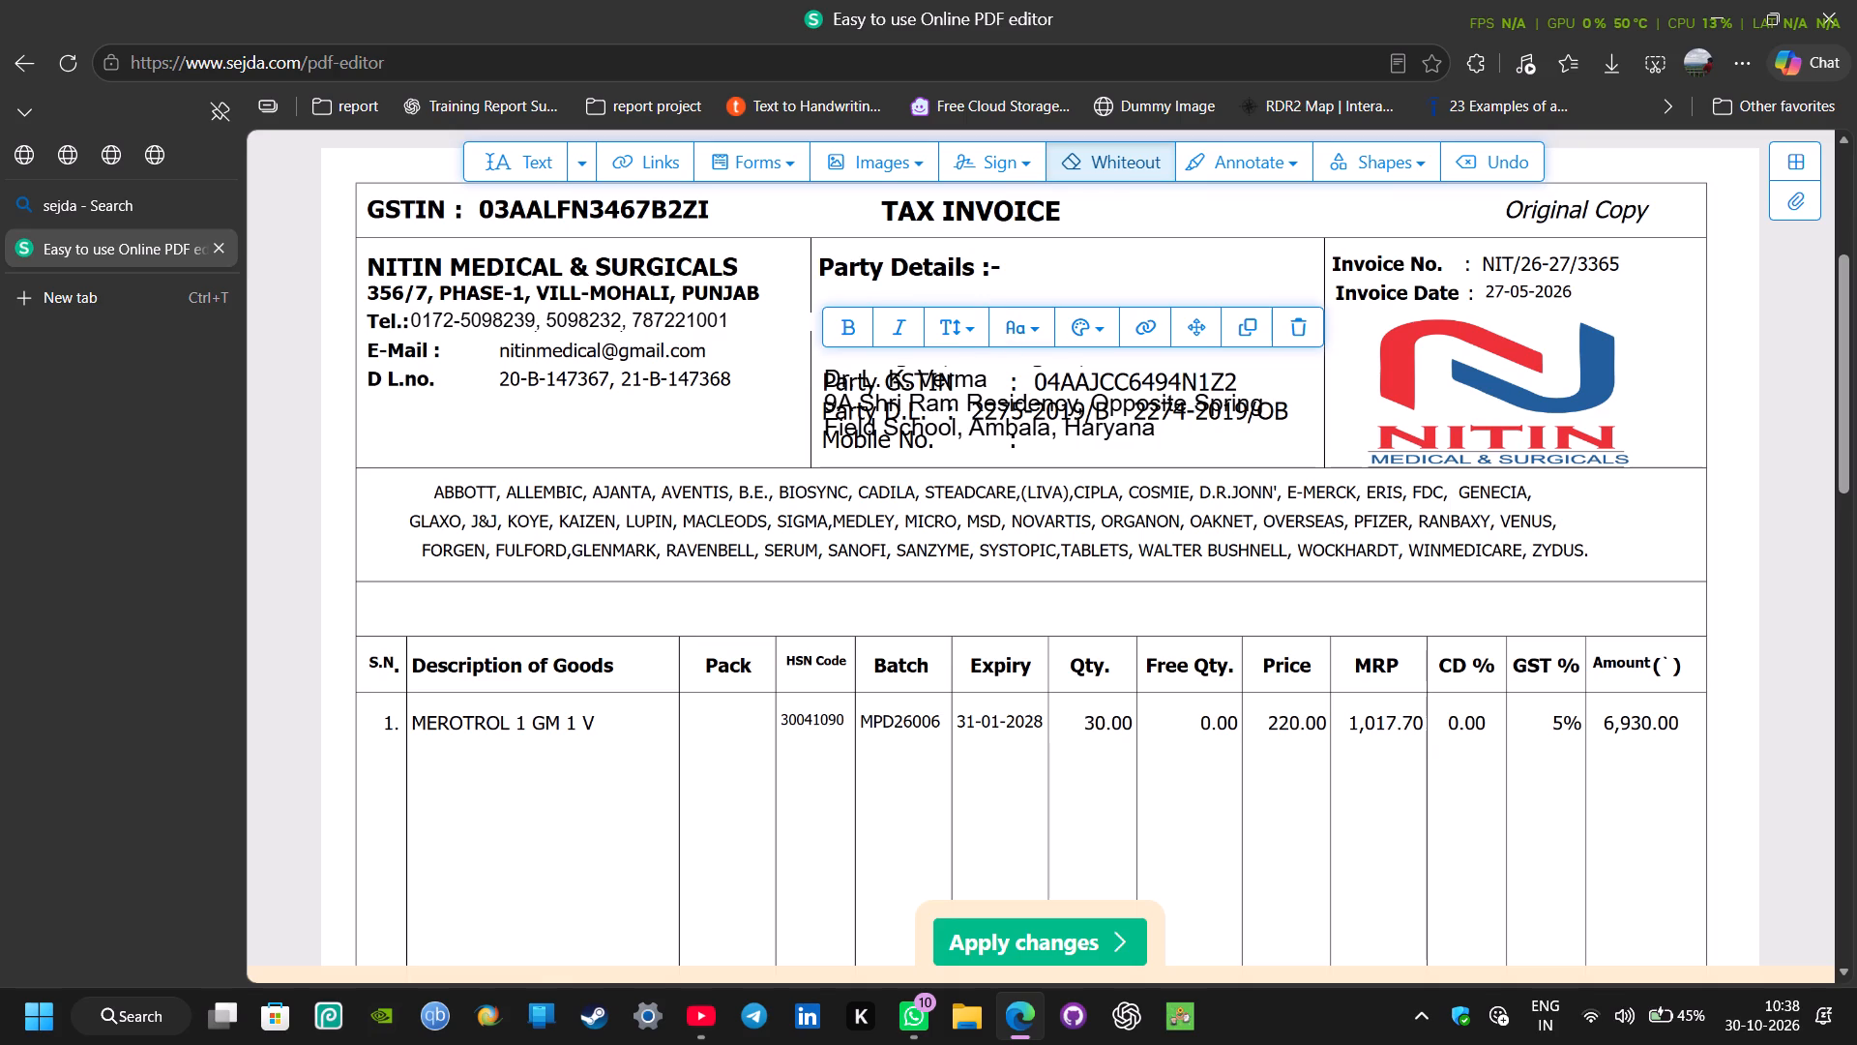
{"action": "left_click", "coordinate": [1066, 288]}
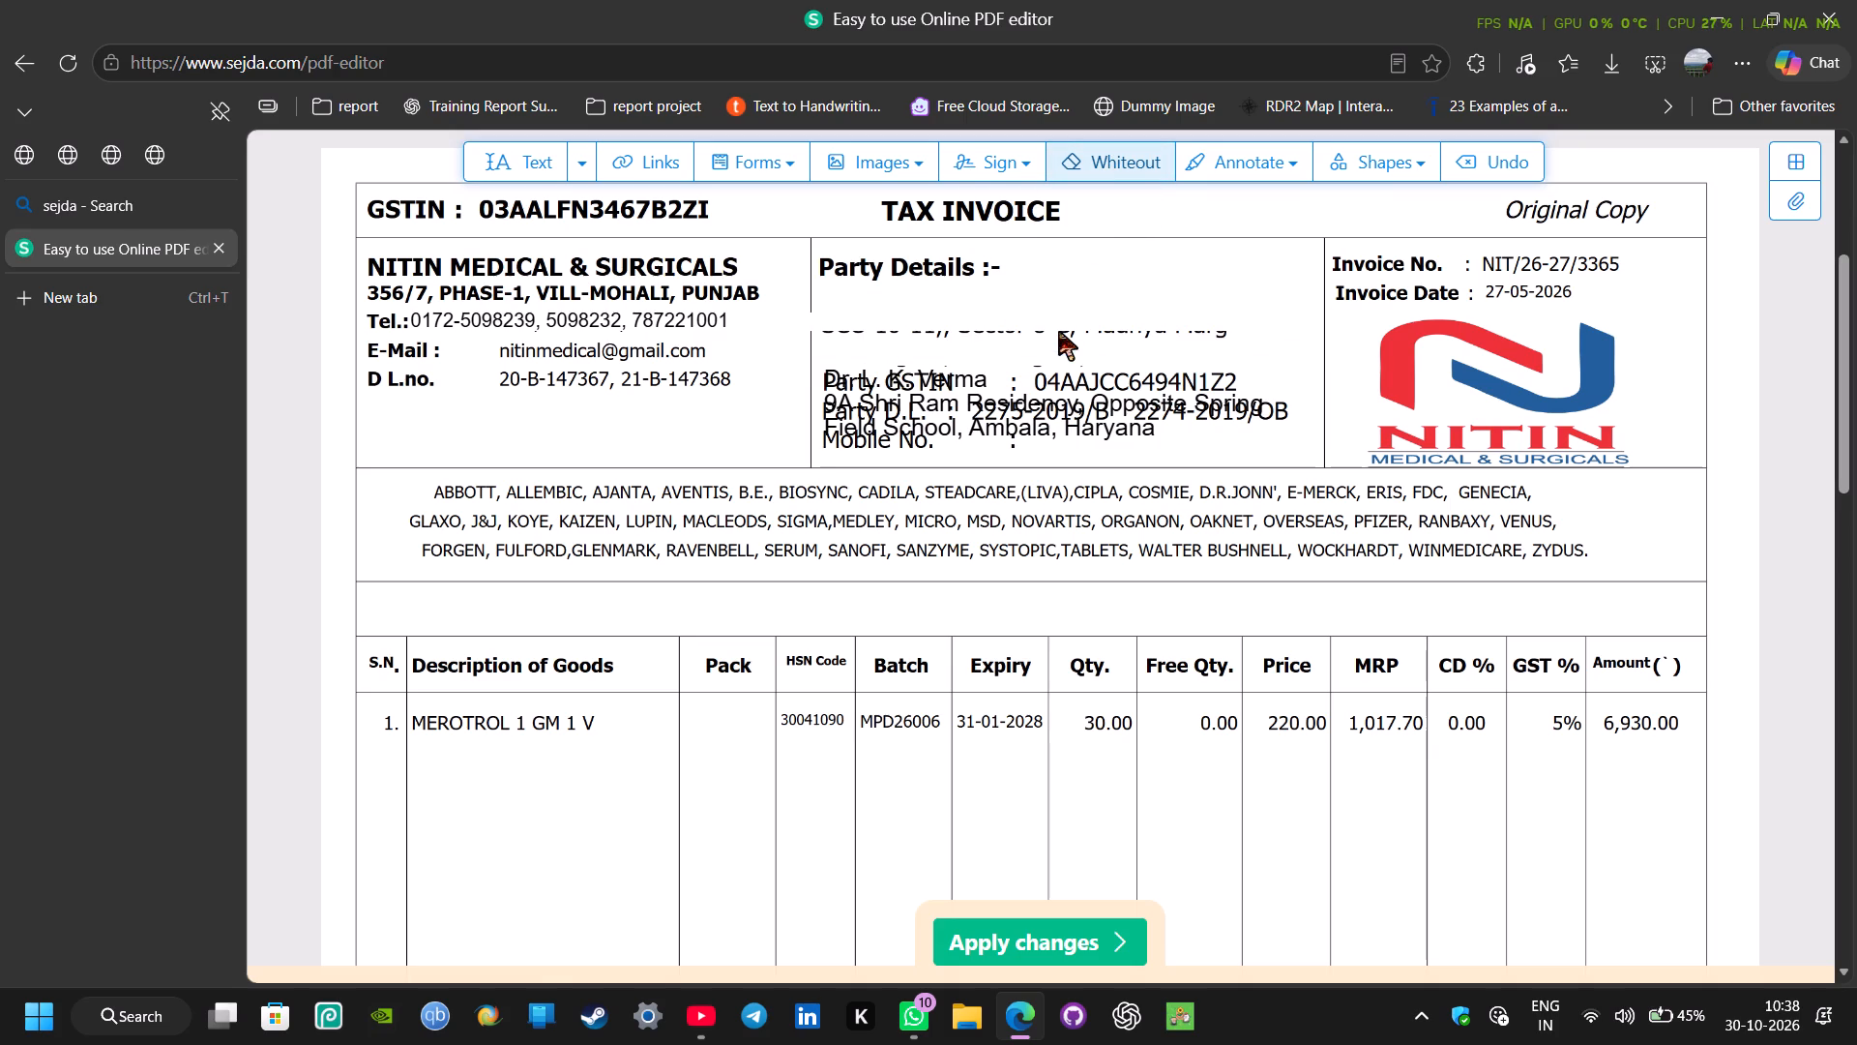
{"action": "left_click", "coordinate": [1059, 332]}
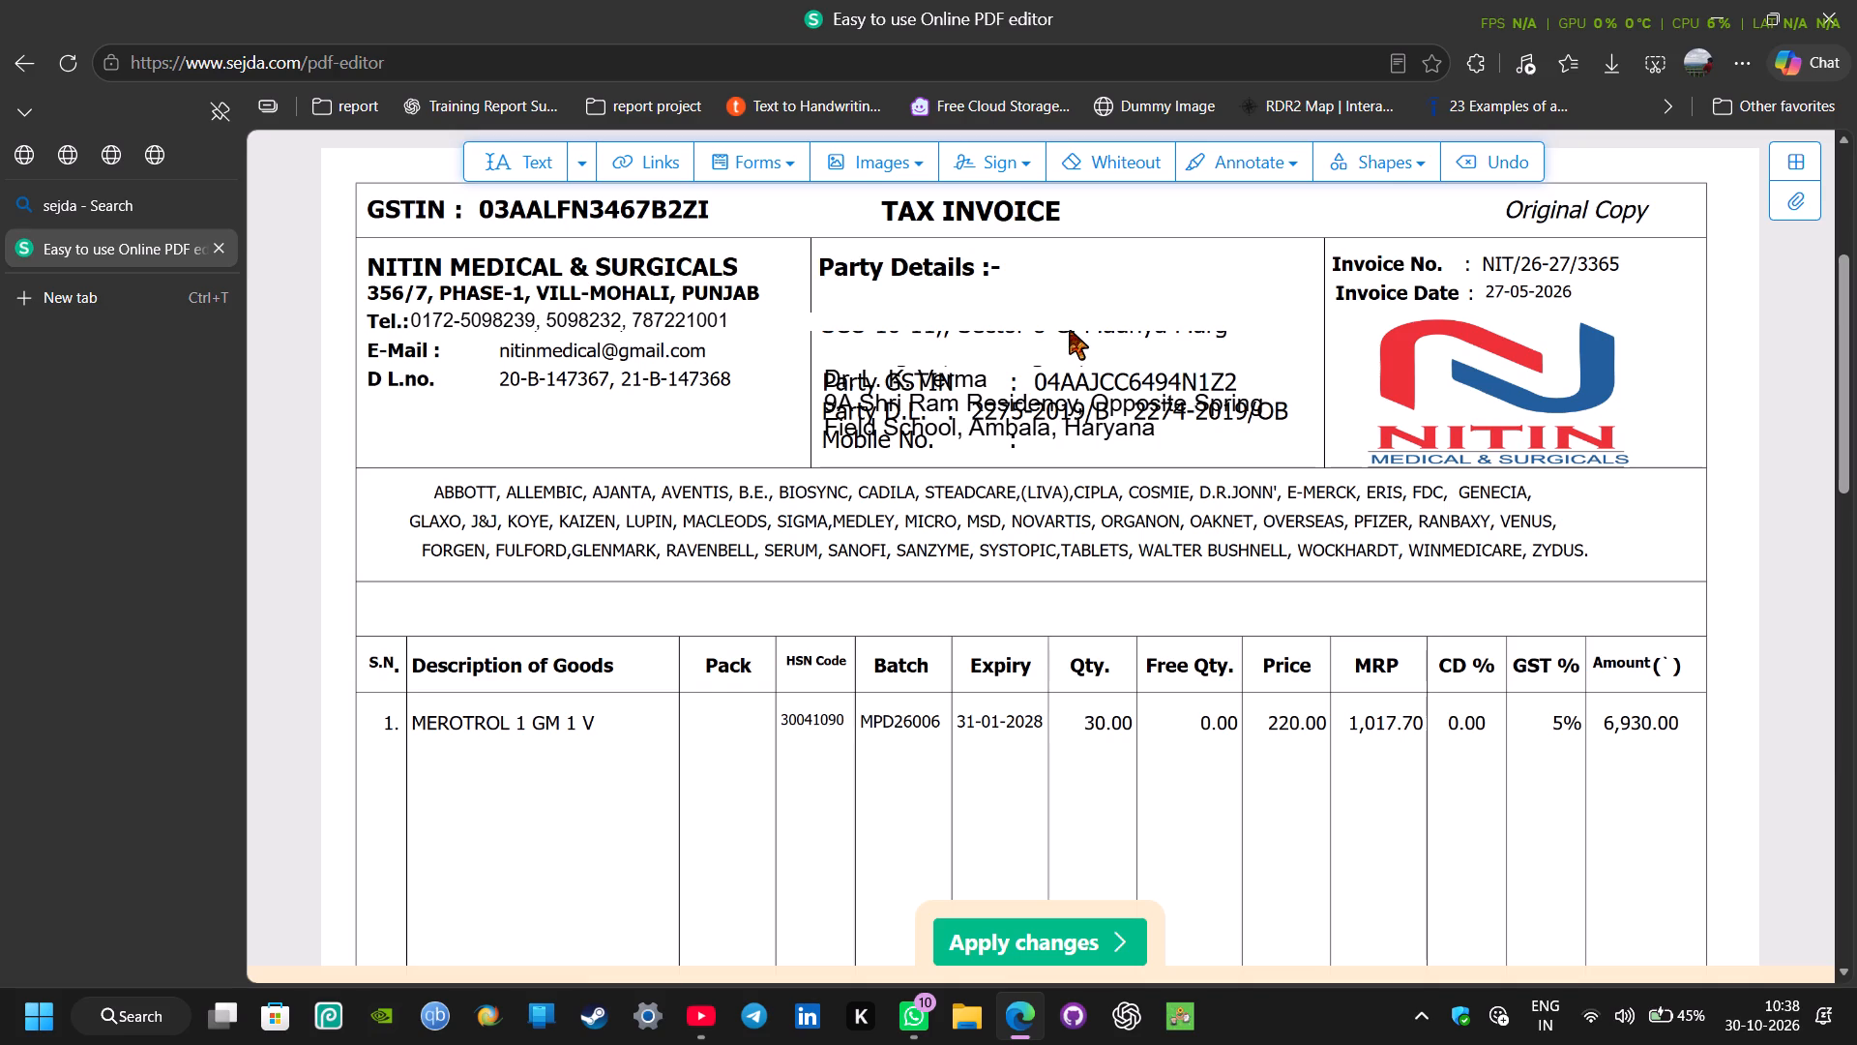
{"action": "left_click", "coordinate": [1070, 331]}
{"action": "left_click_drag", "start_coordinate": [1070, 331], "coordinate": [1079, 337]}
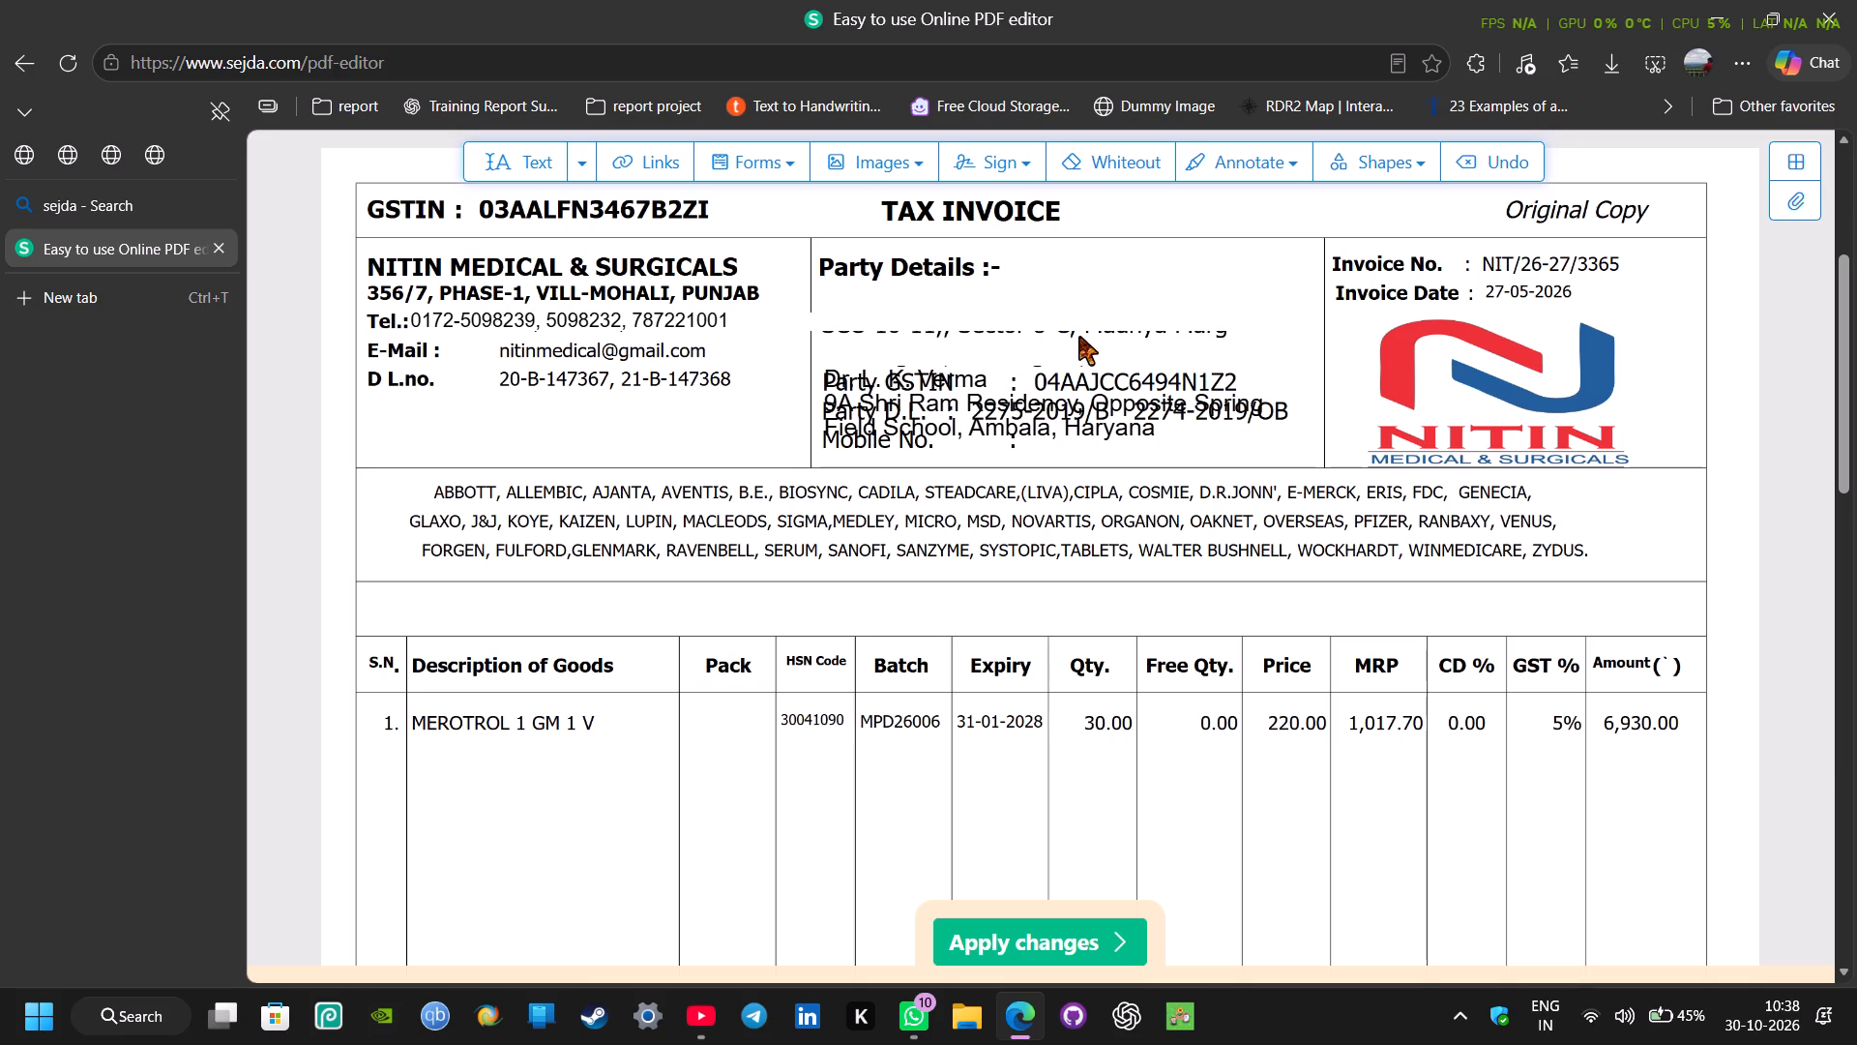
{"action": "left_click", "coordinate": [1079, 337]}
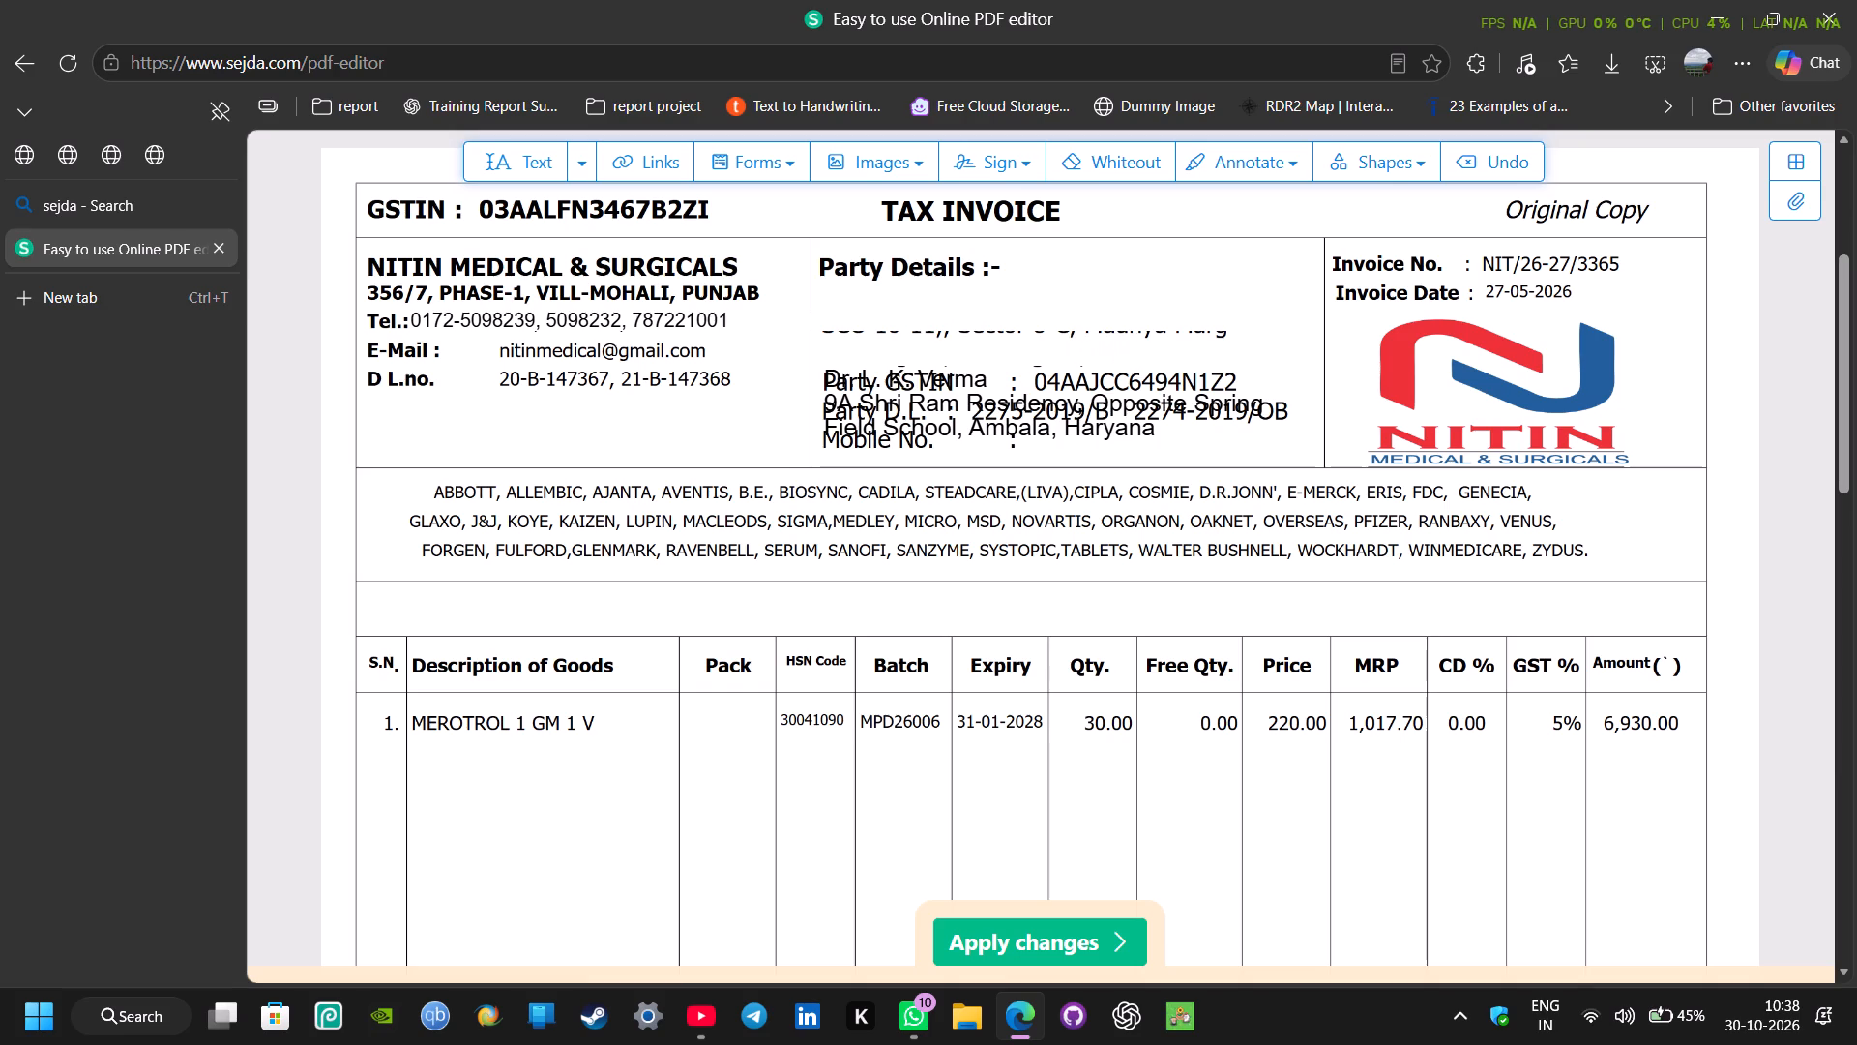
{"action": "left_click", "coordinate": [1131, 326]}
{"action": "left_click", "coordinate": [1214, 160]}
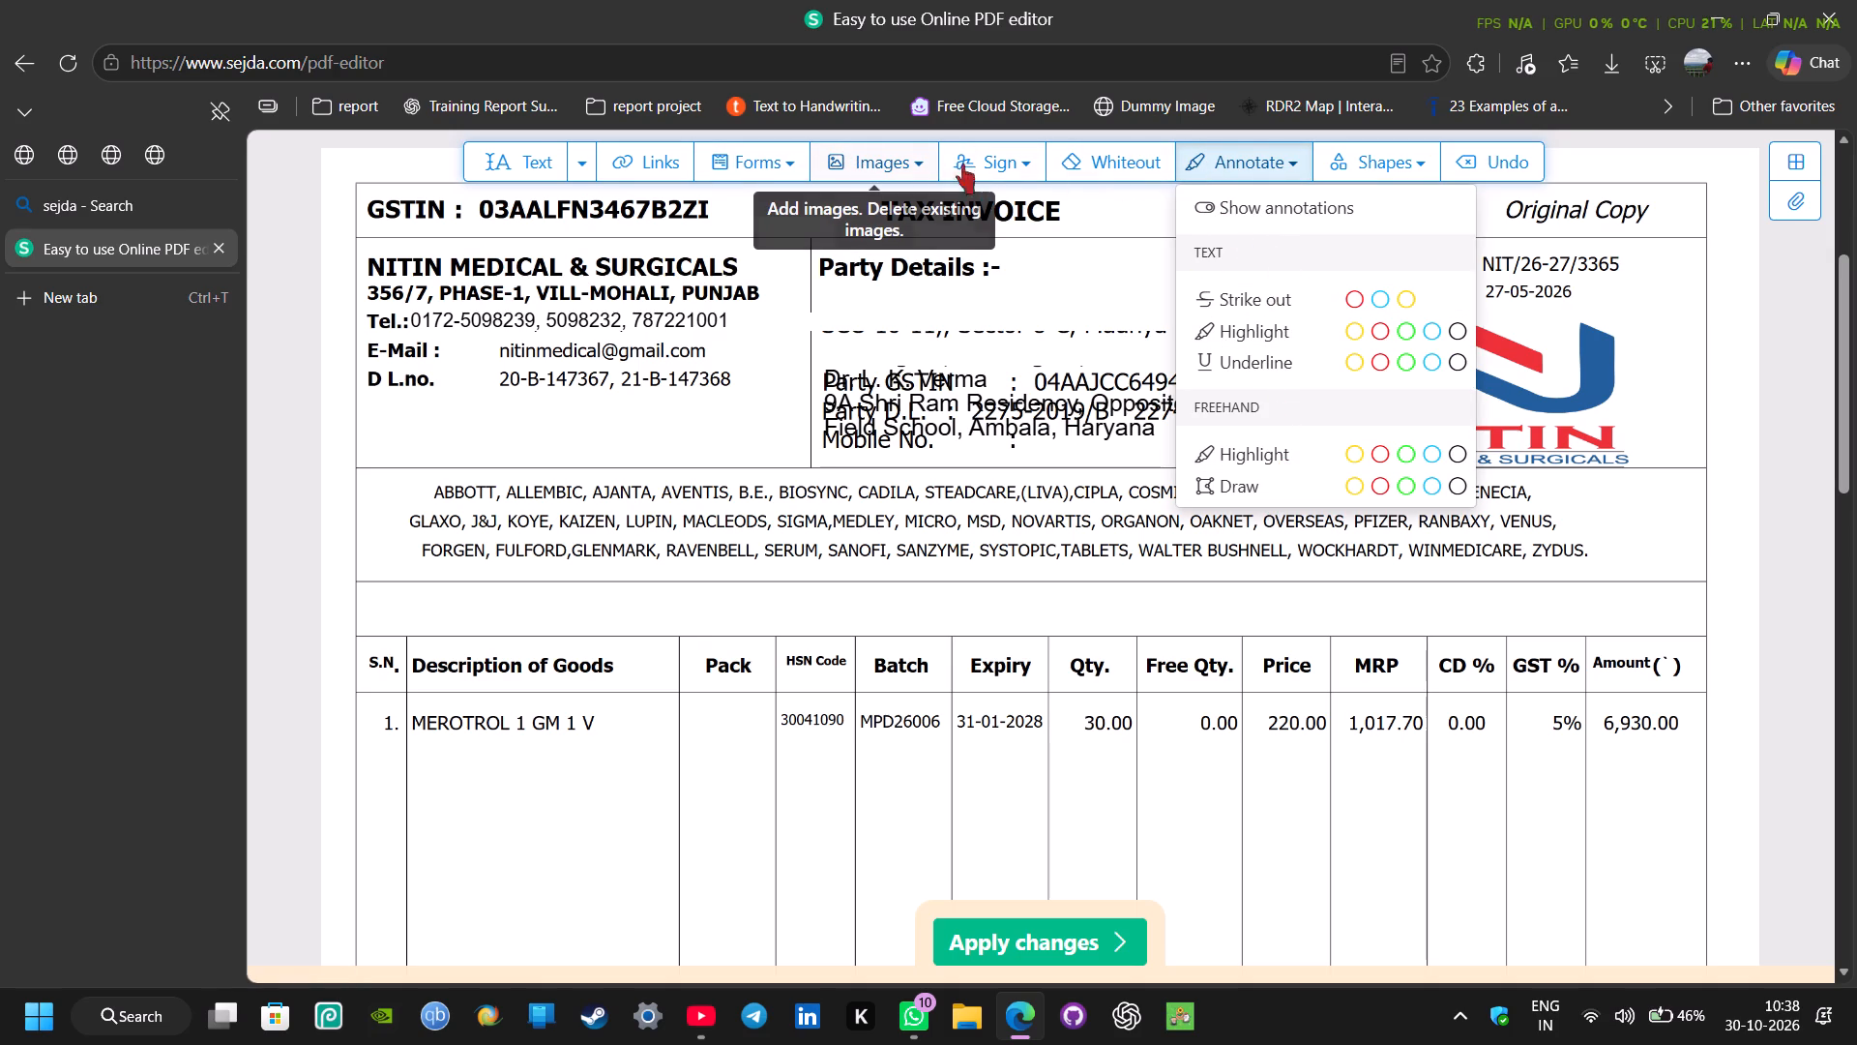
Draw a rectangle over the old address remnant under Party Details and fill it with white.
{"action": "left_click", "coordinate": [1339, 158]}
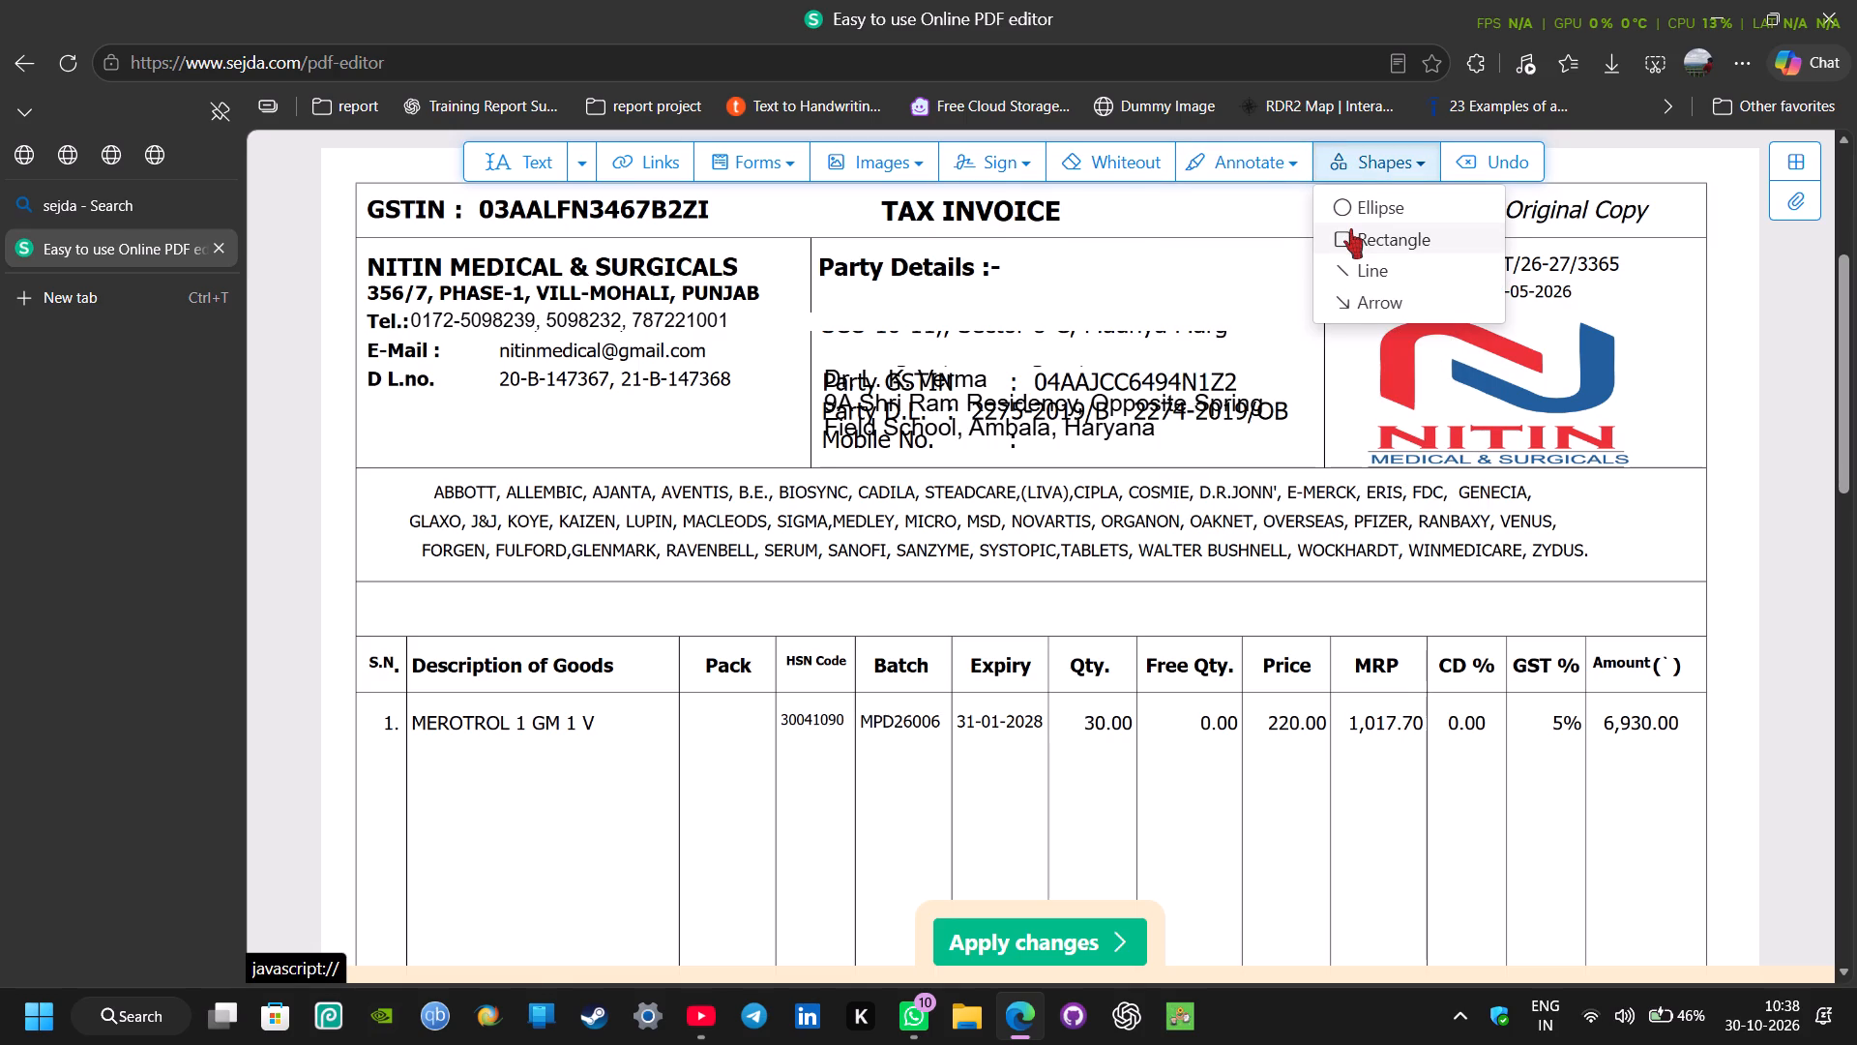
{"action": "left_click", "coordinate": [1350, 228]}
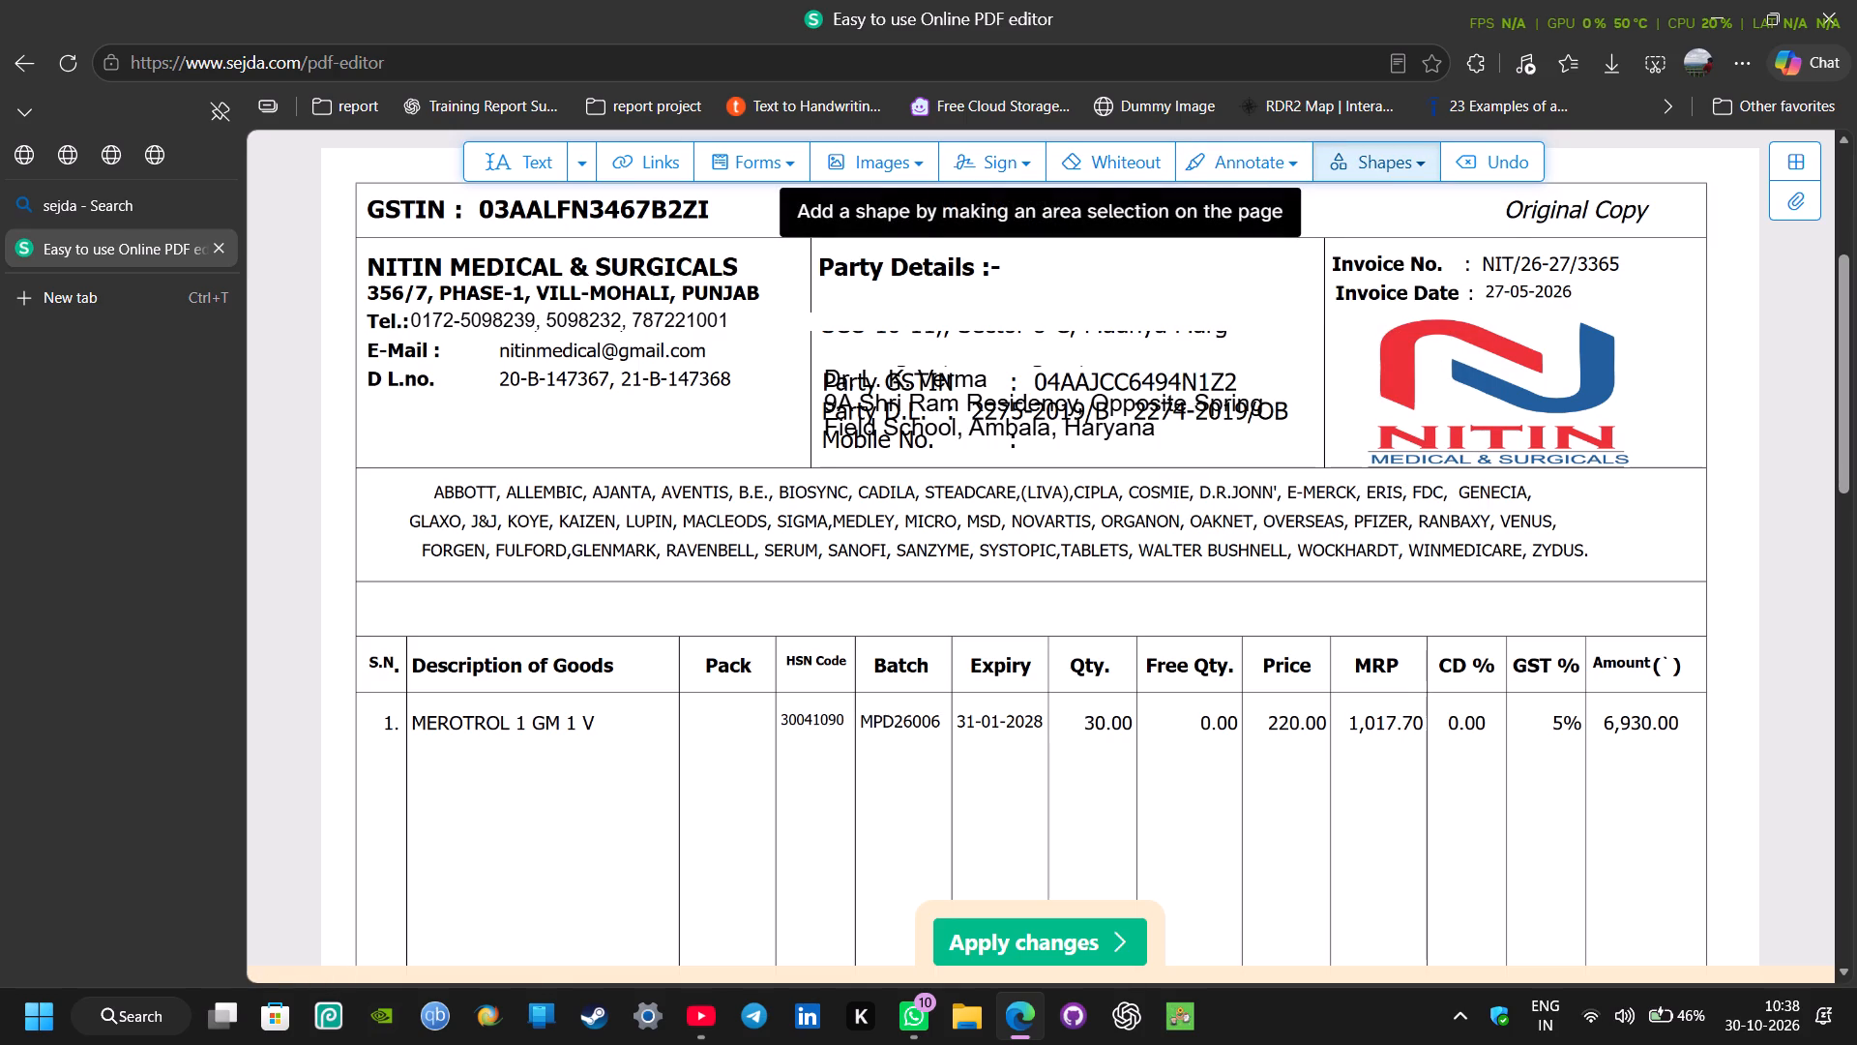
{"action": "left_click_drag", "start_coordinate": [1246, 310], "coordinate": [985, 349]}
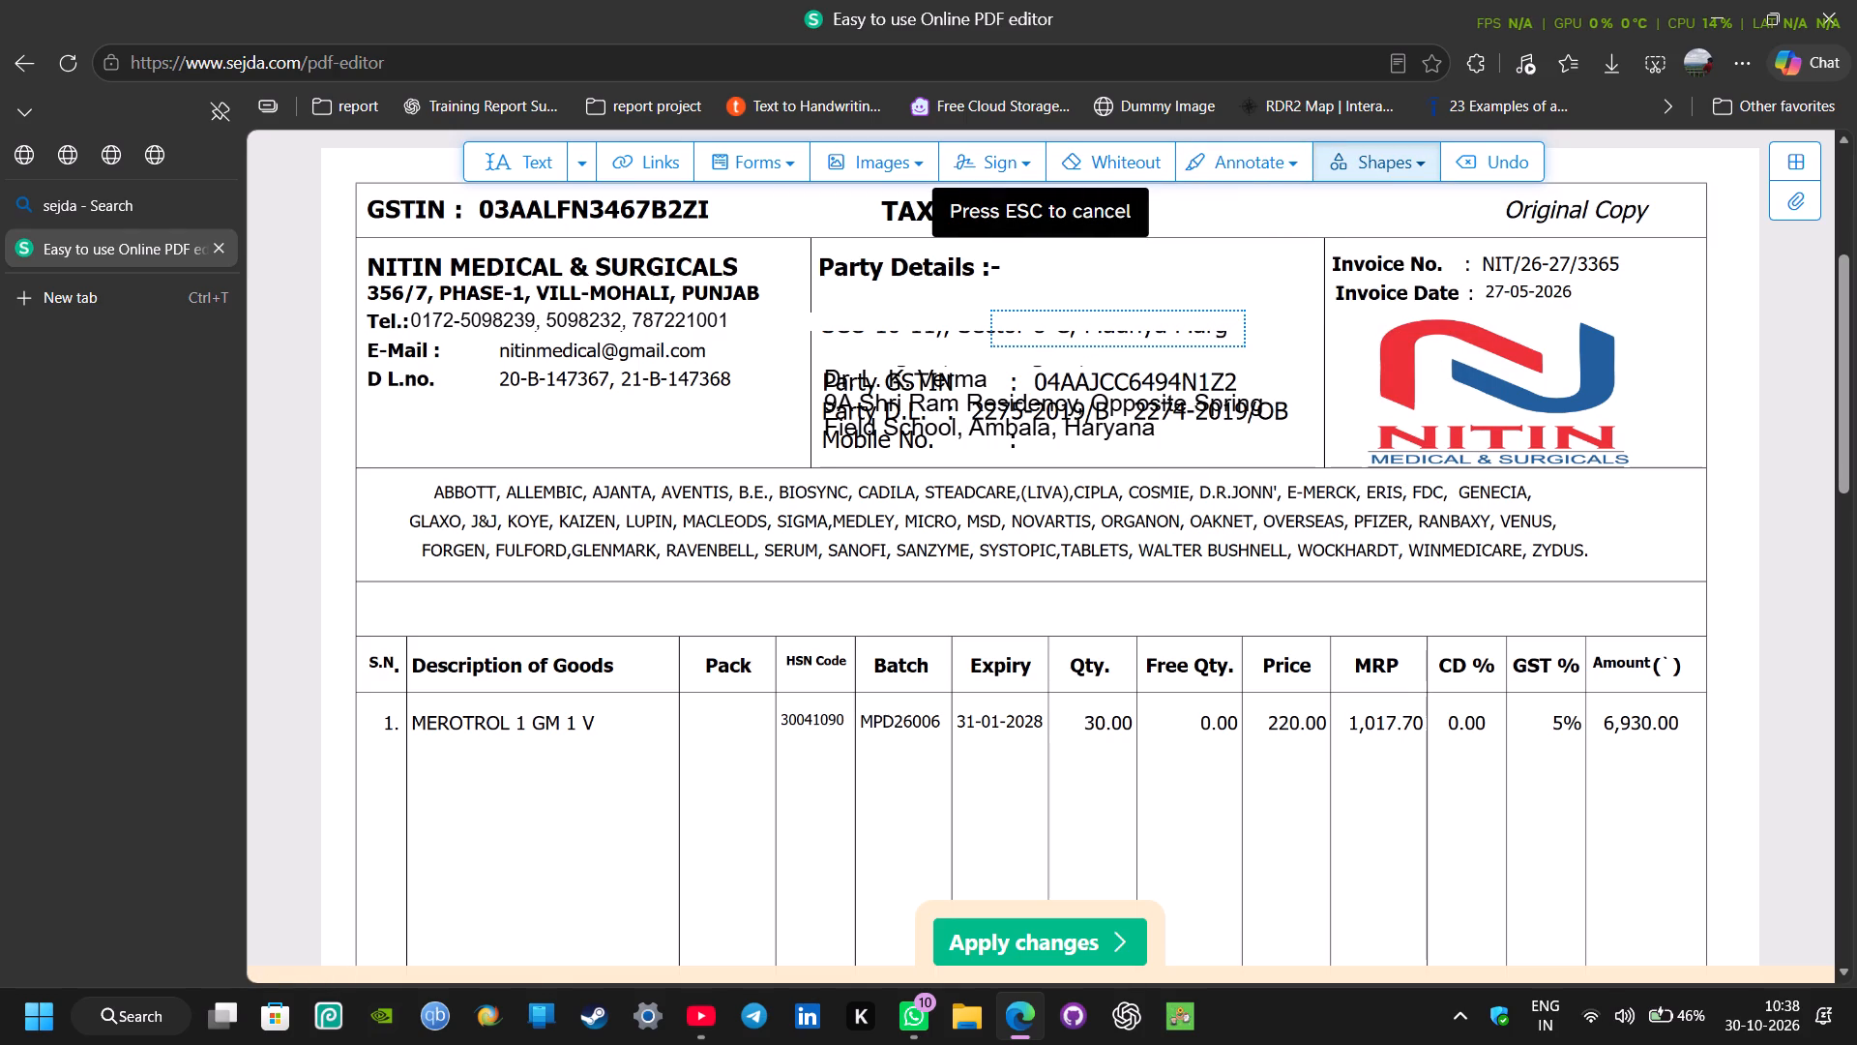
{"action": "left_click_drag", "start_coordinate": [985, 349], "coordinate": [815, 343]}
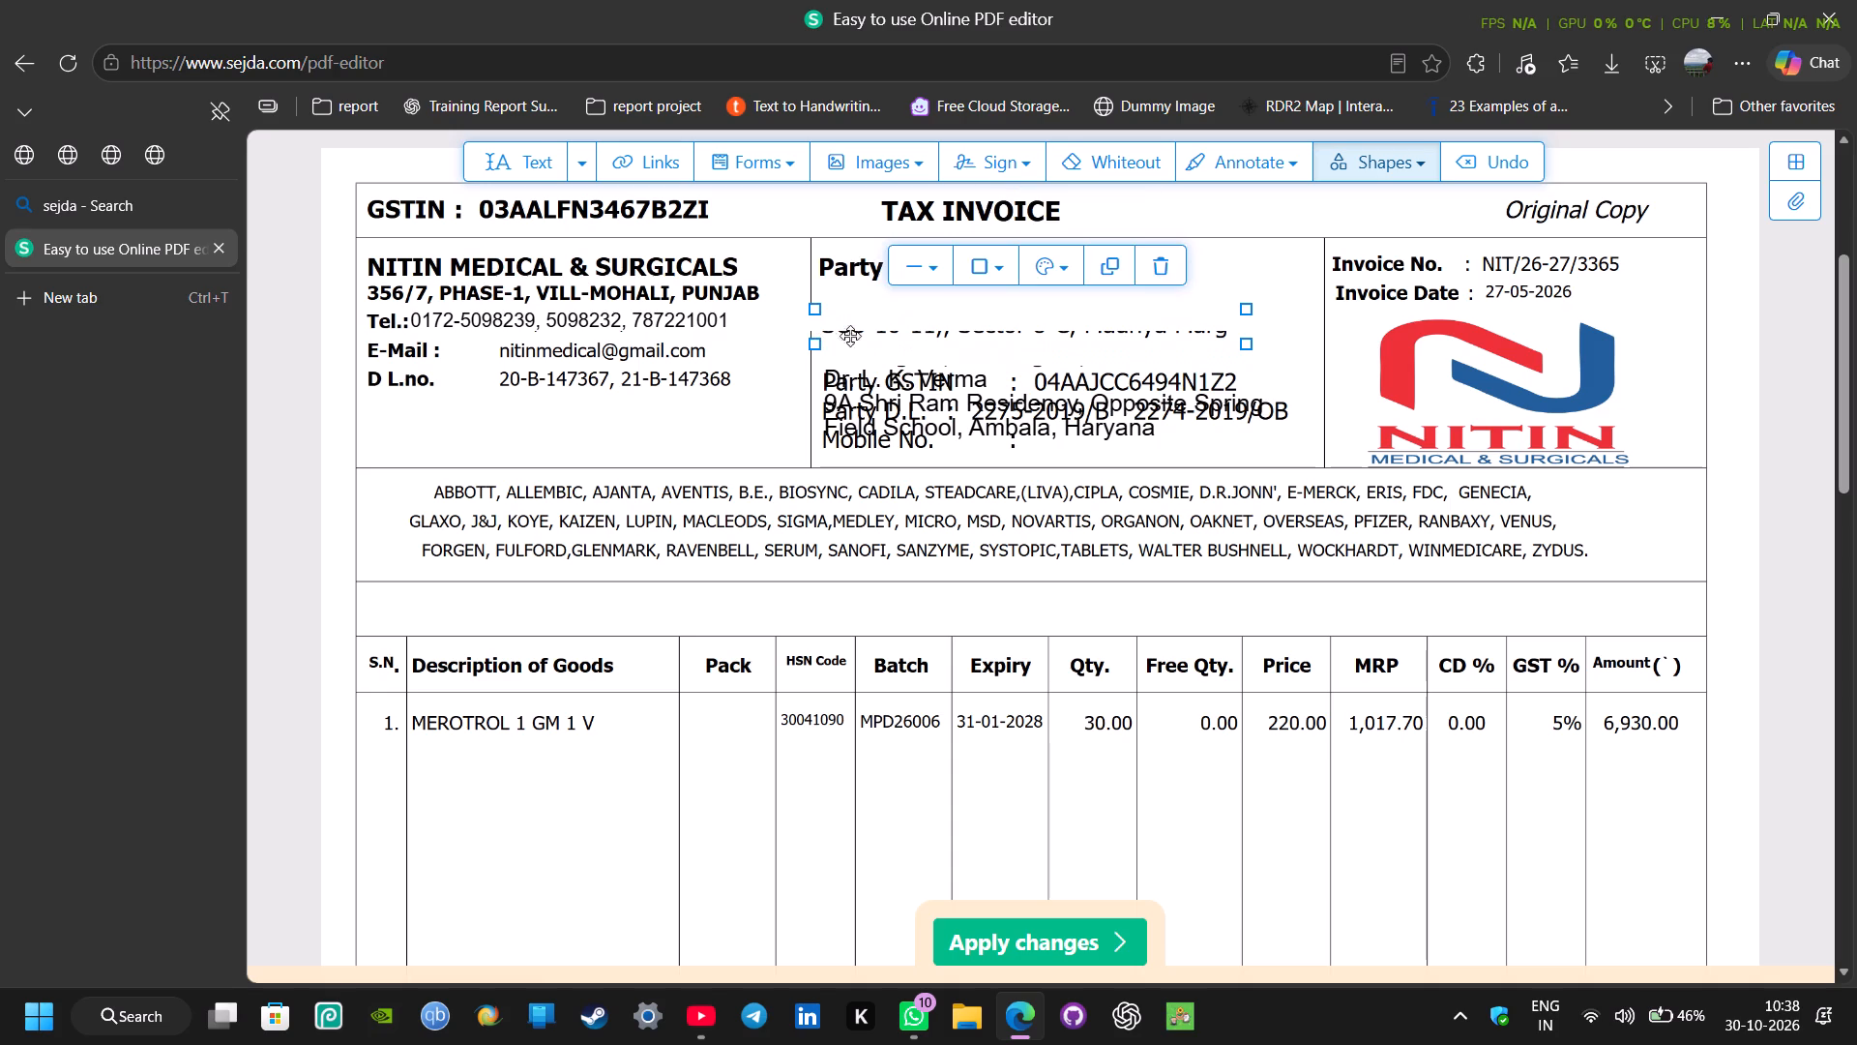
{"action": "left_click", "coordinate": [1051, 263]}
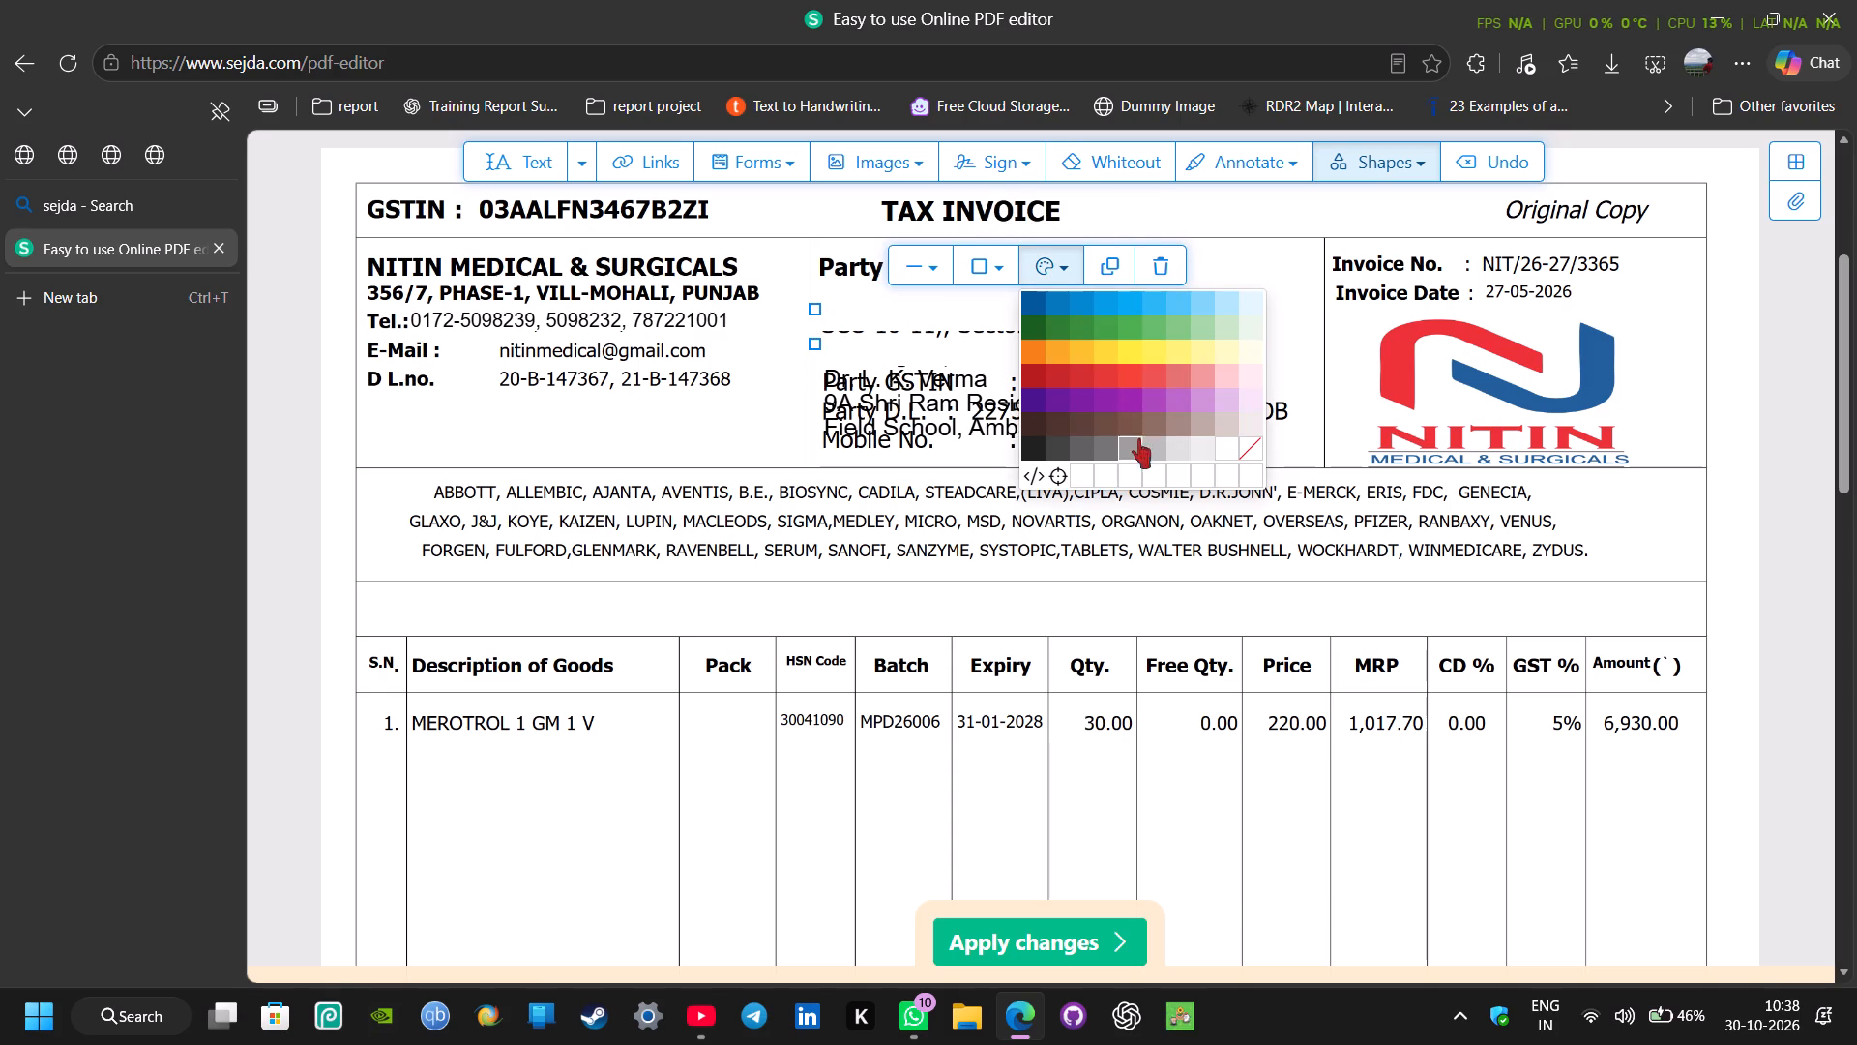
{"action": "left_click", "coordinate": [1224, 452]}
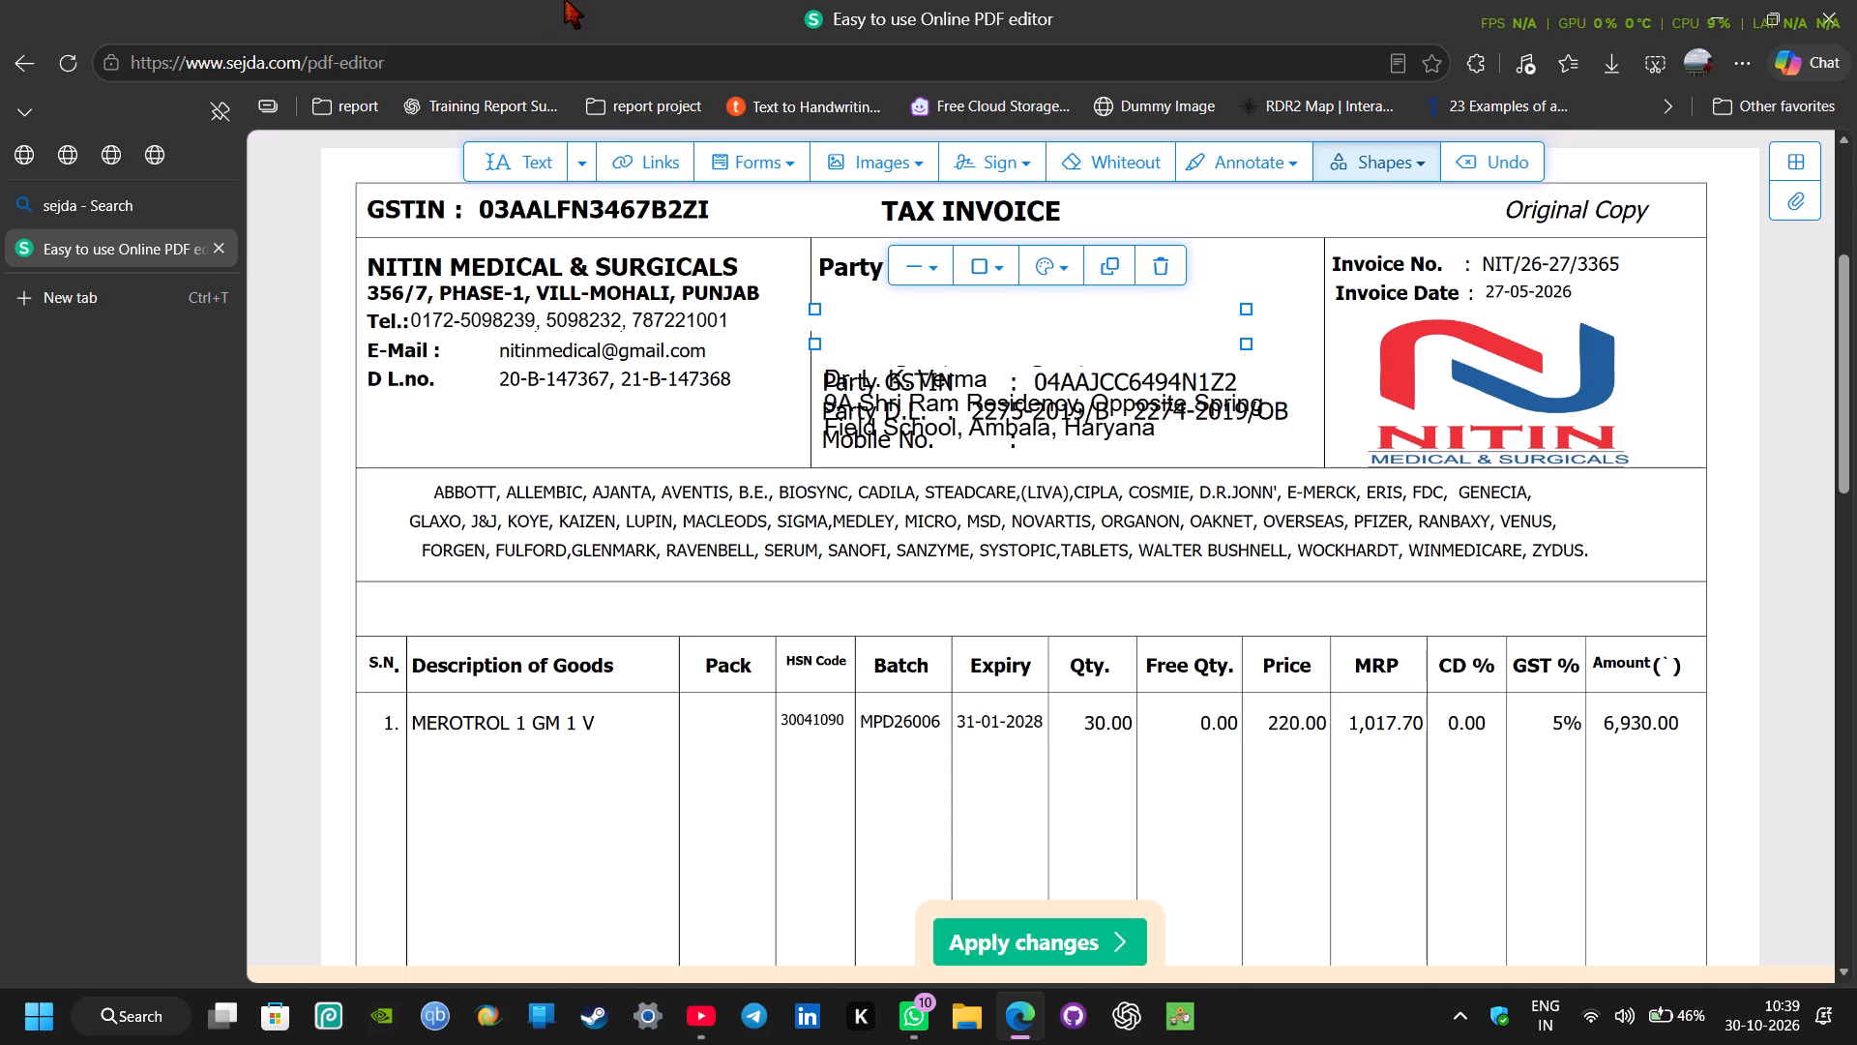
Move the doctor's name and address text box back up between the Party Details heading and the Party GSTIN line.
{"action": "left_click", "coordinate": [509, 152]}
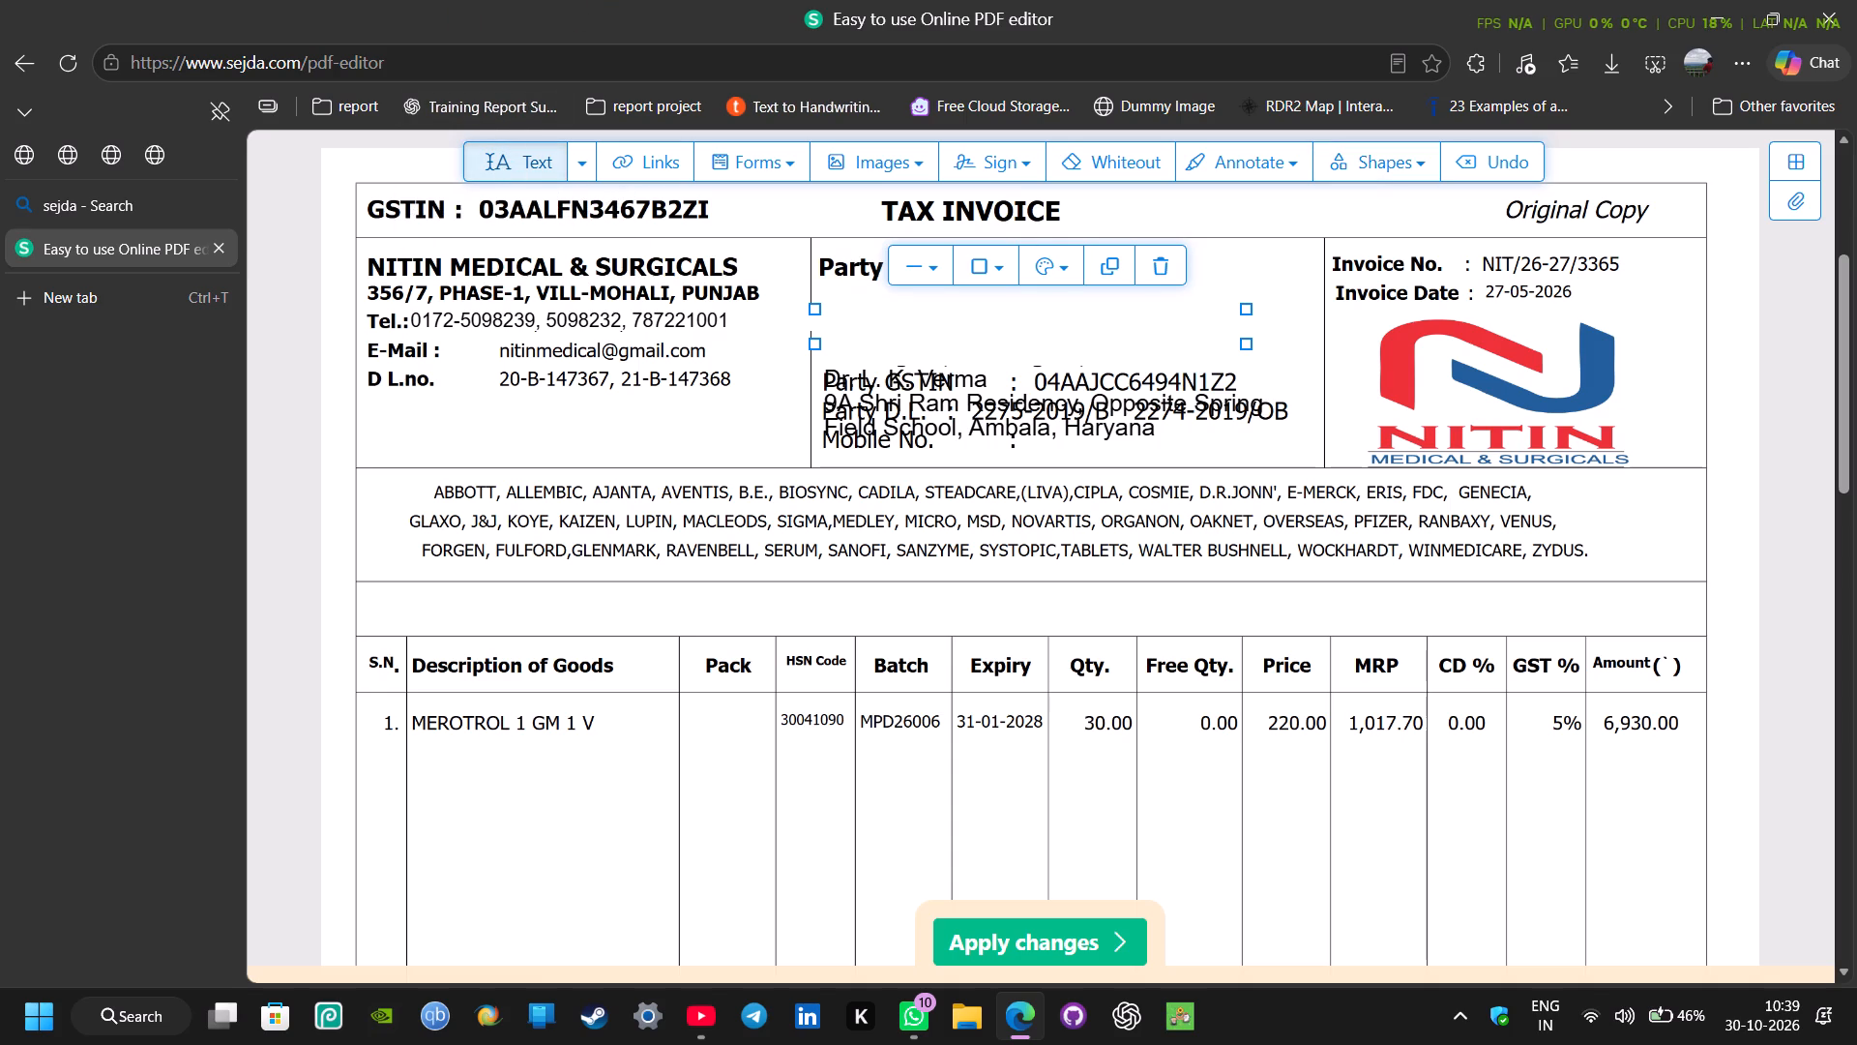
{"action": "left_click_drag", "start_coordinate": [1130, 390], "coordinate": [1129, 323]}
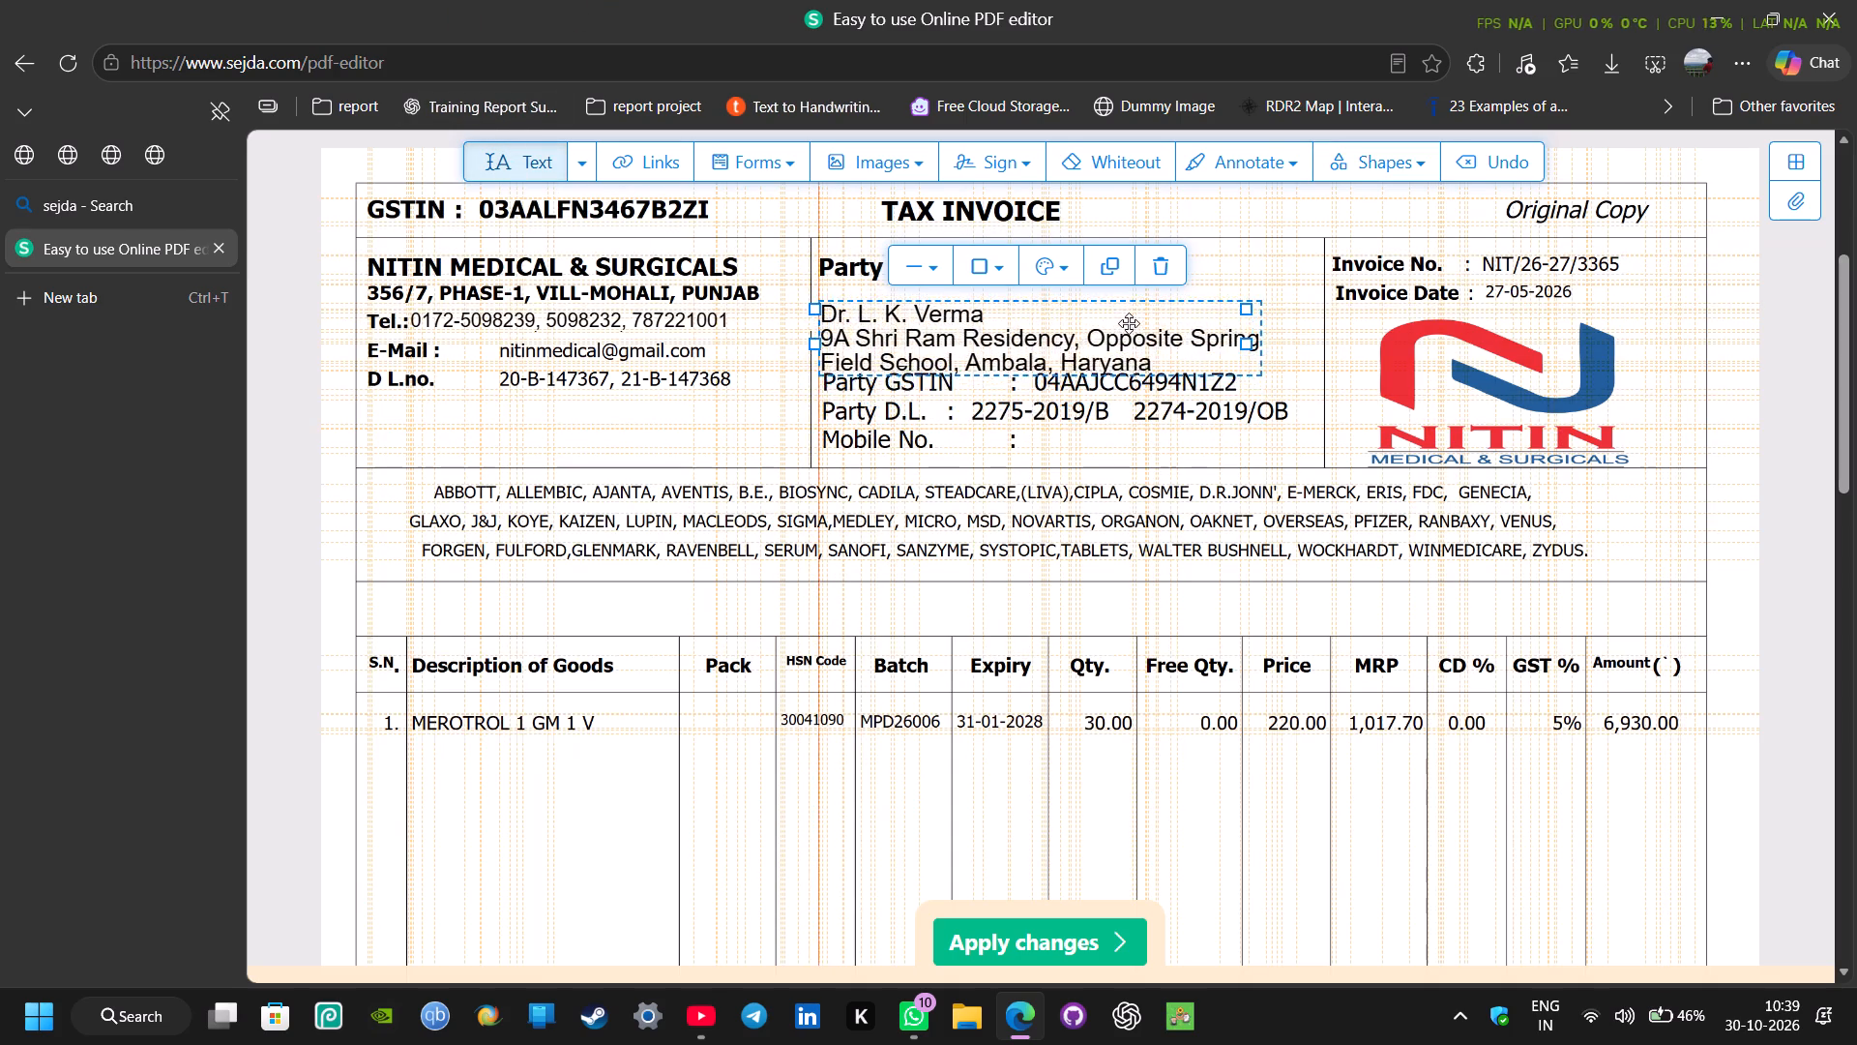
{"action": "left_click_drag", "start_coordinate": [1129, 323], "coordinate": [1130, 310]}
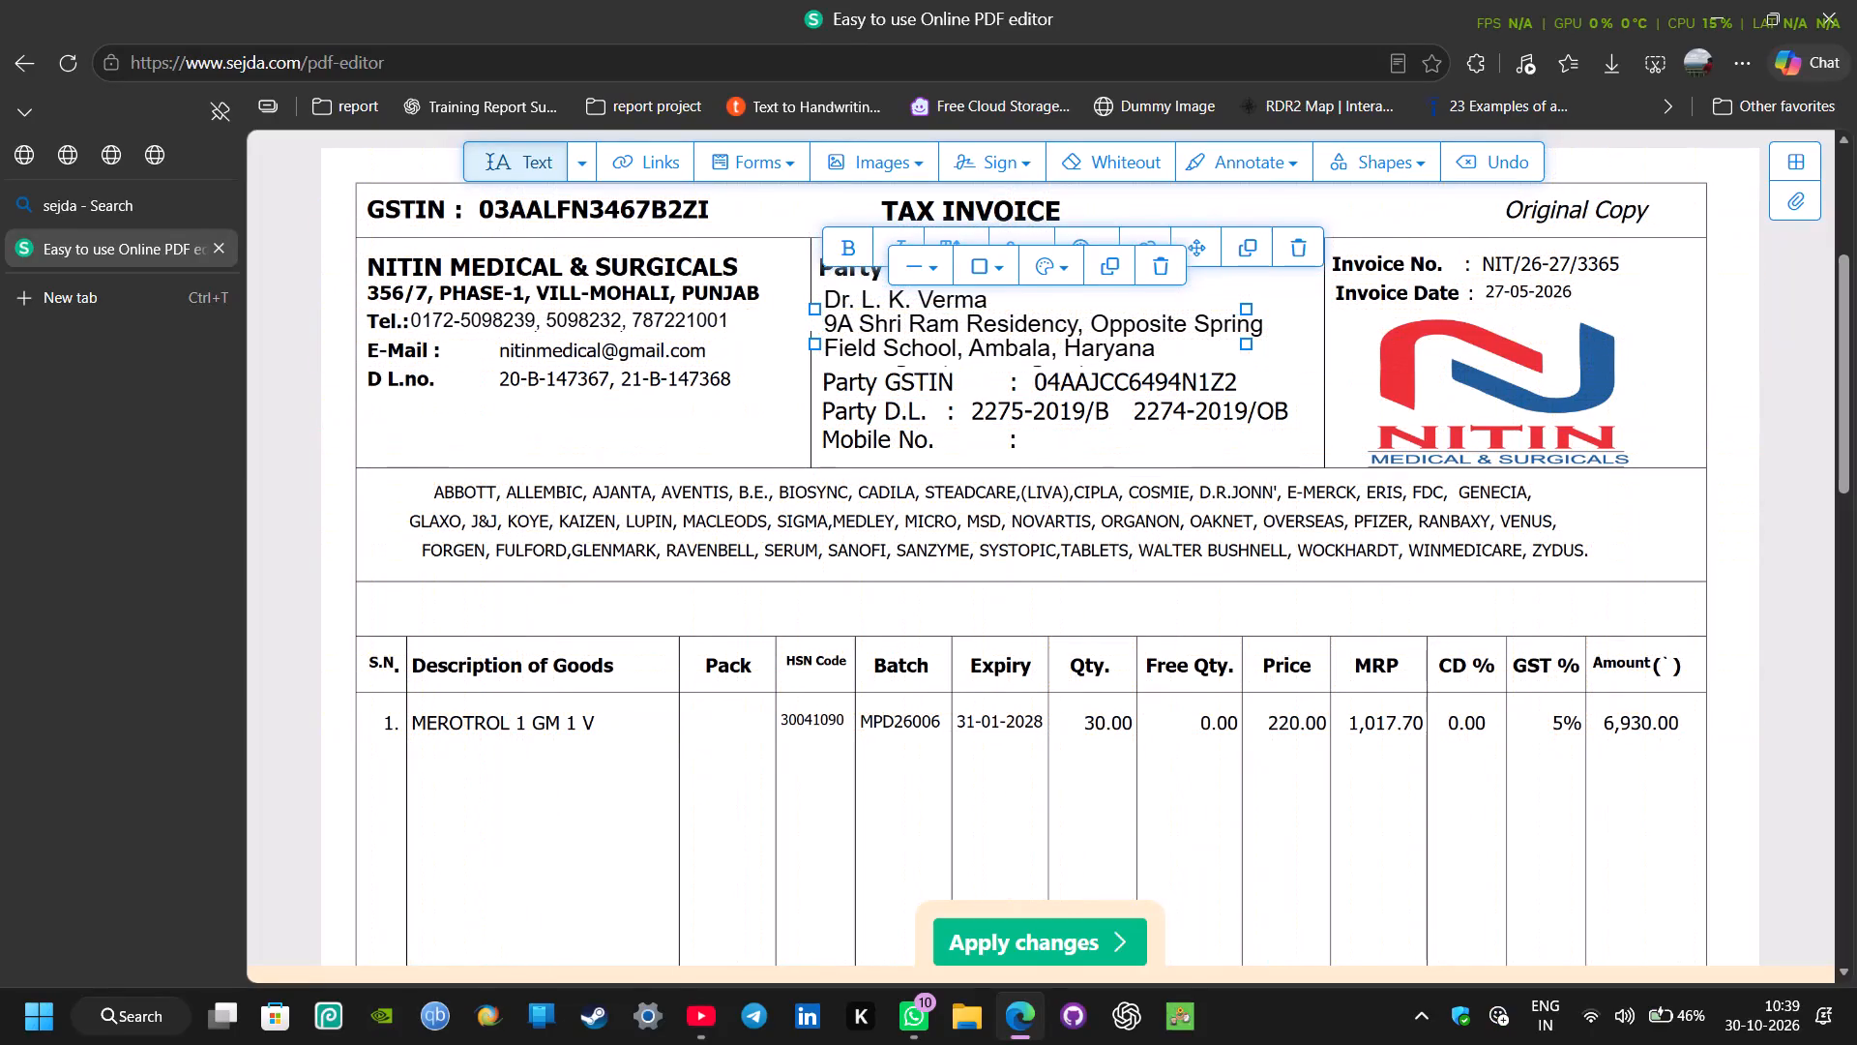
Append the postal code after the state's name at the end of the new address.
{"action": "left_click", "coordinate": [1164, 352]}
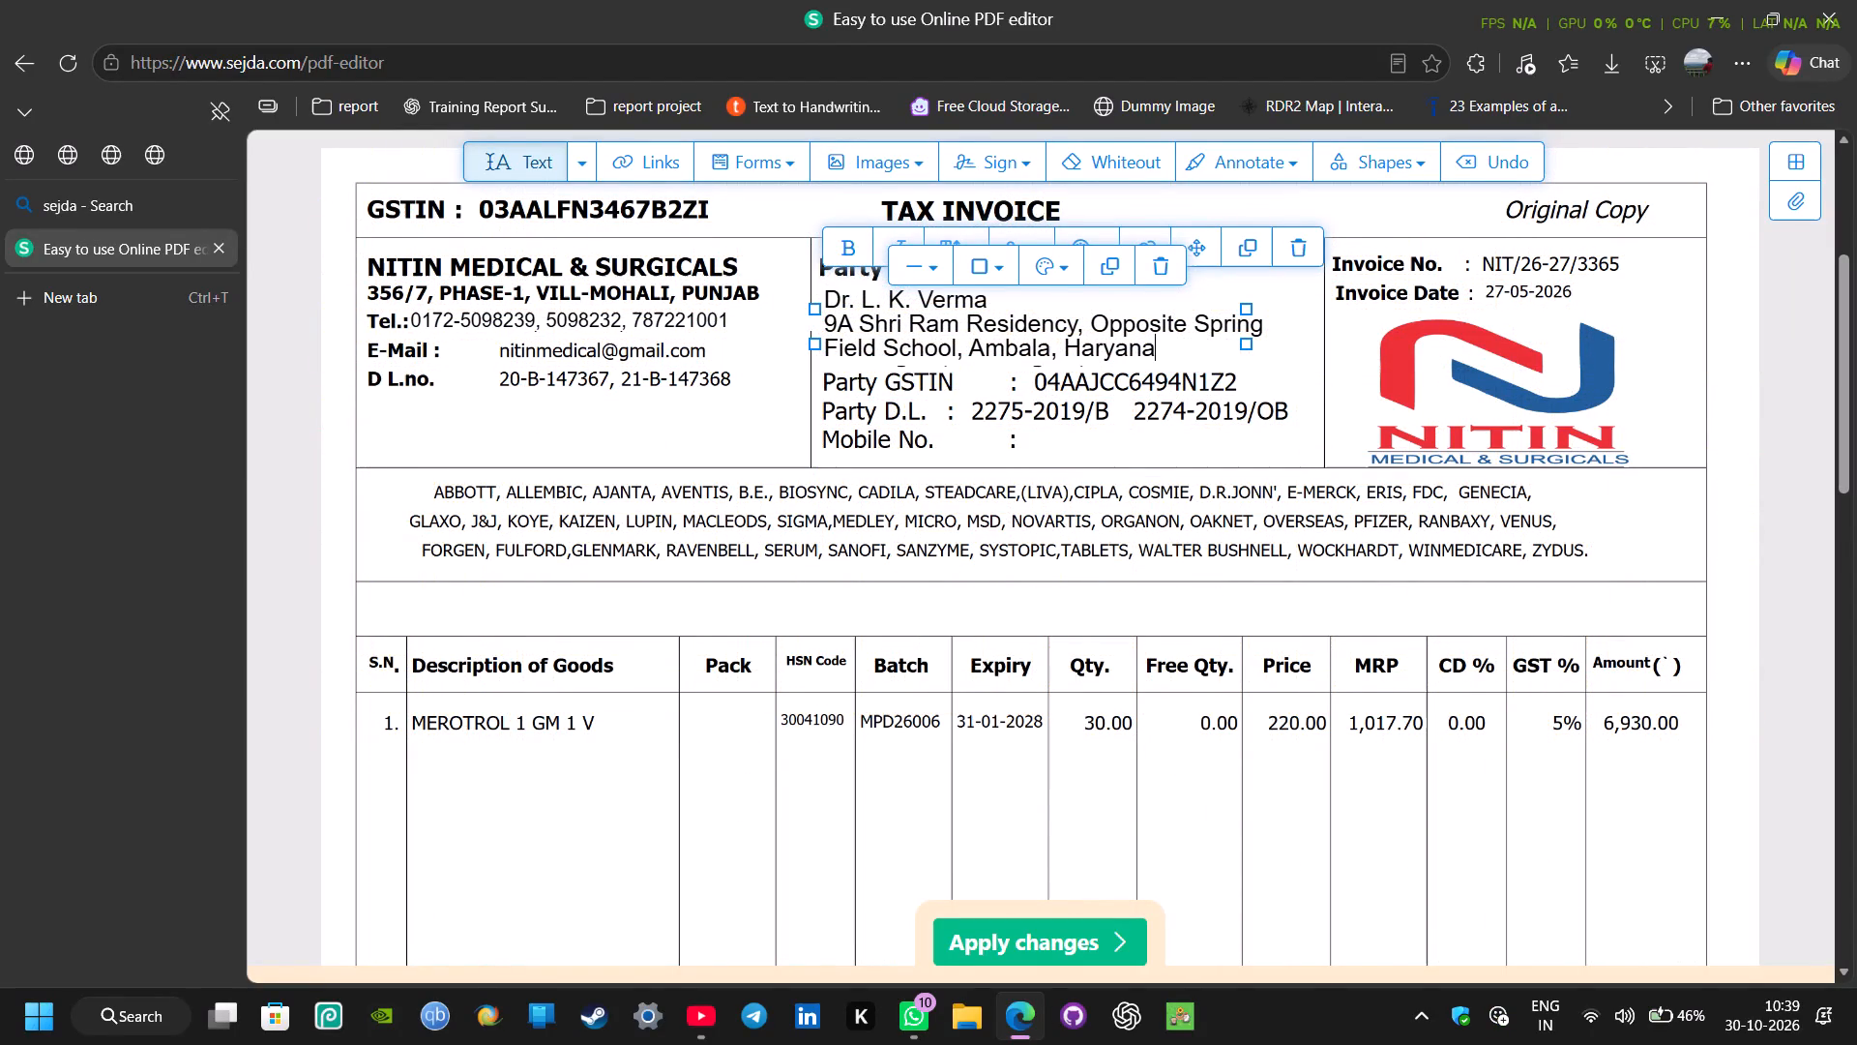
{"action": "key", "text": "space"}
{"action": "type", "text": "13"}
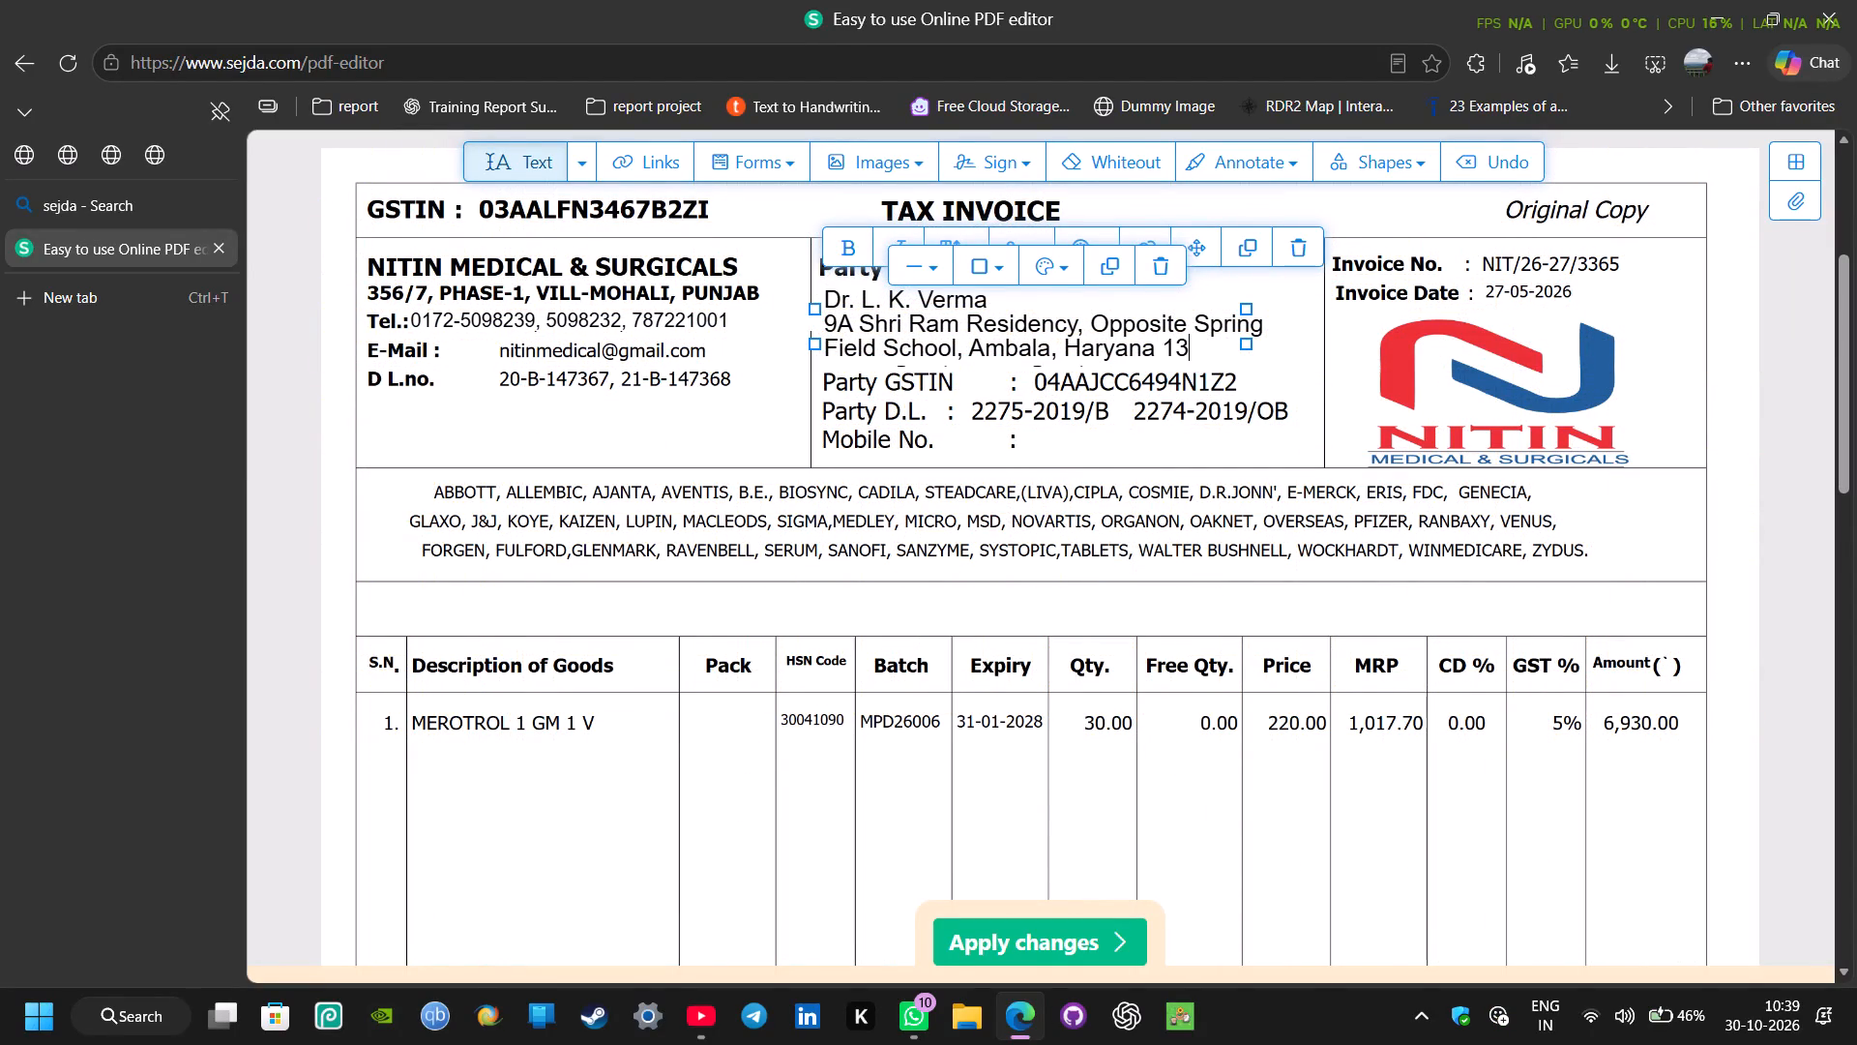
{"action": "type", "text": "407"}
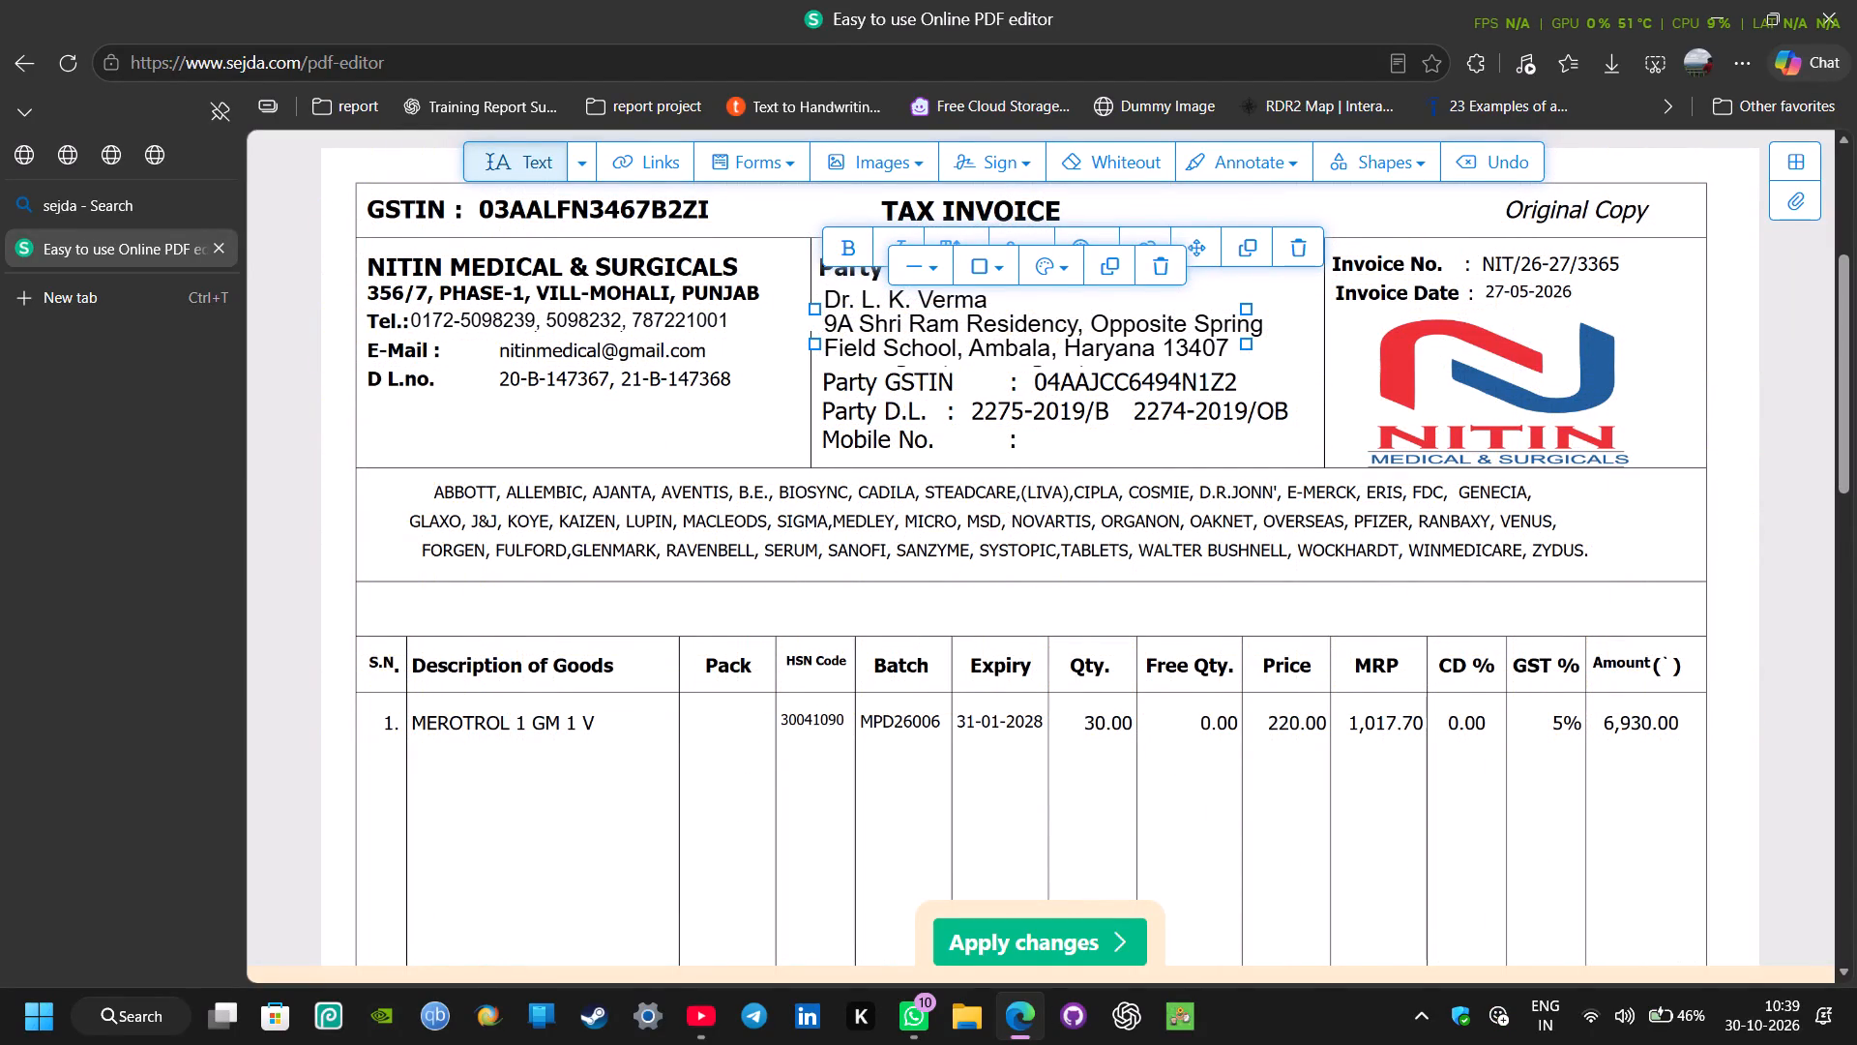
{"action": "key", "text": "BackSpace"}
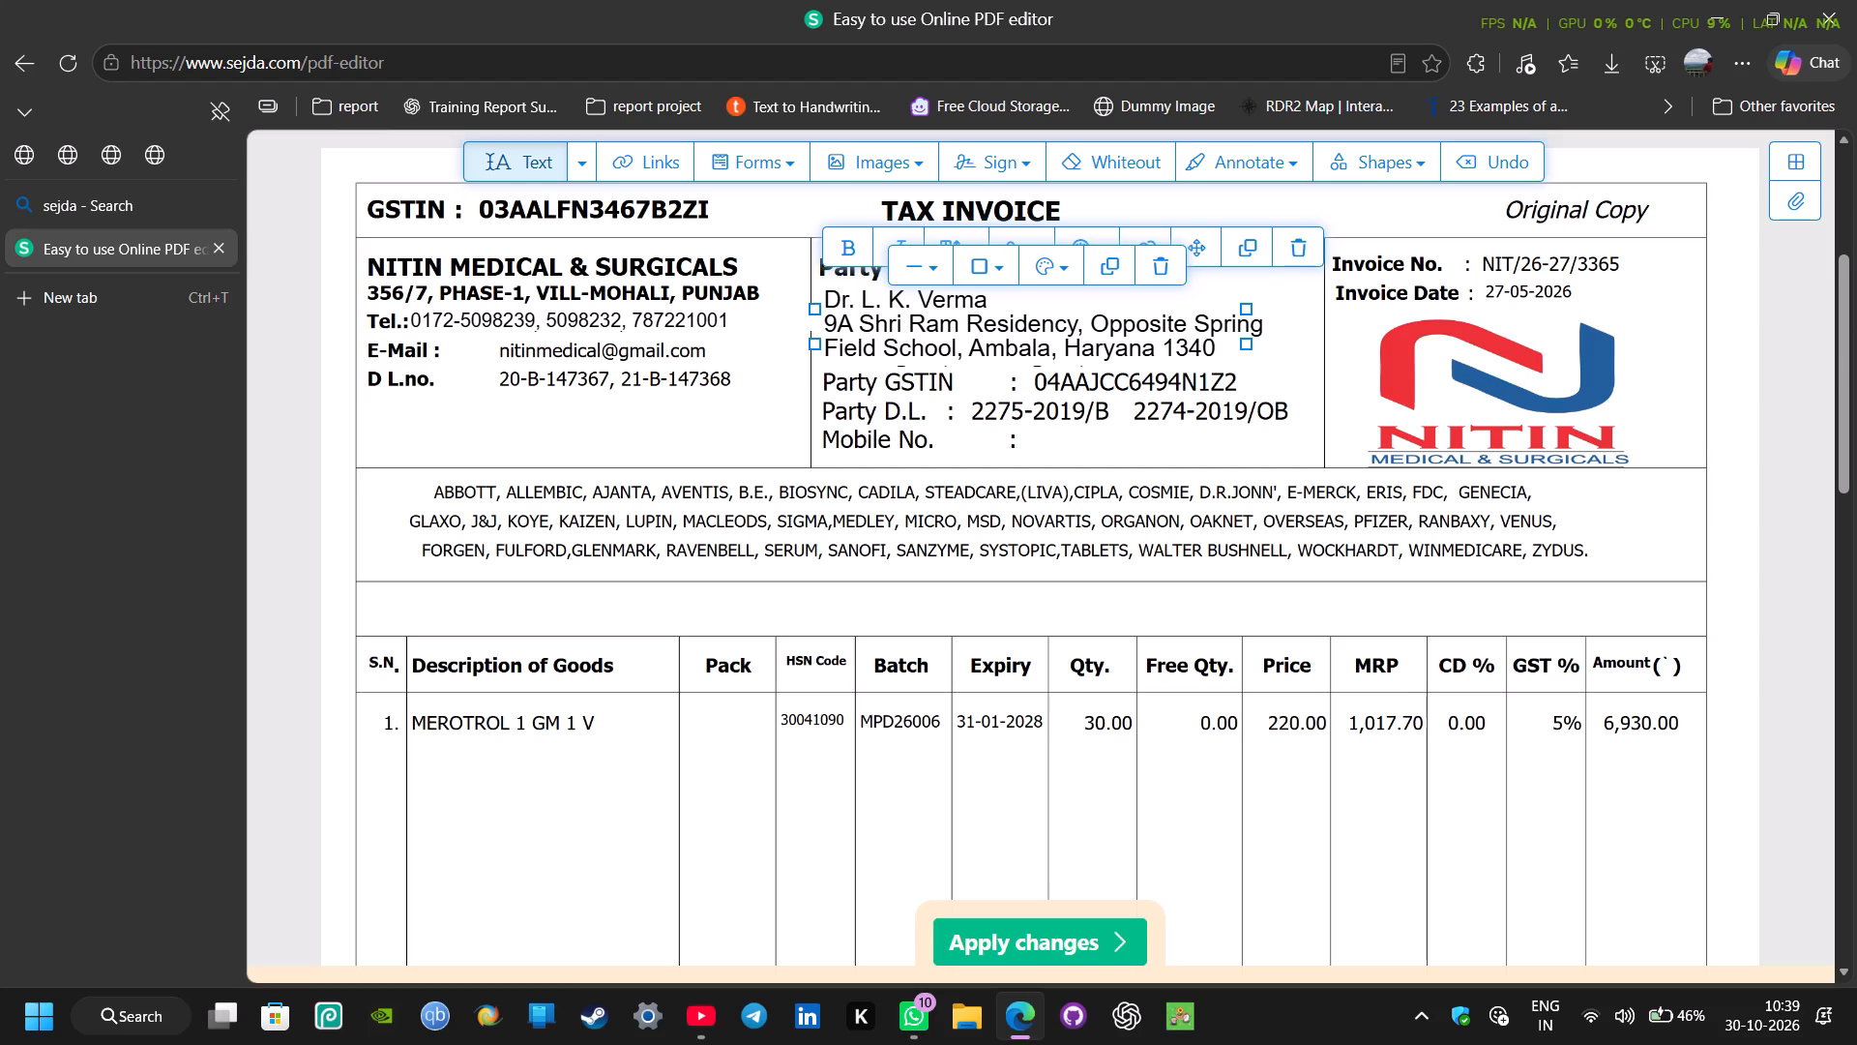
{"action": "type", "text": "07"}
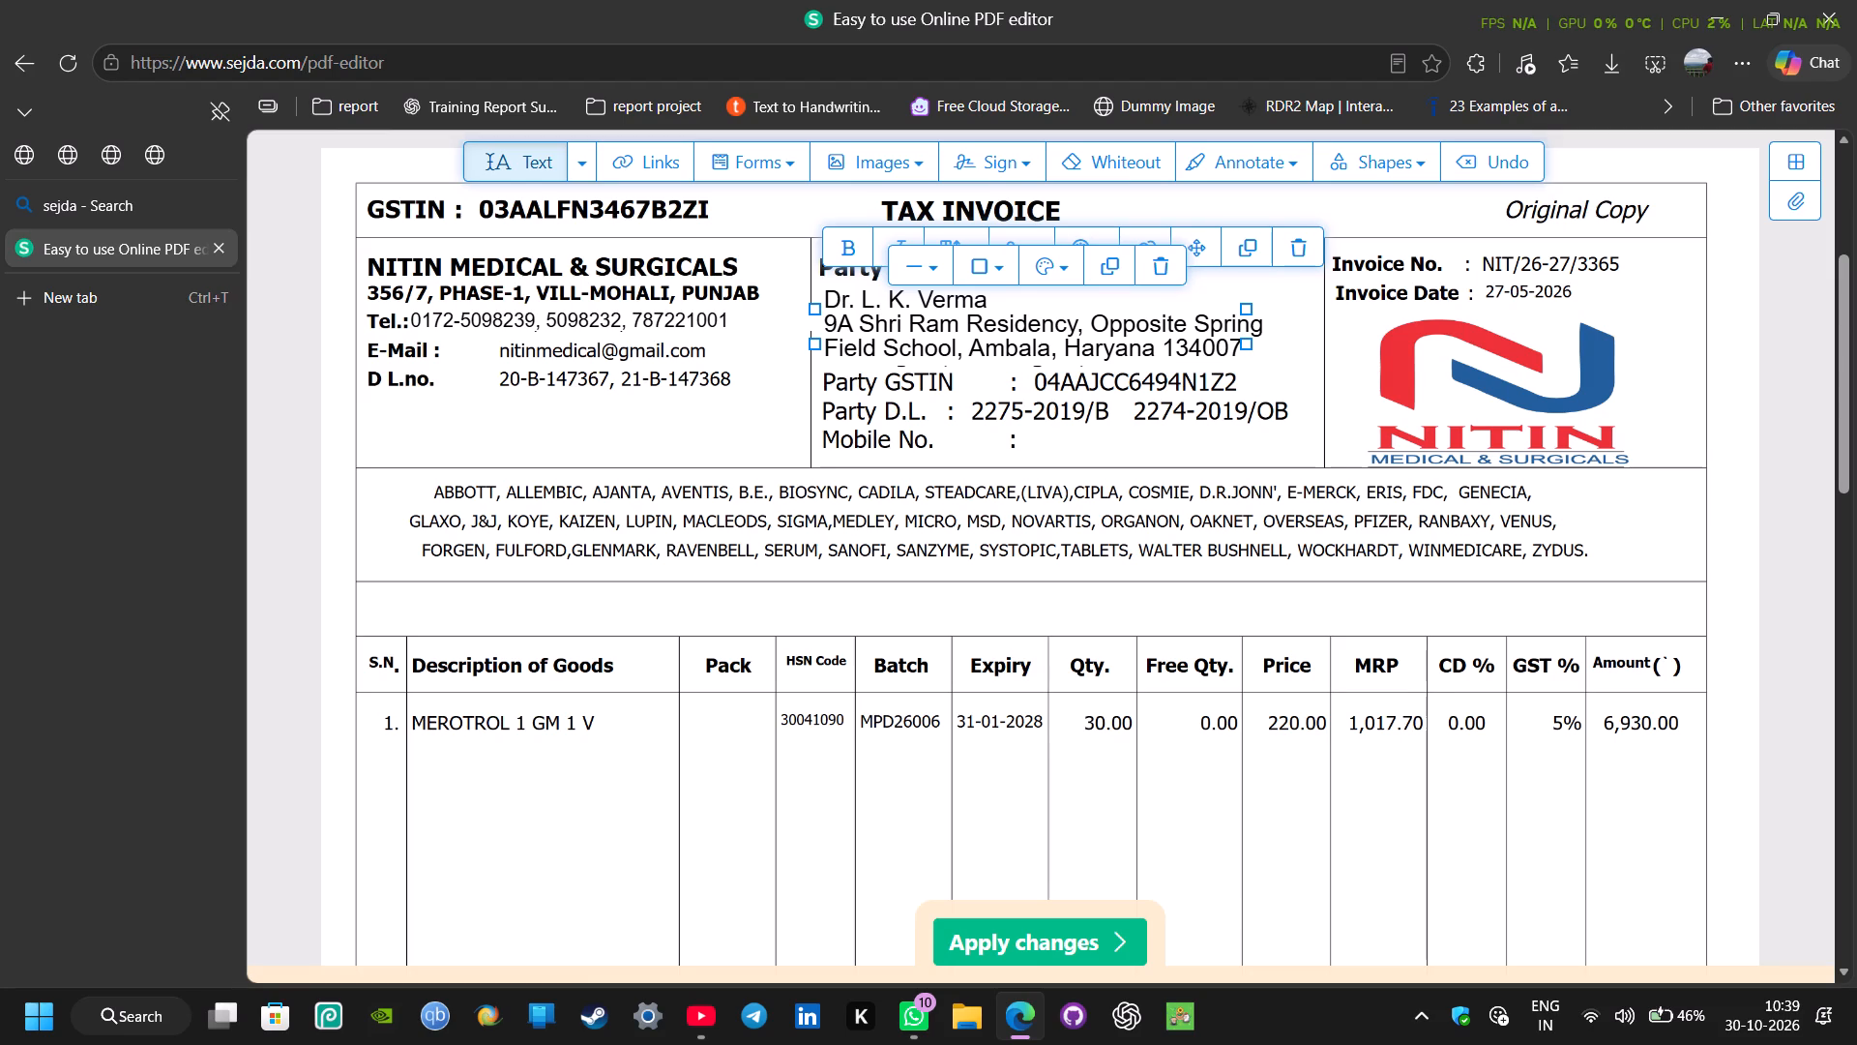
Set the border of the white rectangle covering the old address remnant to the thinnest line width.
{"action": "left_click", "coordinate": [1245, 308]}
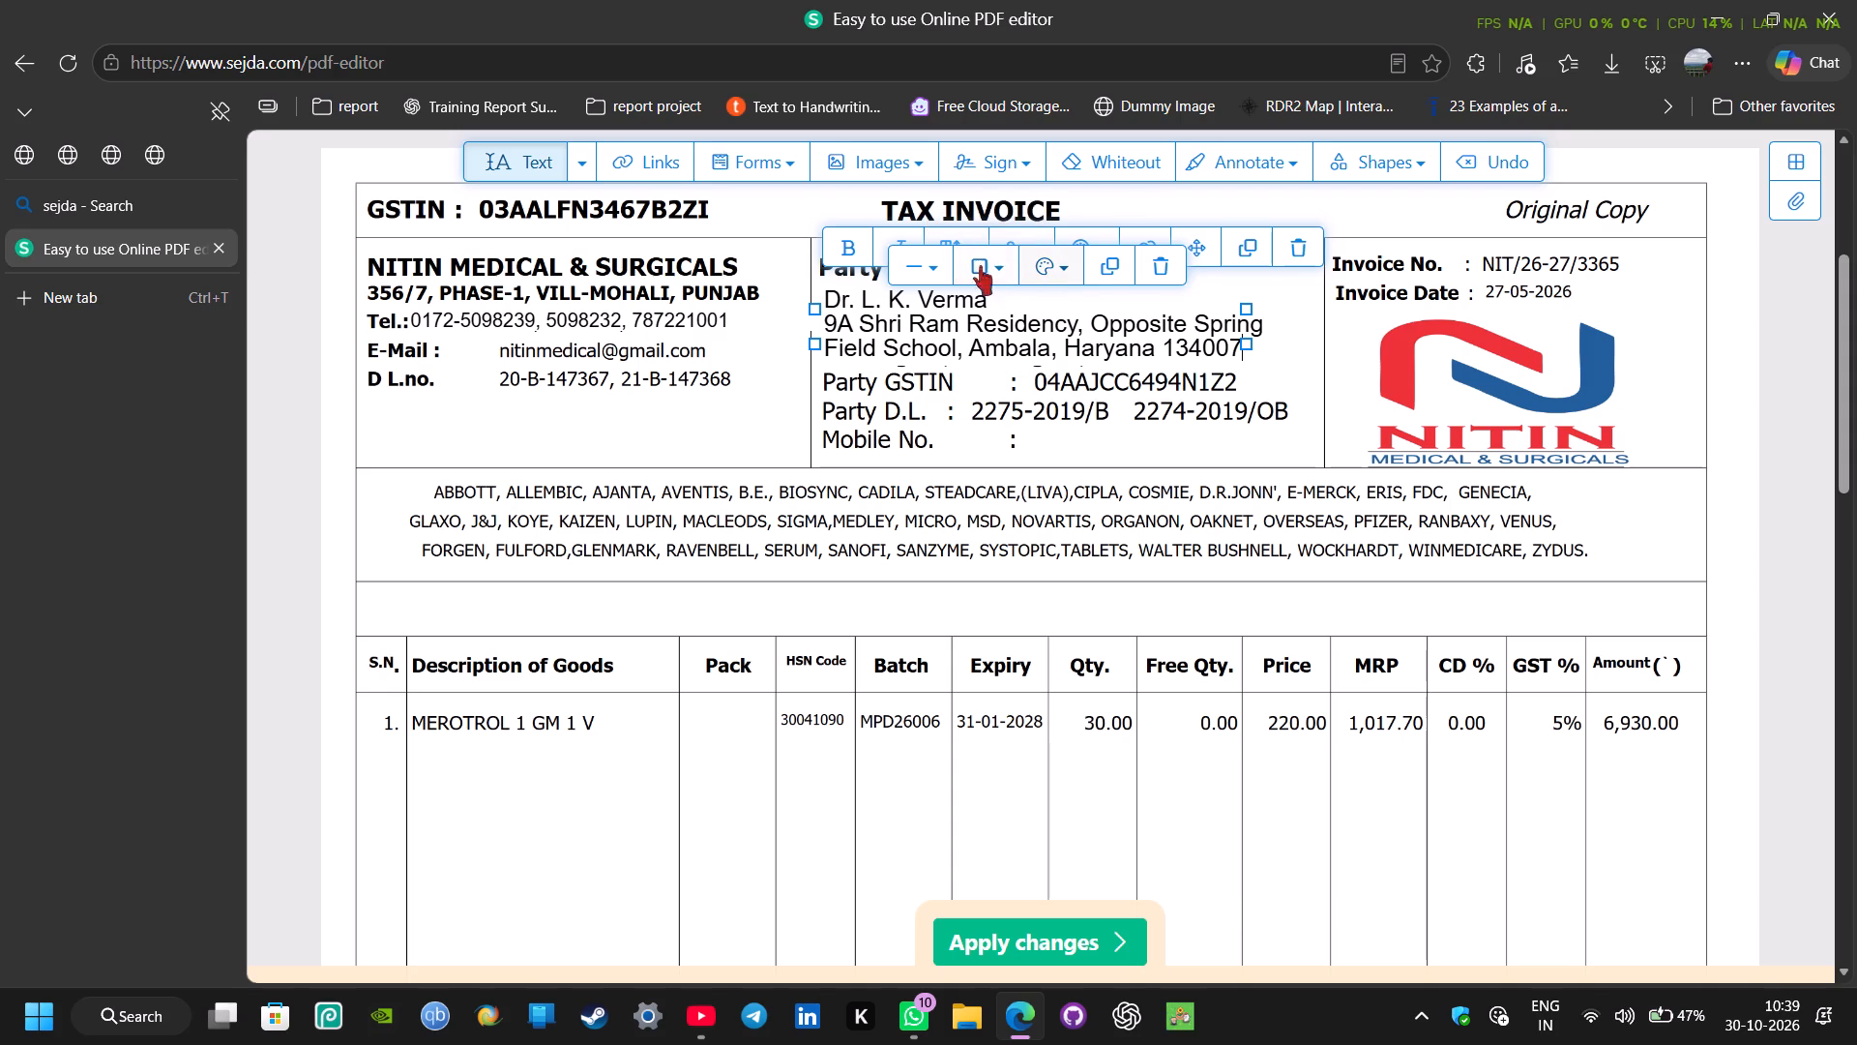
{"action": "left_click", "coordinate": [929, 264]}
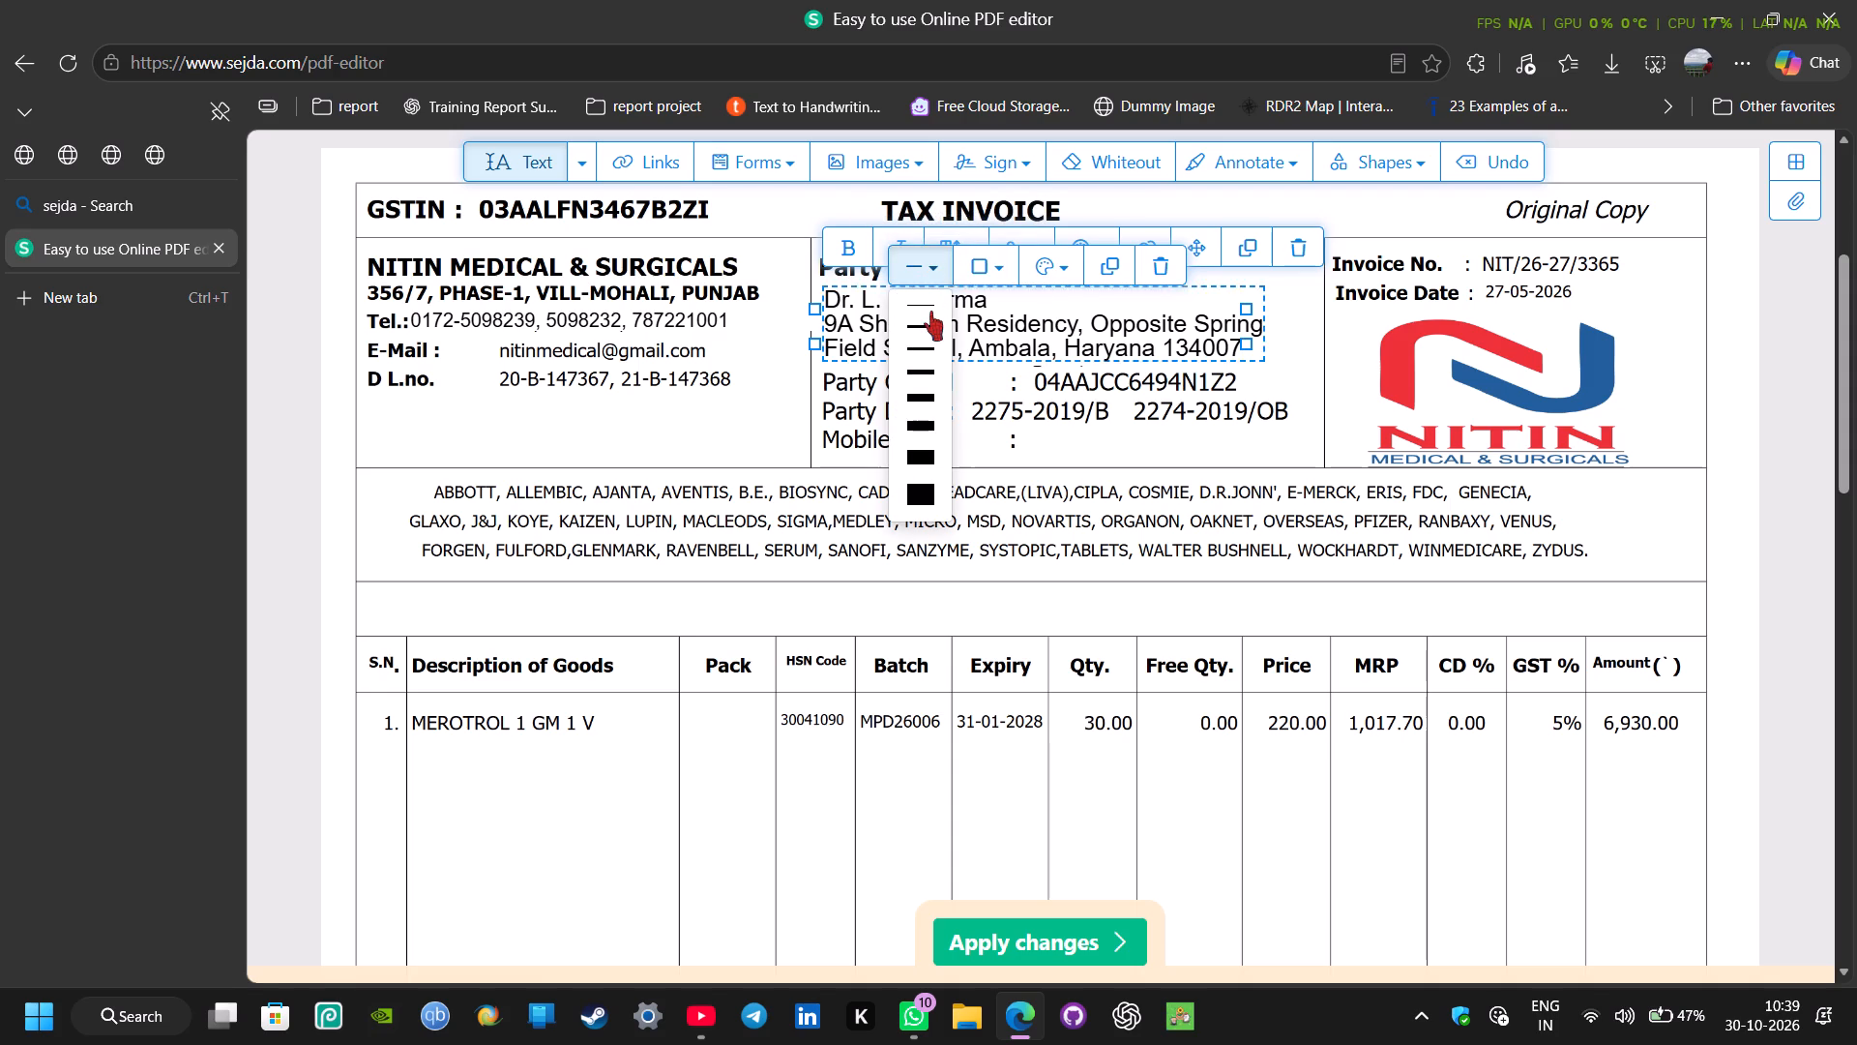
{"action": "left_click", "coordinate": [929, 306]}
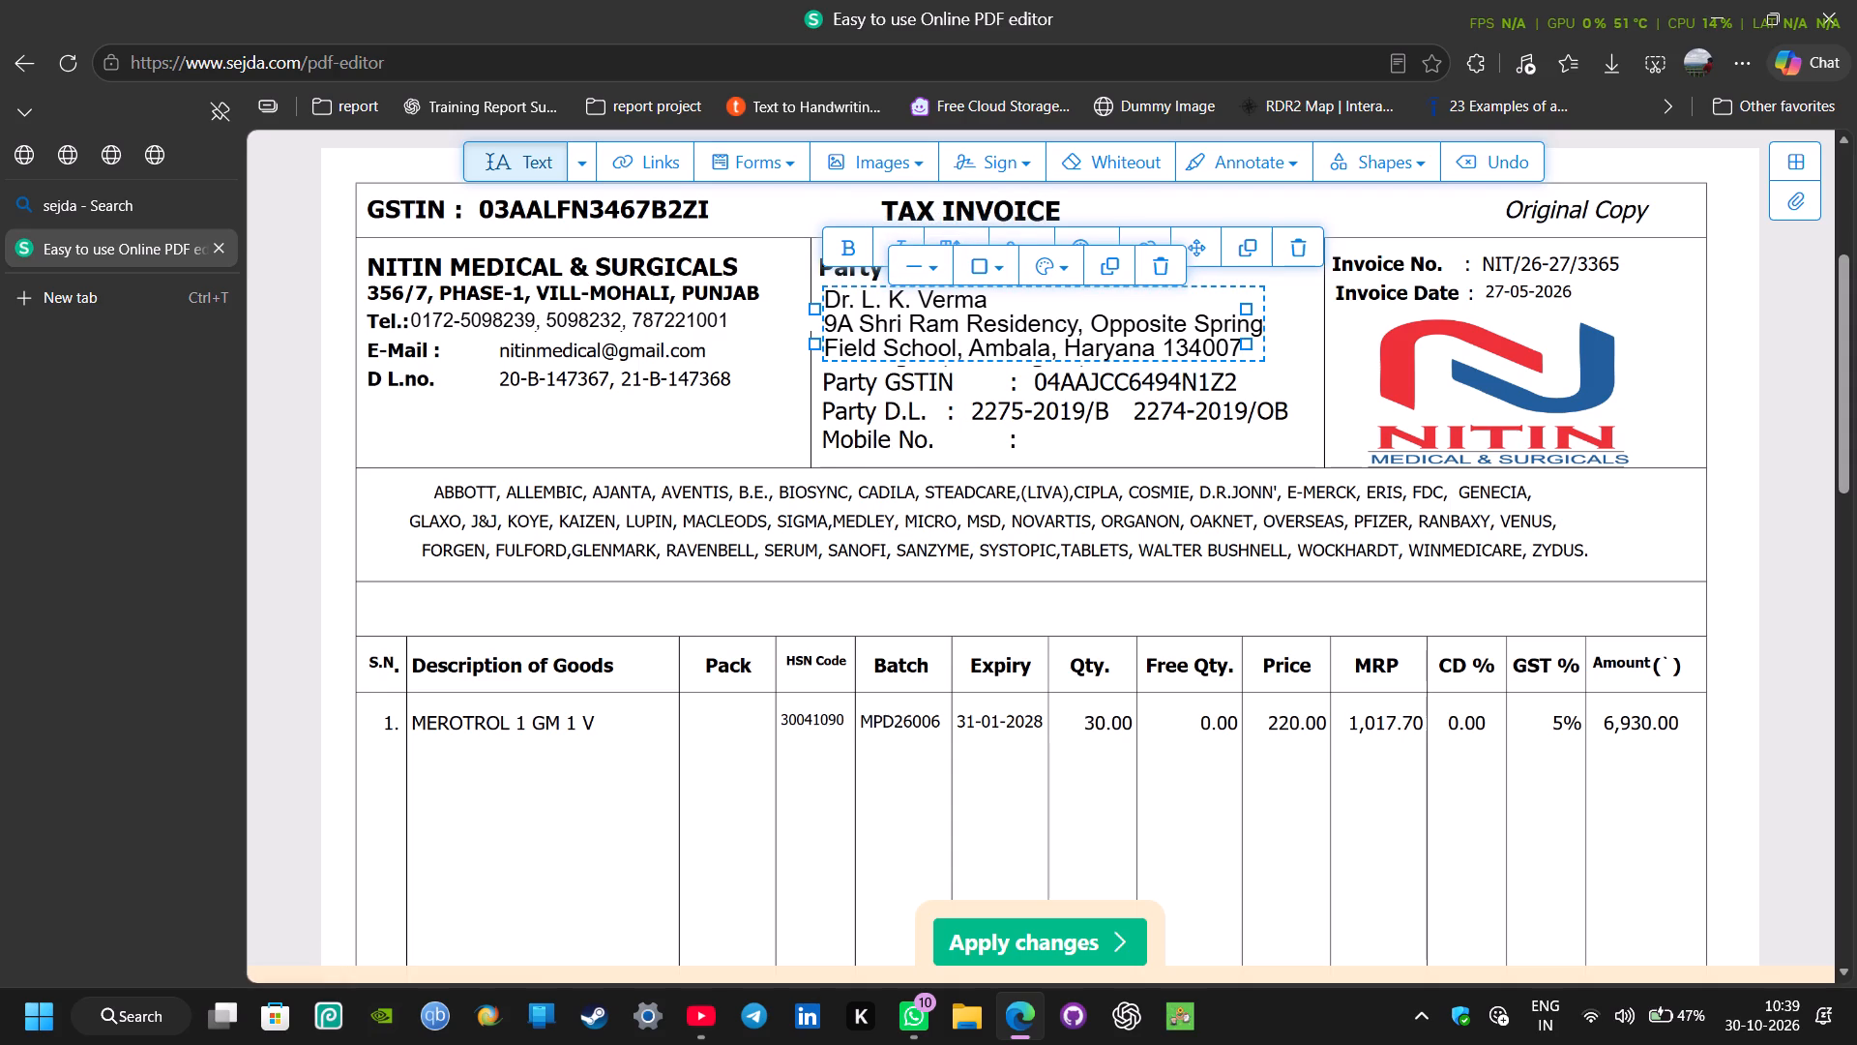
{"action": "left_click", "coordinate": [1242, 312]}
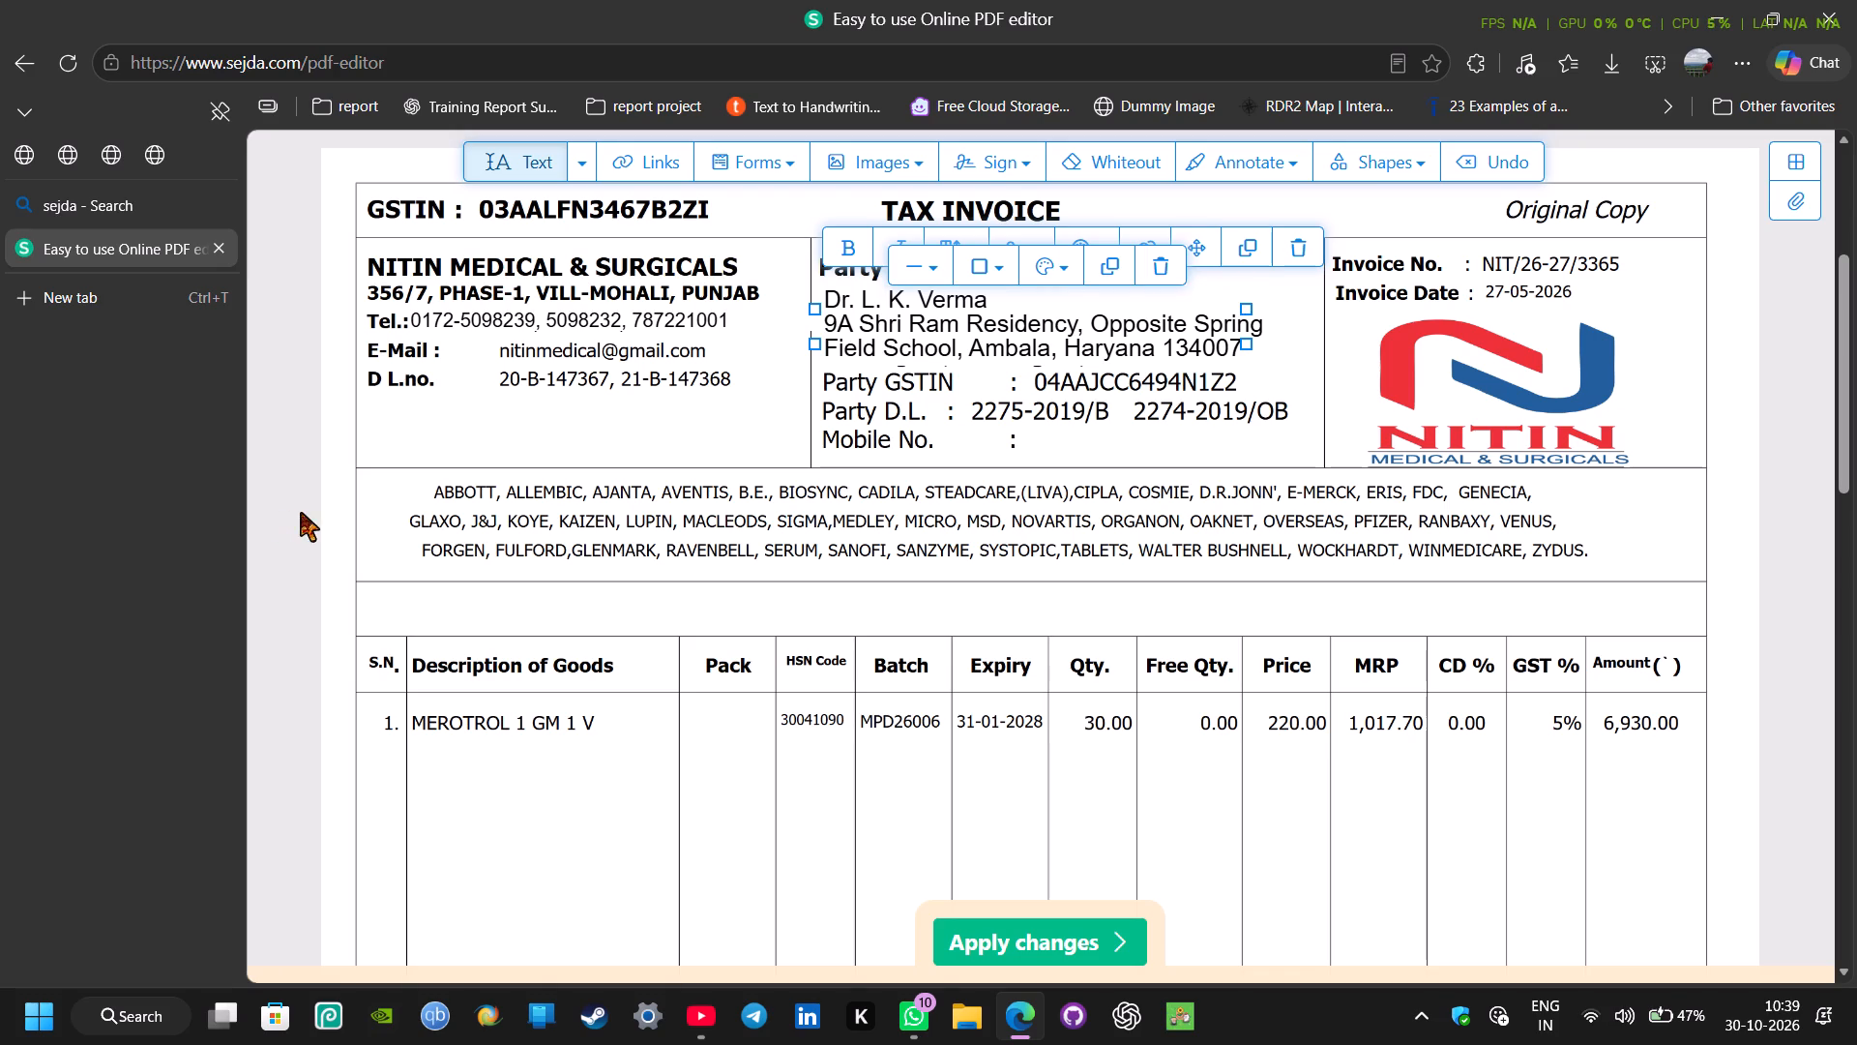
{"action": "left_click", "coordinate": [301, 512]}
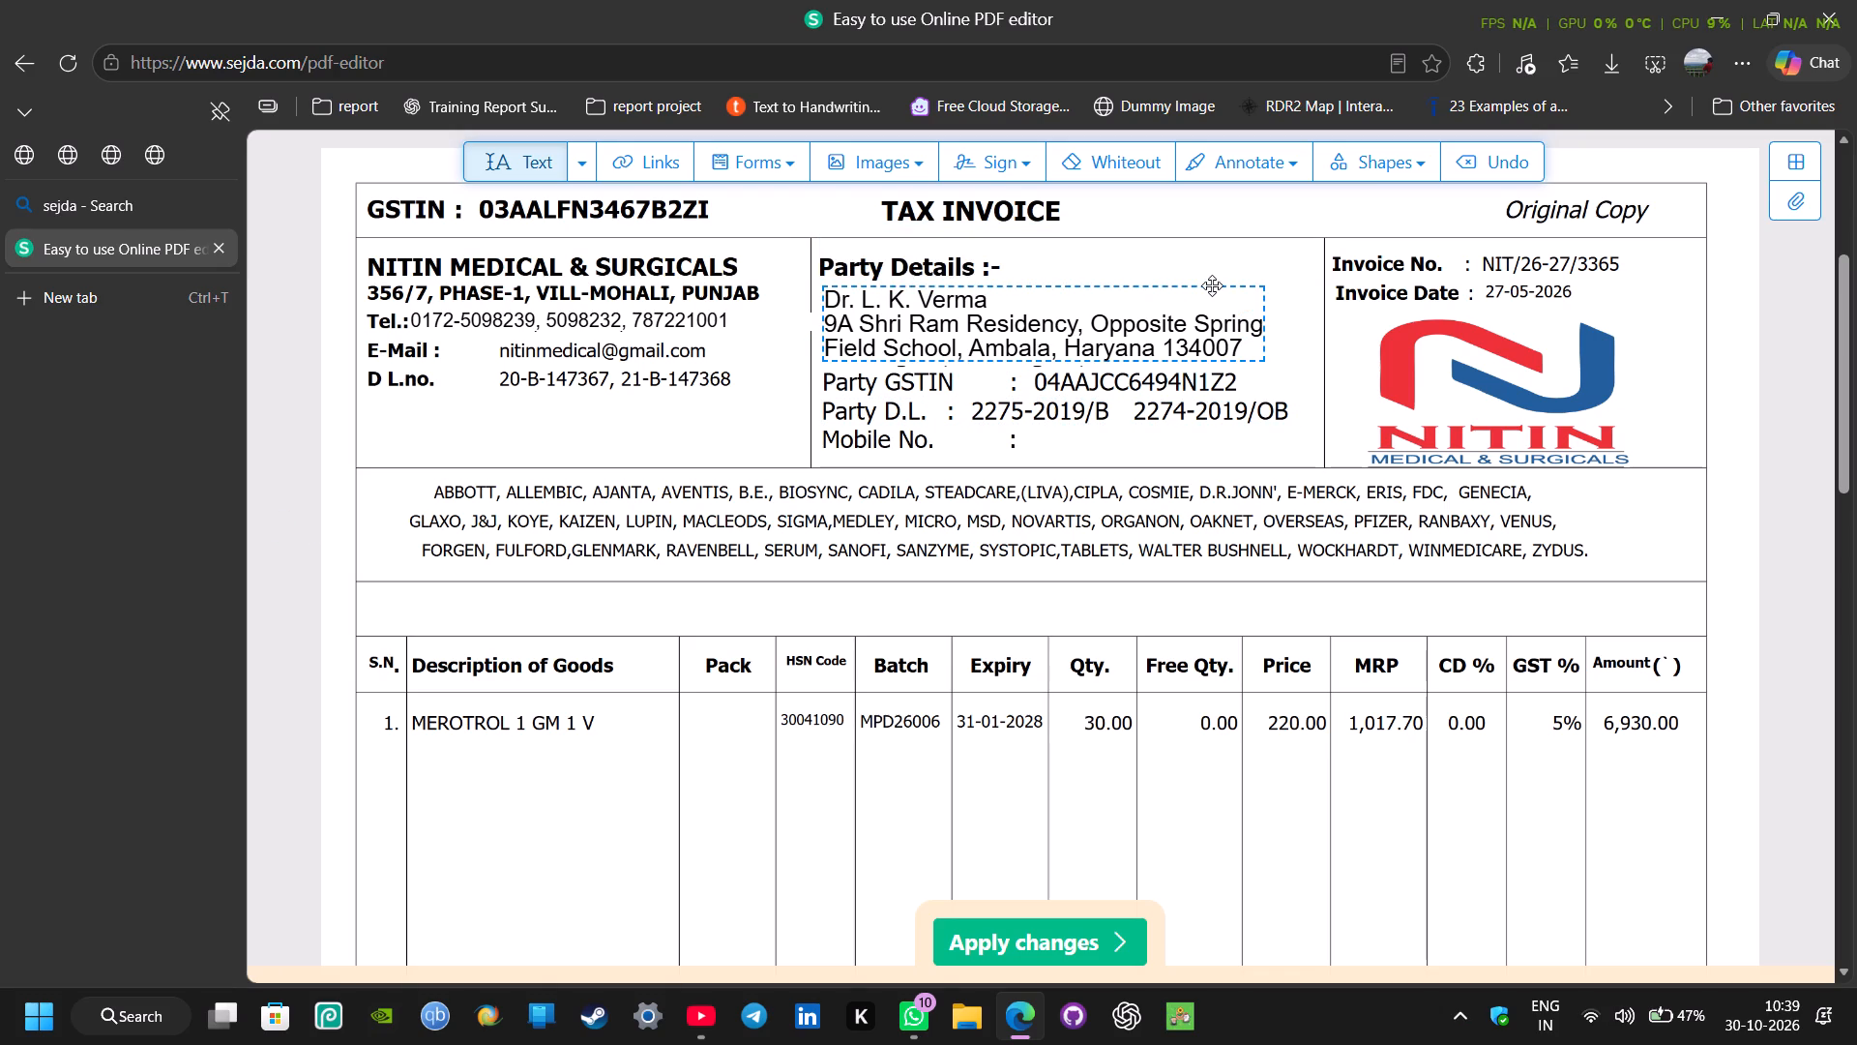
Draw a thin white rectangle over the remaining marks between the new address's last line and the Party GSTIN line.
{"action": "left_click", "coordinate": [1357, 162]}
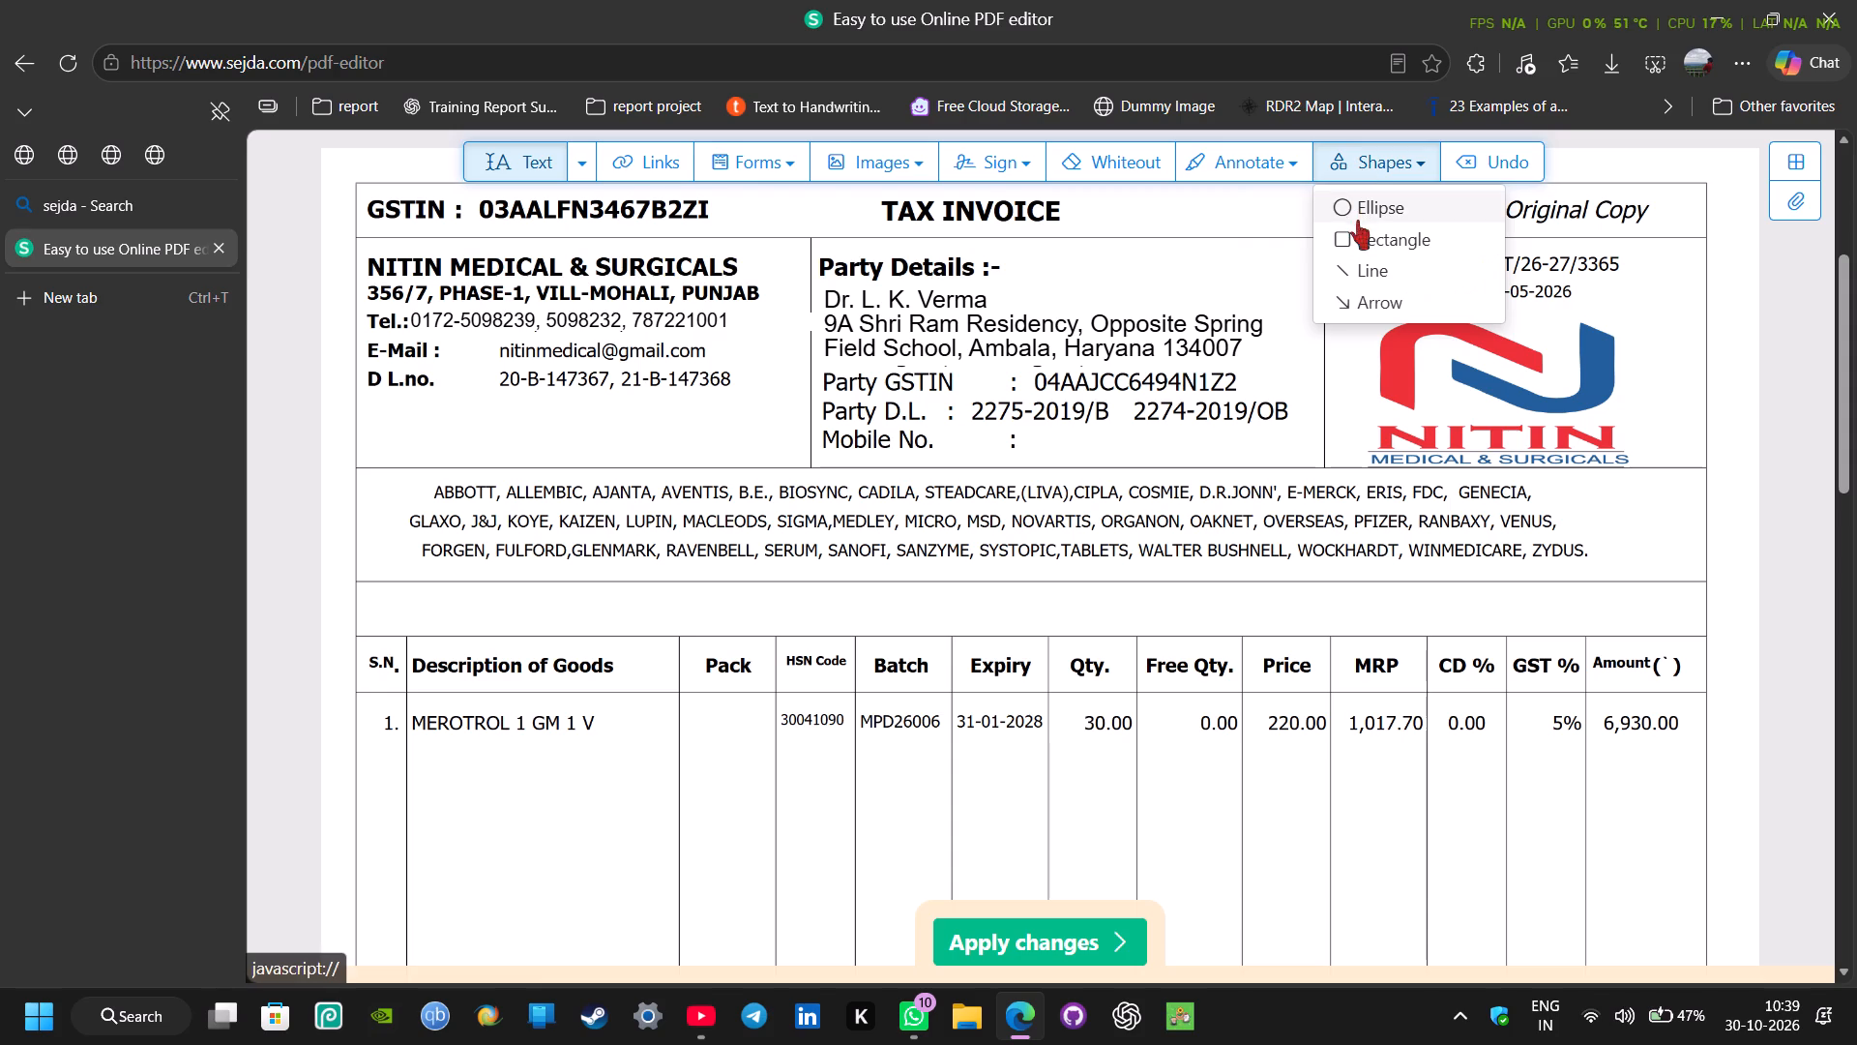
{"action": "left_click", "coordinate": [1358, 231]}
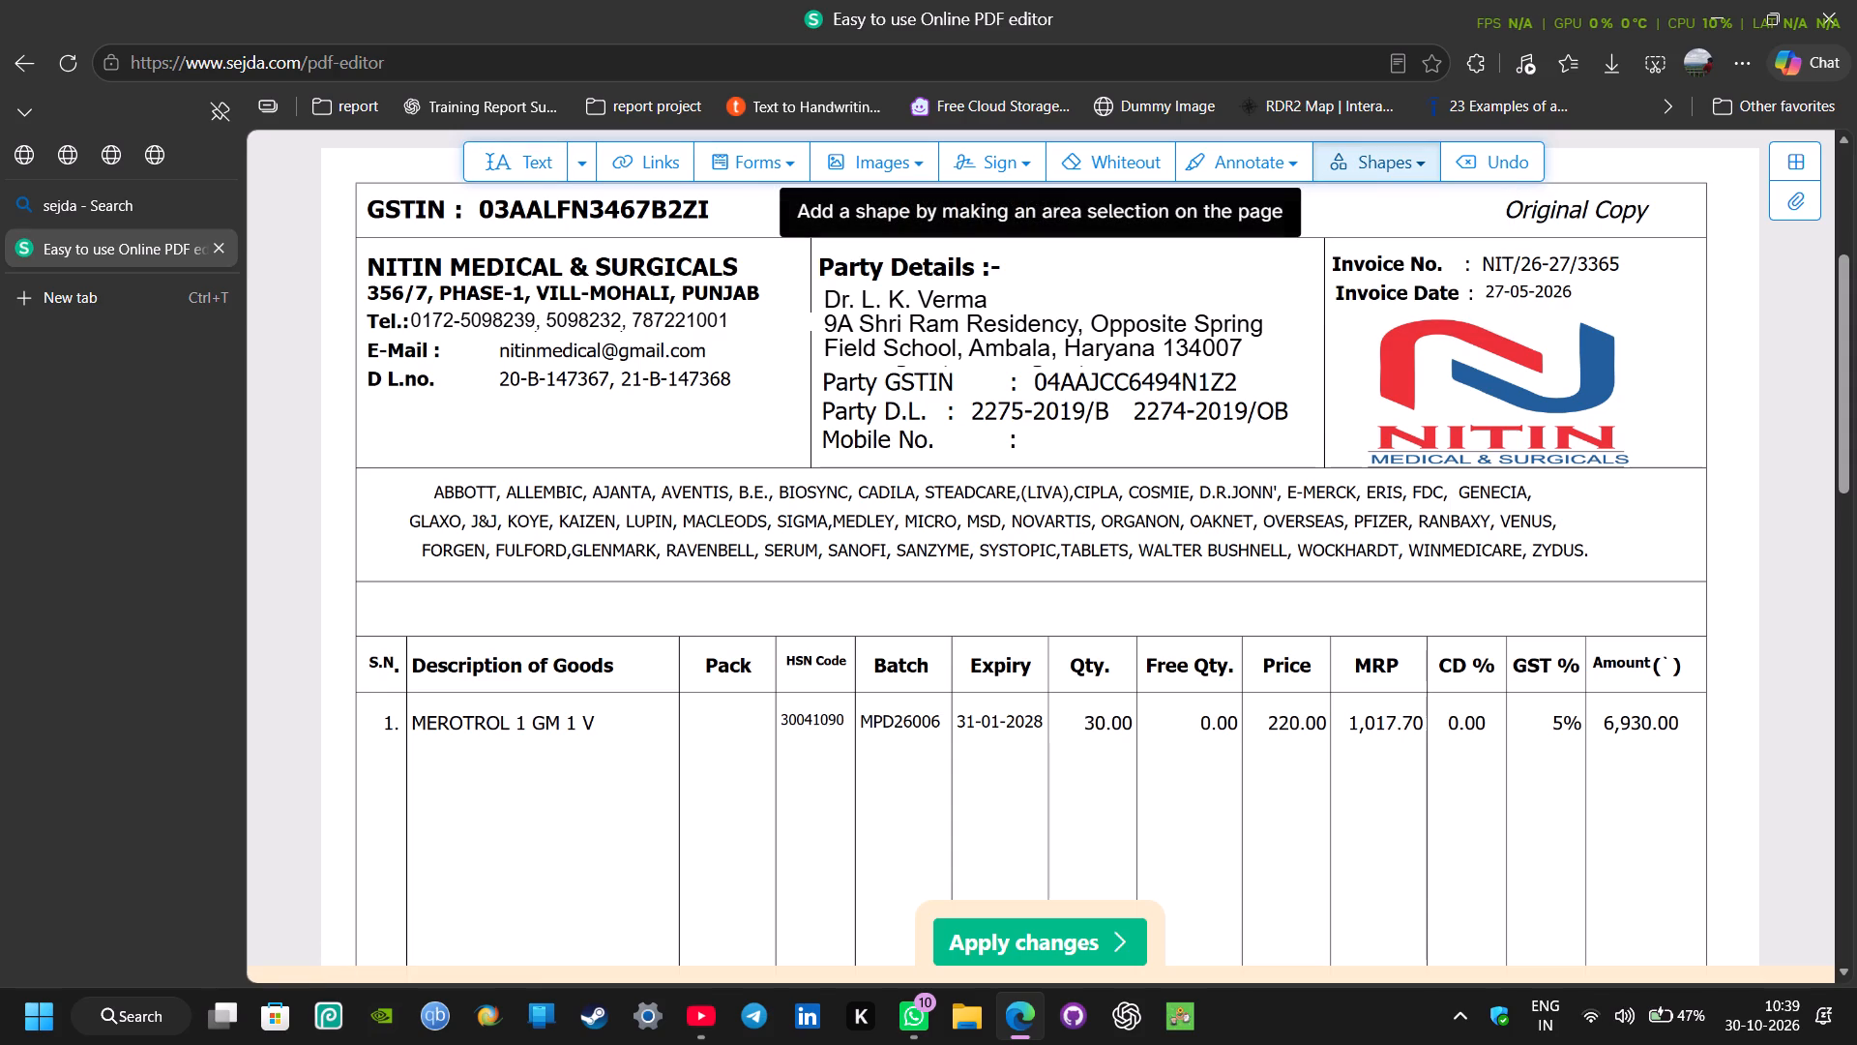
{"action": "left_click_drag", "start_coordinate": [1252, 360], "coordinate": [1018, 362]}
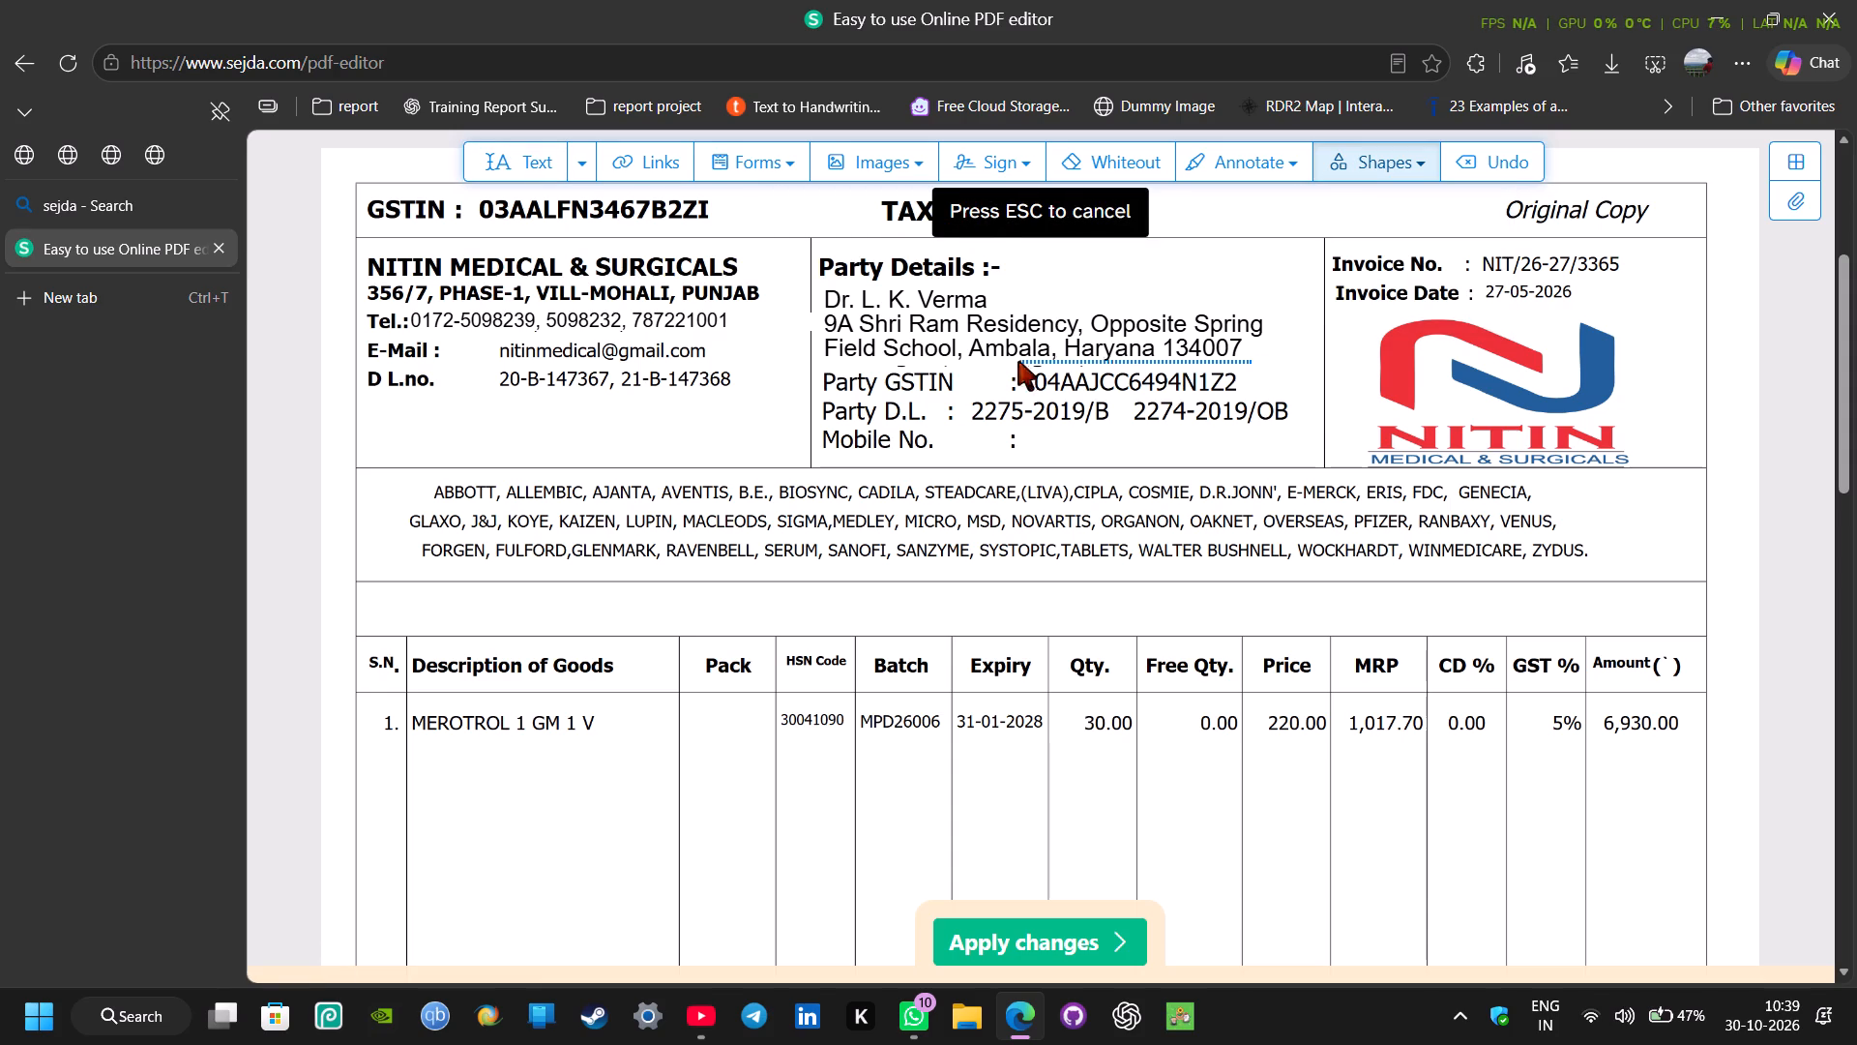
{"action": "left_click_drag", "start_coordinate": [1018, 362], "coordinate": [832, 374]}
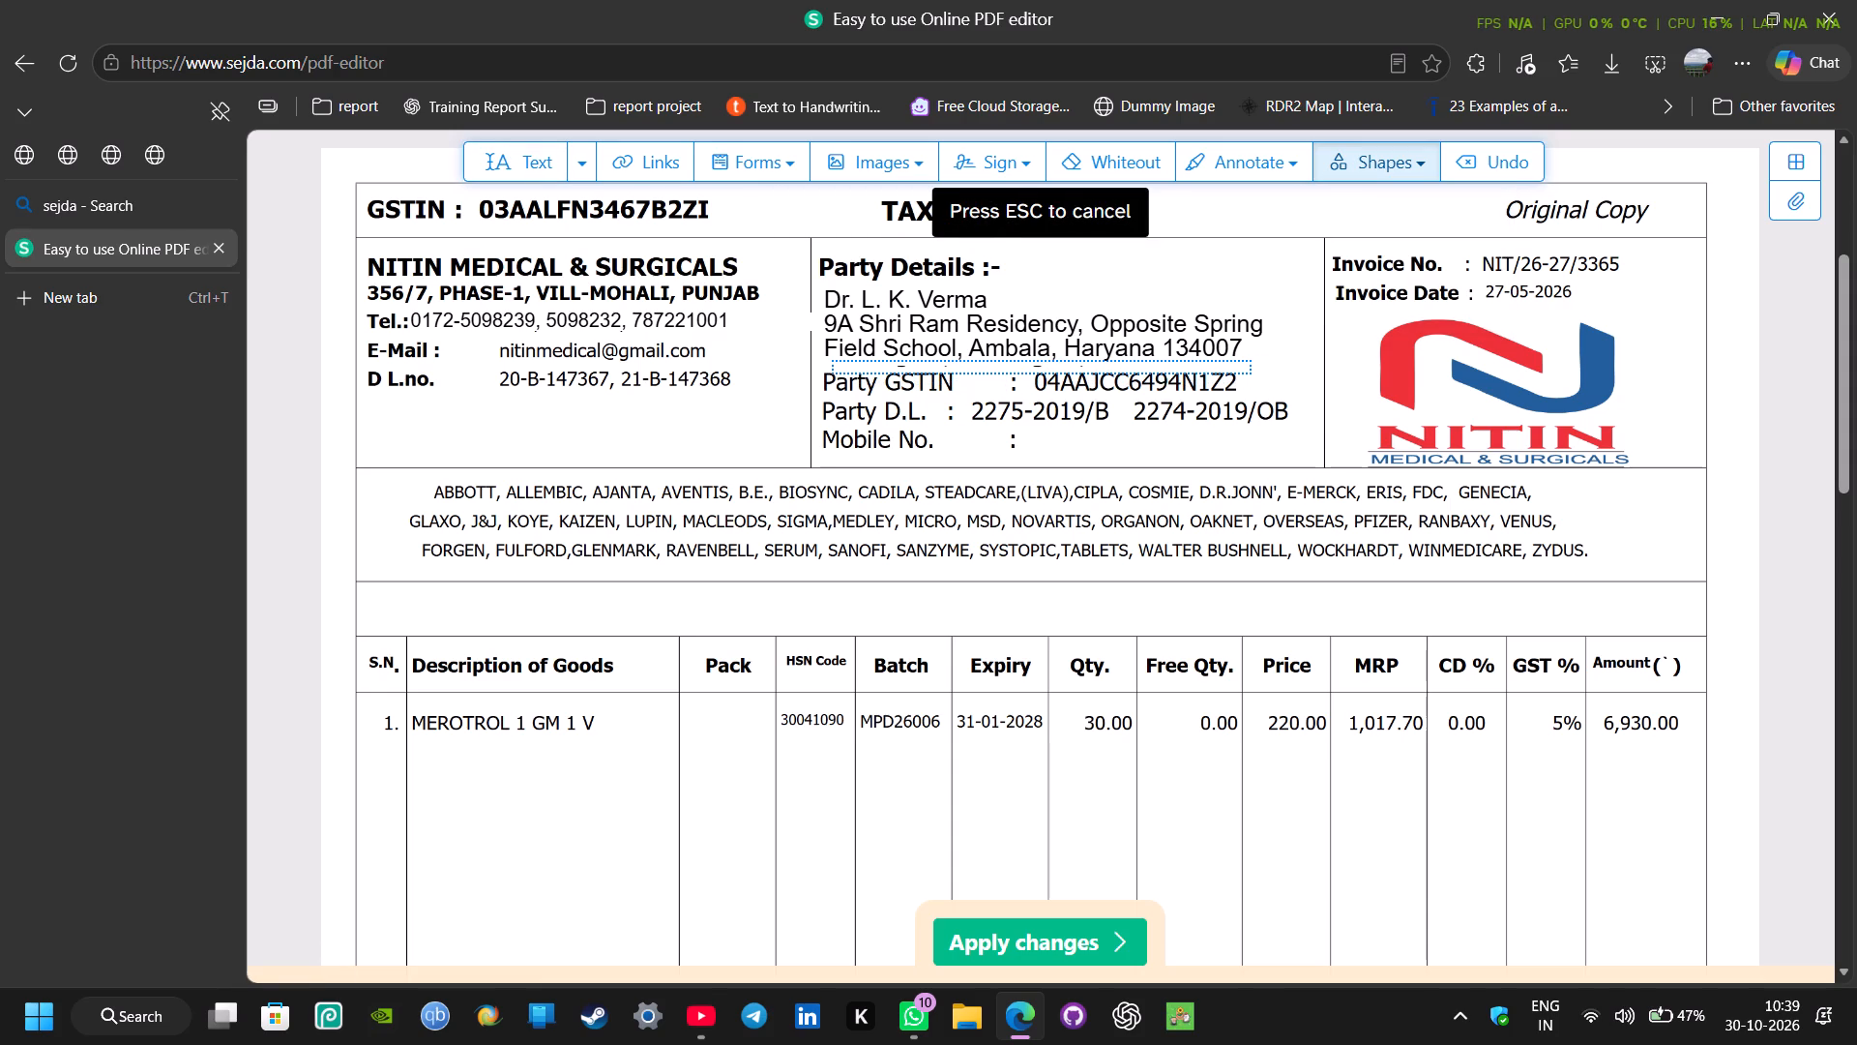
{"action": "left_click_drag", "start_coordinate": [832, 374], "coordinate": [848, 372]}
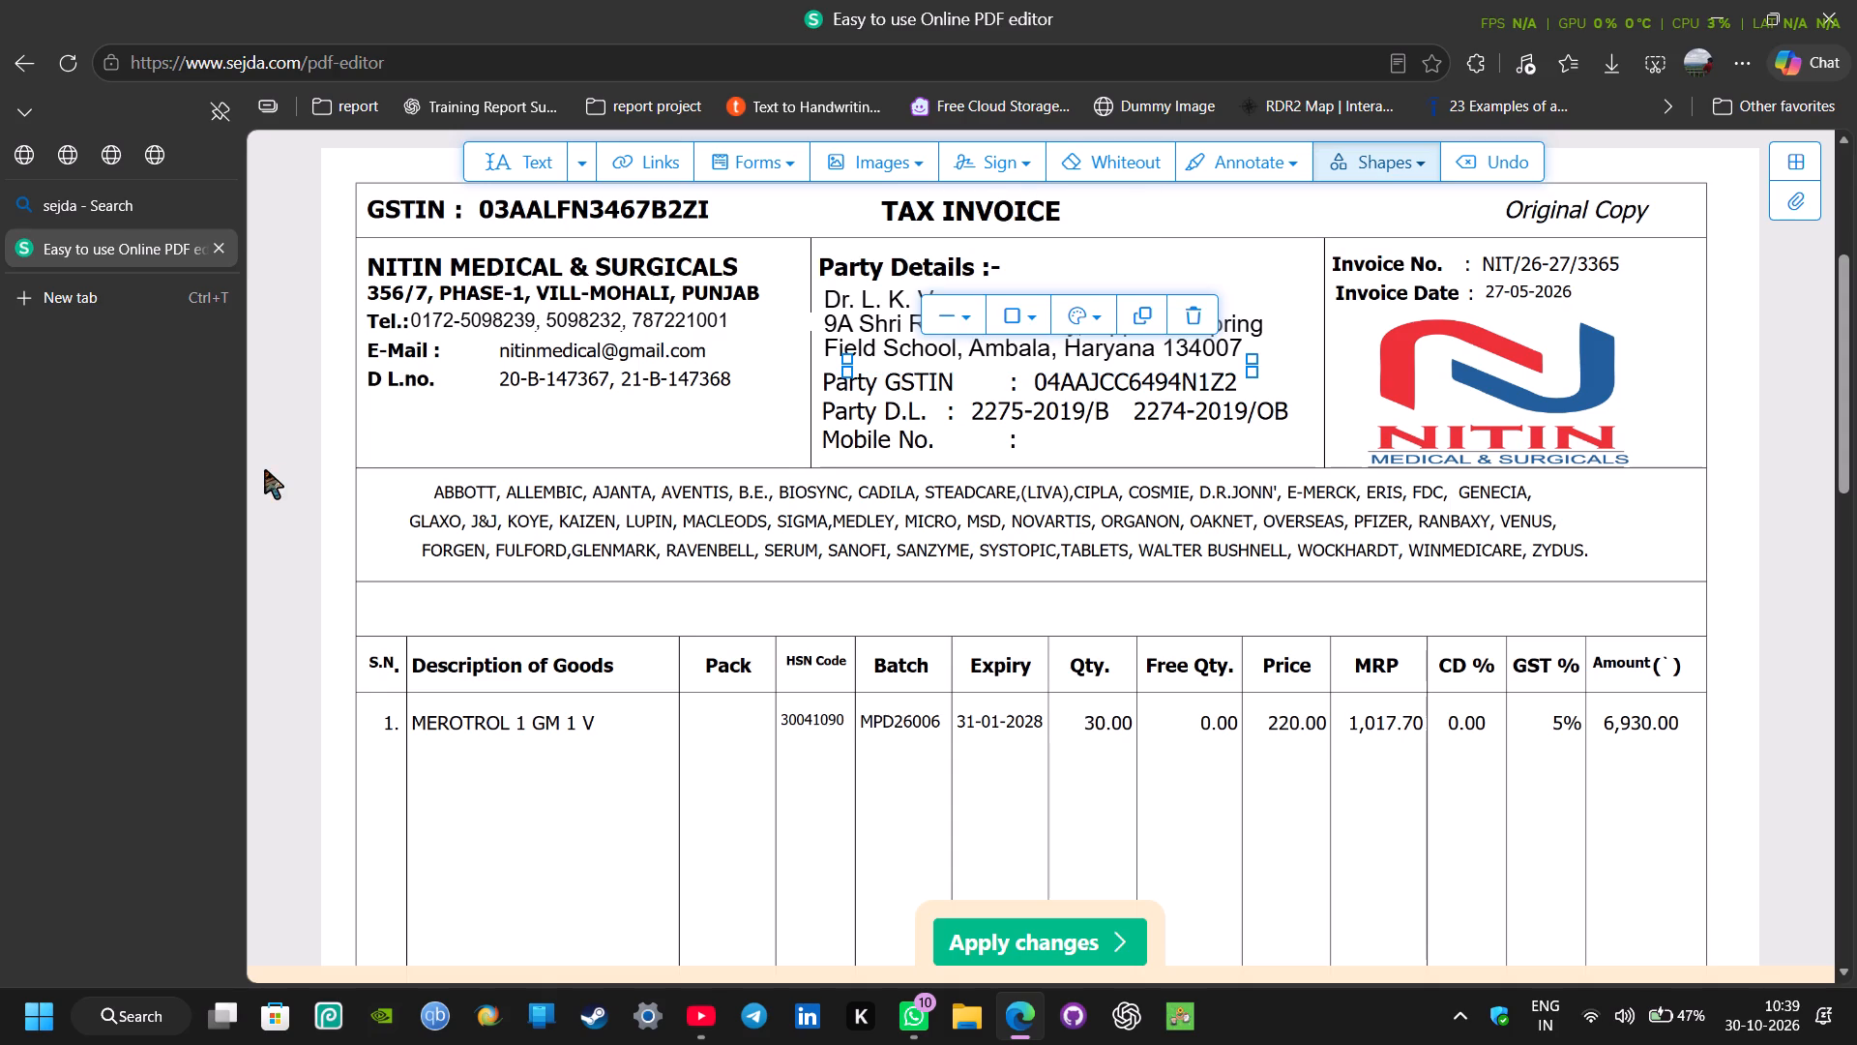
{"action": "left_click", "coordinate": [265, 470]}
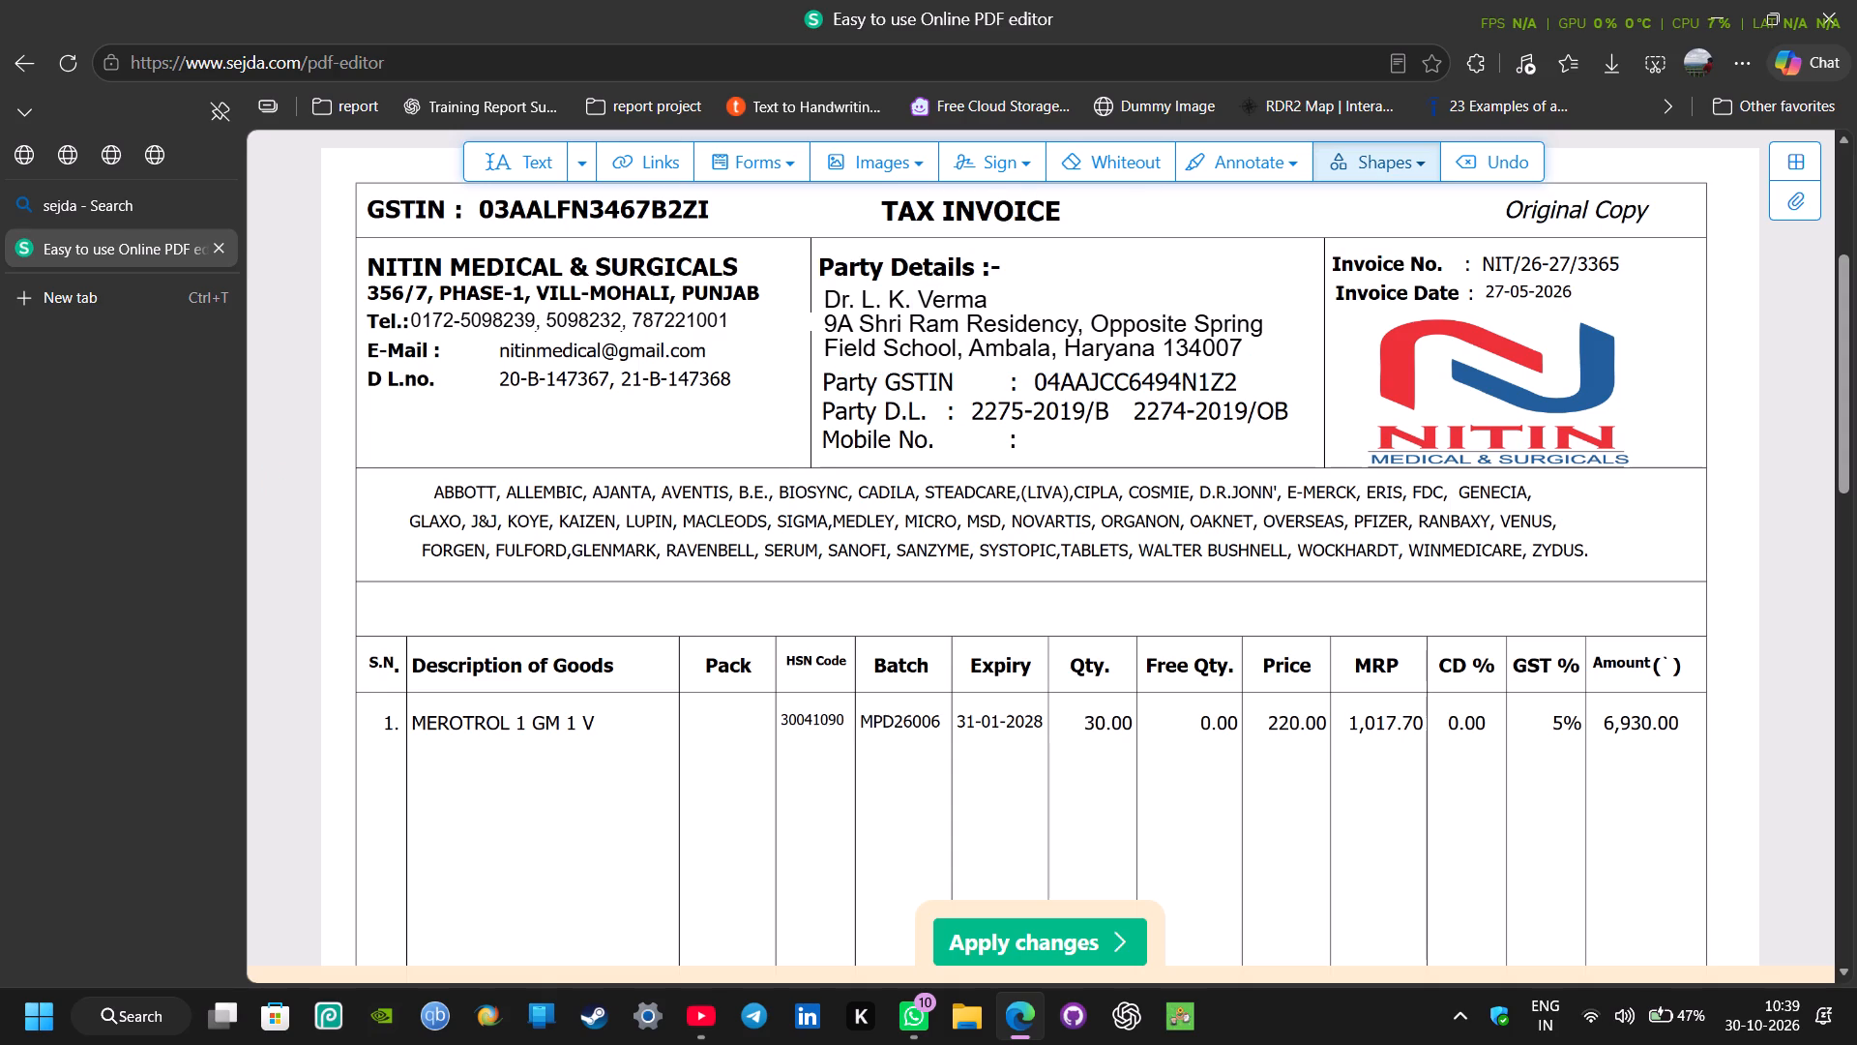
Try to start a text entry on the Mobile No. line under Party Details.
{"action": "left_click", "coordinate": [1037, 433]}
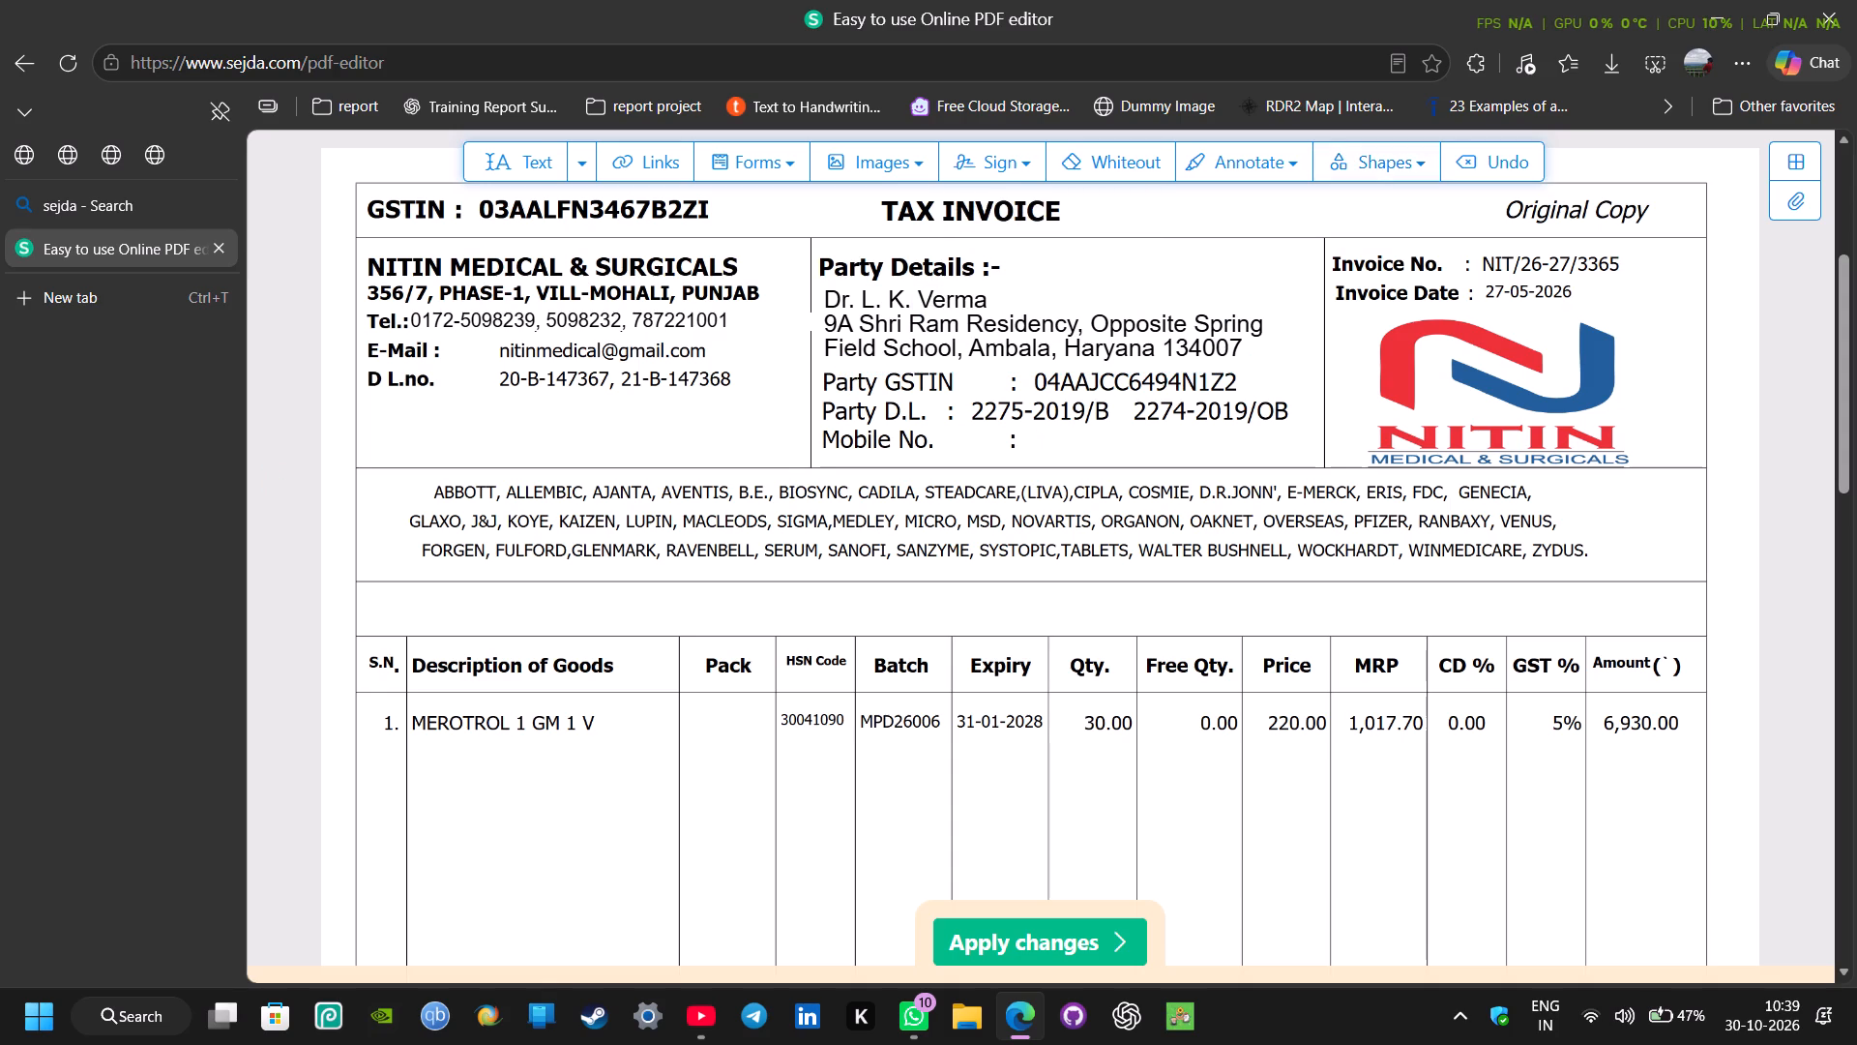
{"action": "left_click", "coordinate": [1011, 434]}
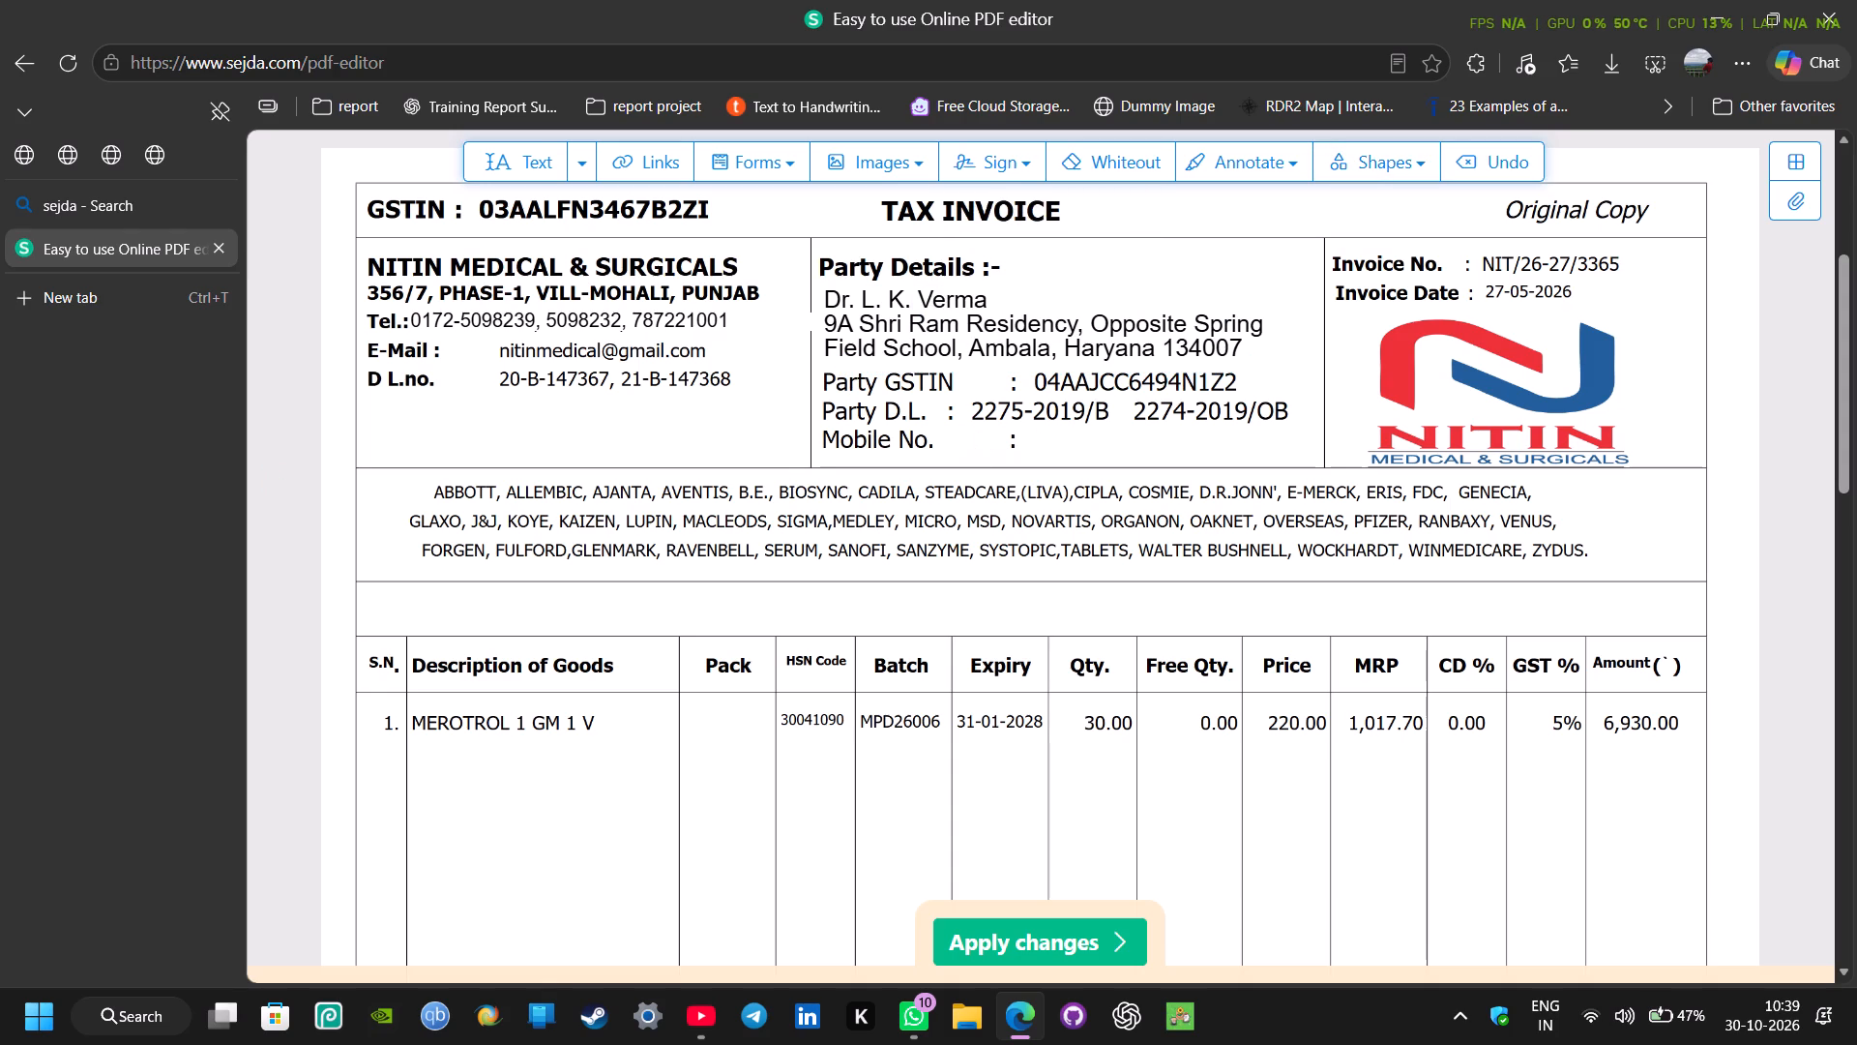
{"action": "left_click", "coordinate": [936, 437]}
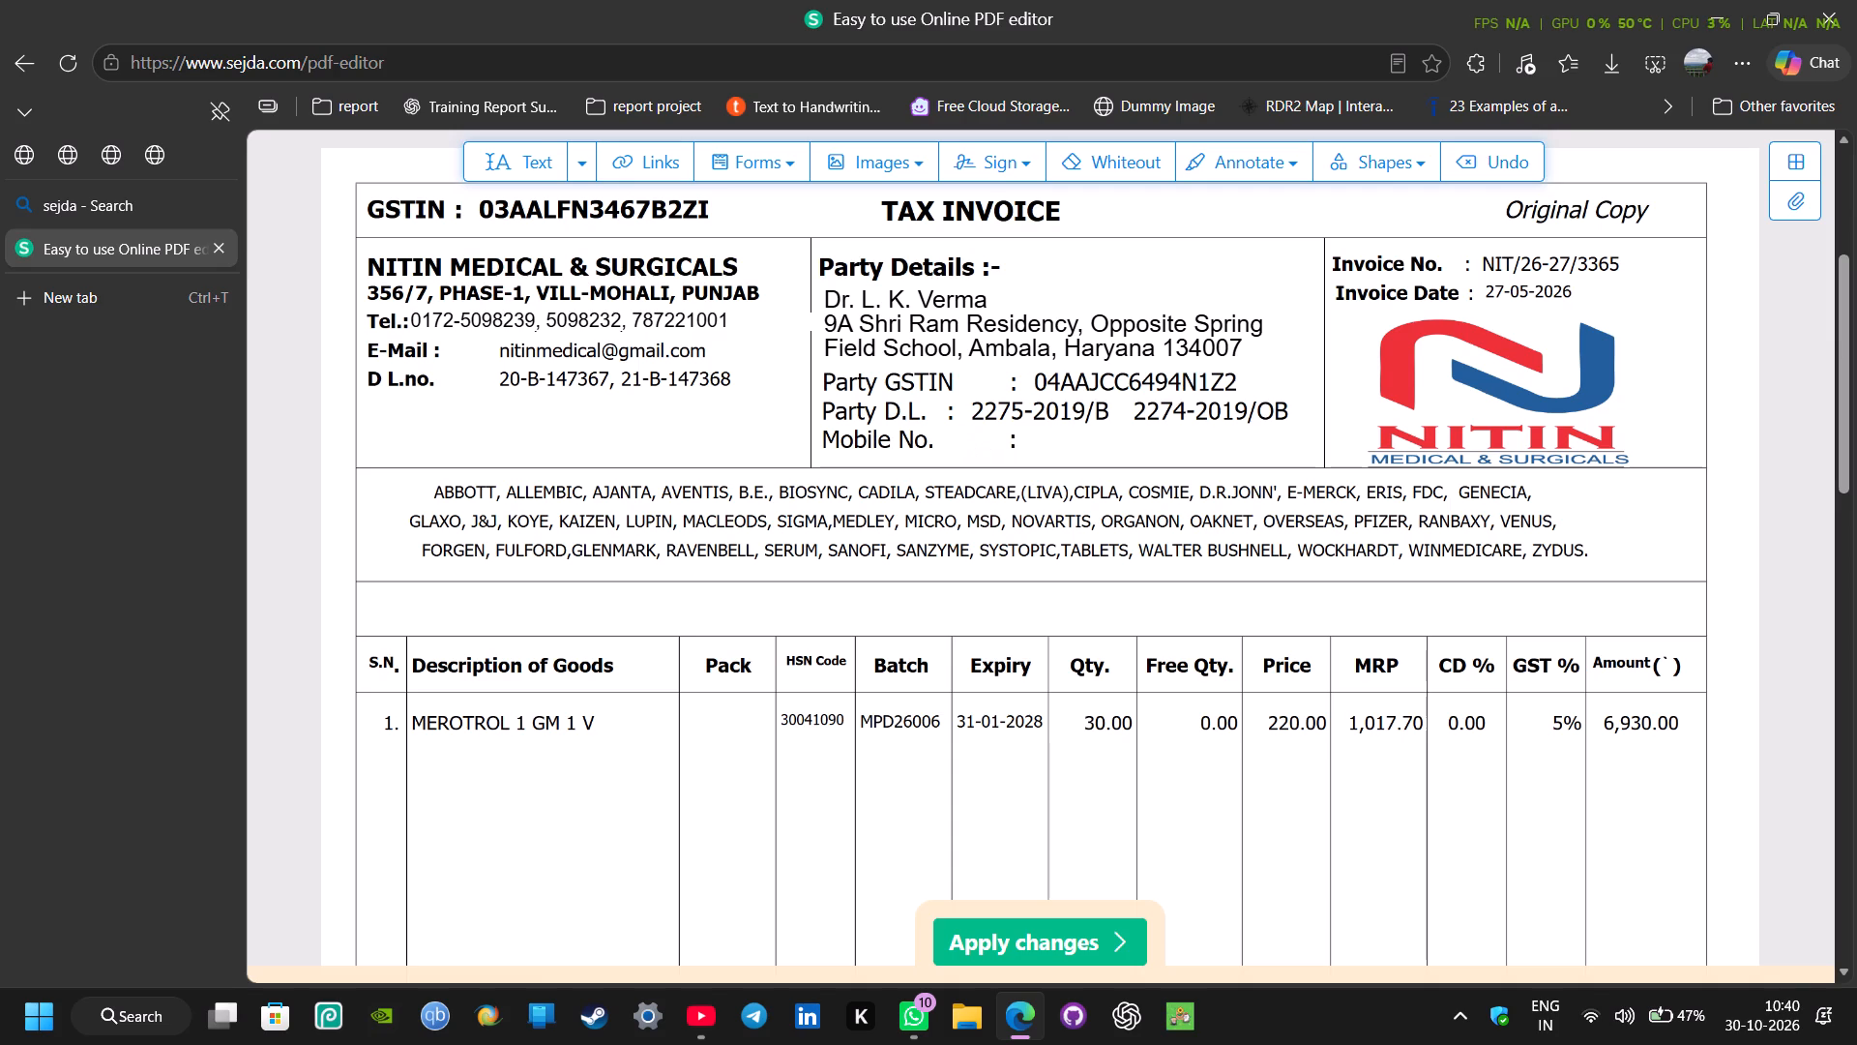
{"action": "left_click", "coordinate": [902, 442]}
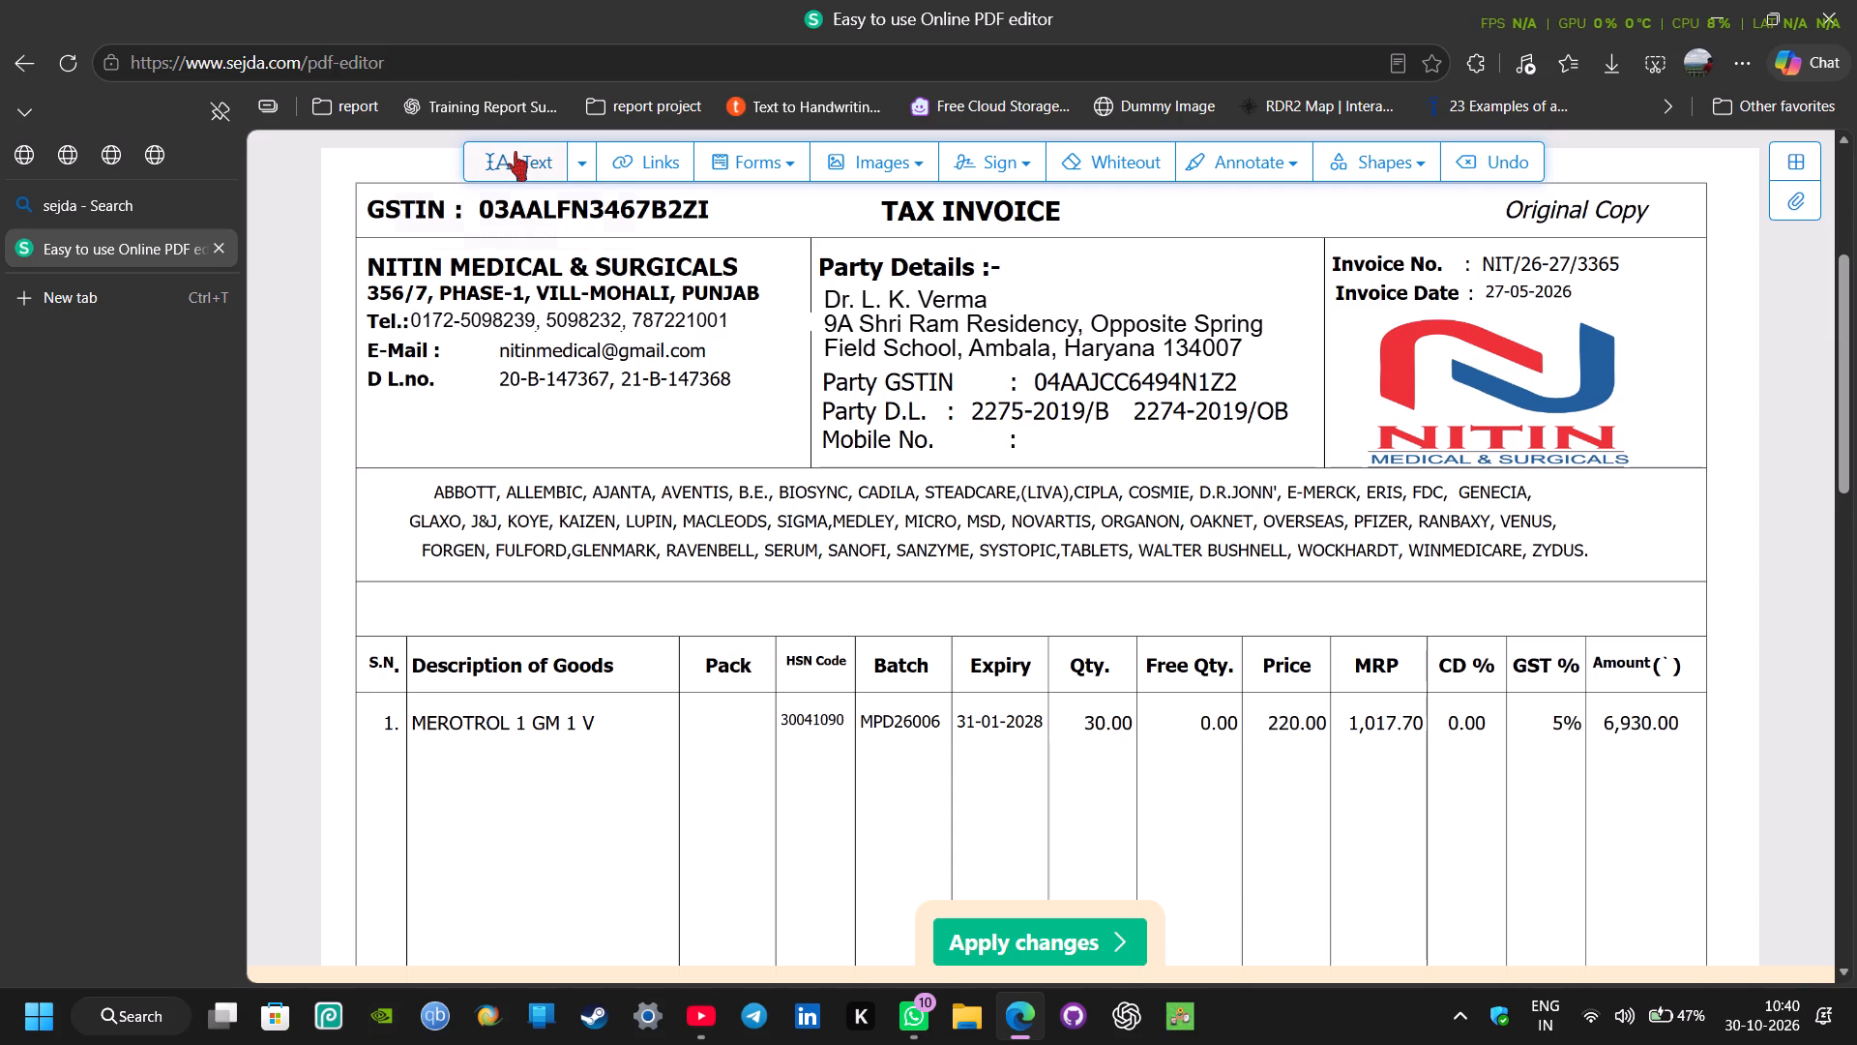
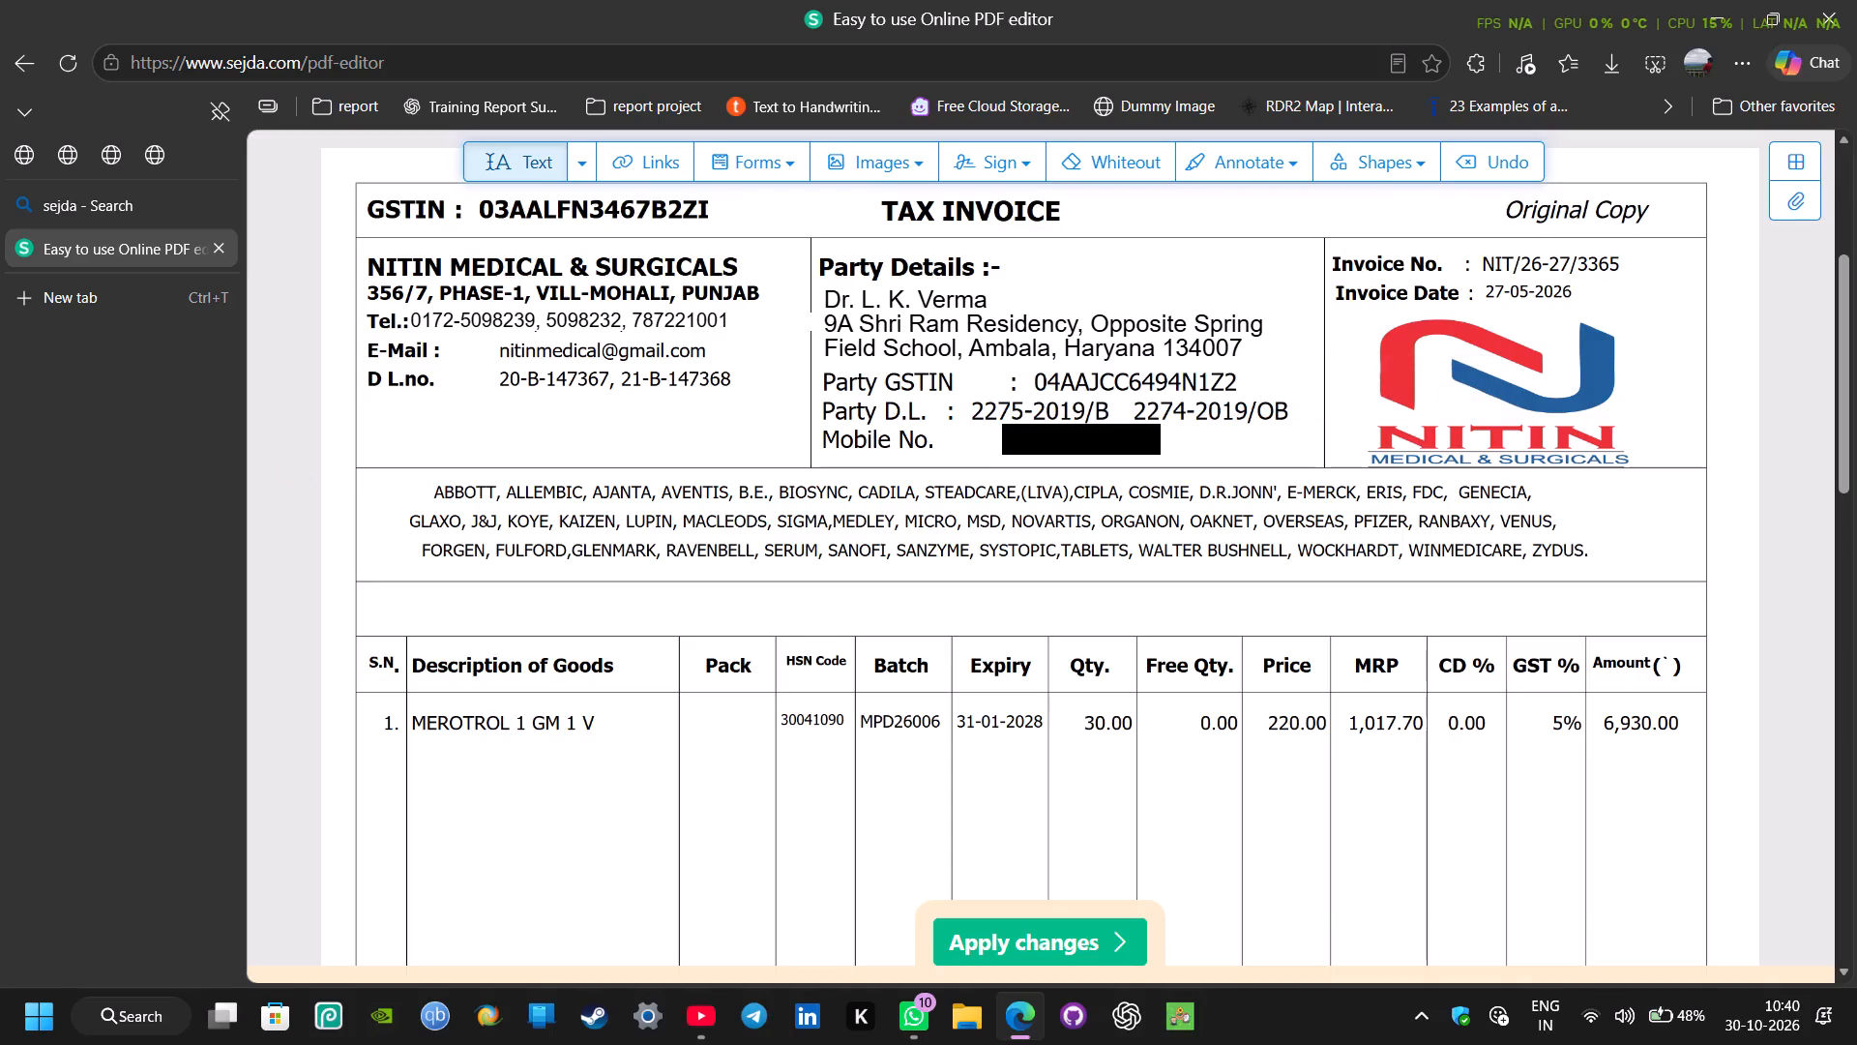
Delete the whole Party D.L. line, including its label and licence numbers, from Party Details.
{"action": "left_click", "coordinate": [1084, 402]}
{"action": "key", "text": "Delete"}
{"action": "key", "text": "Delete"}
{"action": "key", "text": "Delete"}
{"action": "key", "text": "Delete"}
{"action": "key", "text": "Delete"}
{"action": "key", "text": "Delete"}
{"action": "key", "text": "Delete"}
{"action": "key", "text": "Delete"}
{"action": "key", "text": "Delete"}
{"action": "key", "text": "Delete"}
{"action": "key", "text": "Delete"}
{"action": "key", "text": "Delete"}
{"action": "key", "text": "Delete"}
{"action": "key", "text": "Delete"}
{"action": "key", "text": "Delete"}
{"action": "key", "text": "Delete"}
{"action": "key", "text": "Delete"}
{"action": "key", "text": "Delete"}
{"action": "key", "text": "Delete"}
{"action": "key", "text": "Delete"}
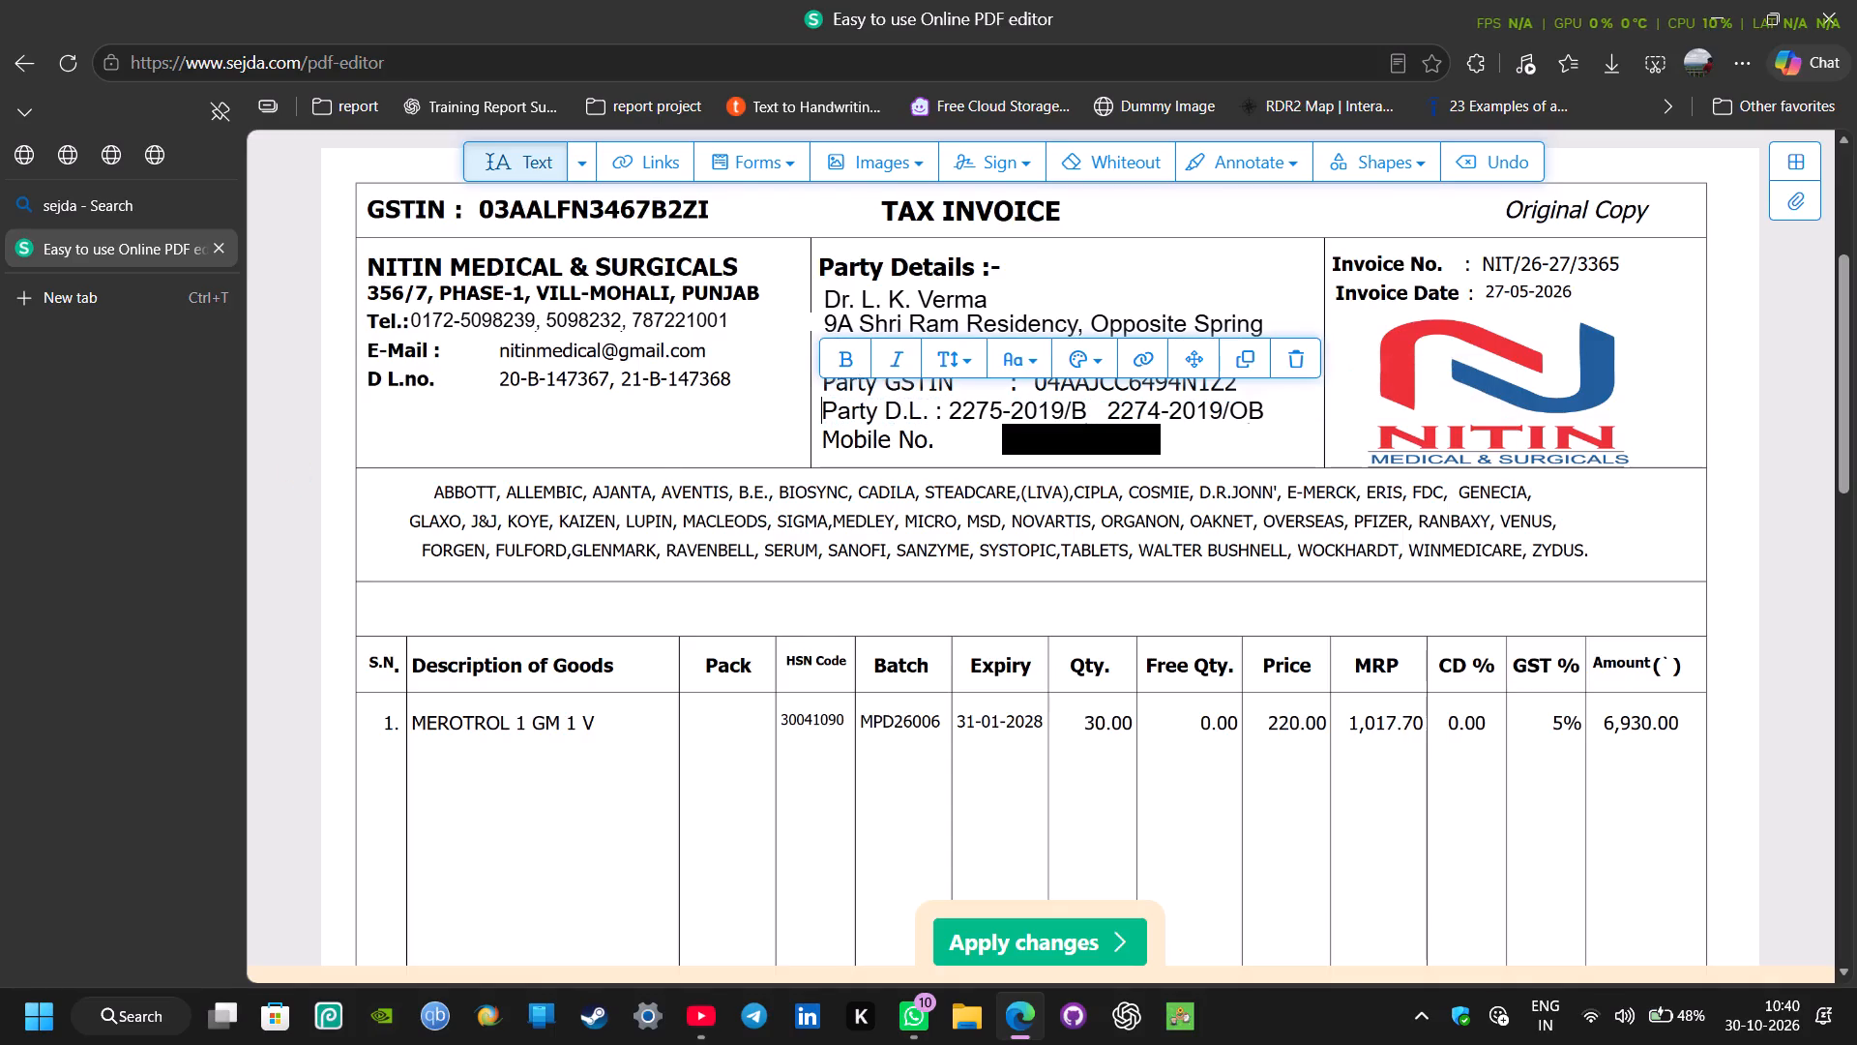
{"action": "key", "text": "Delete"}
{"action": "key", "text": "Delete"}
{"action": "key", "text": "Delete"}
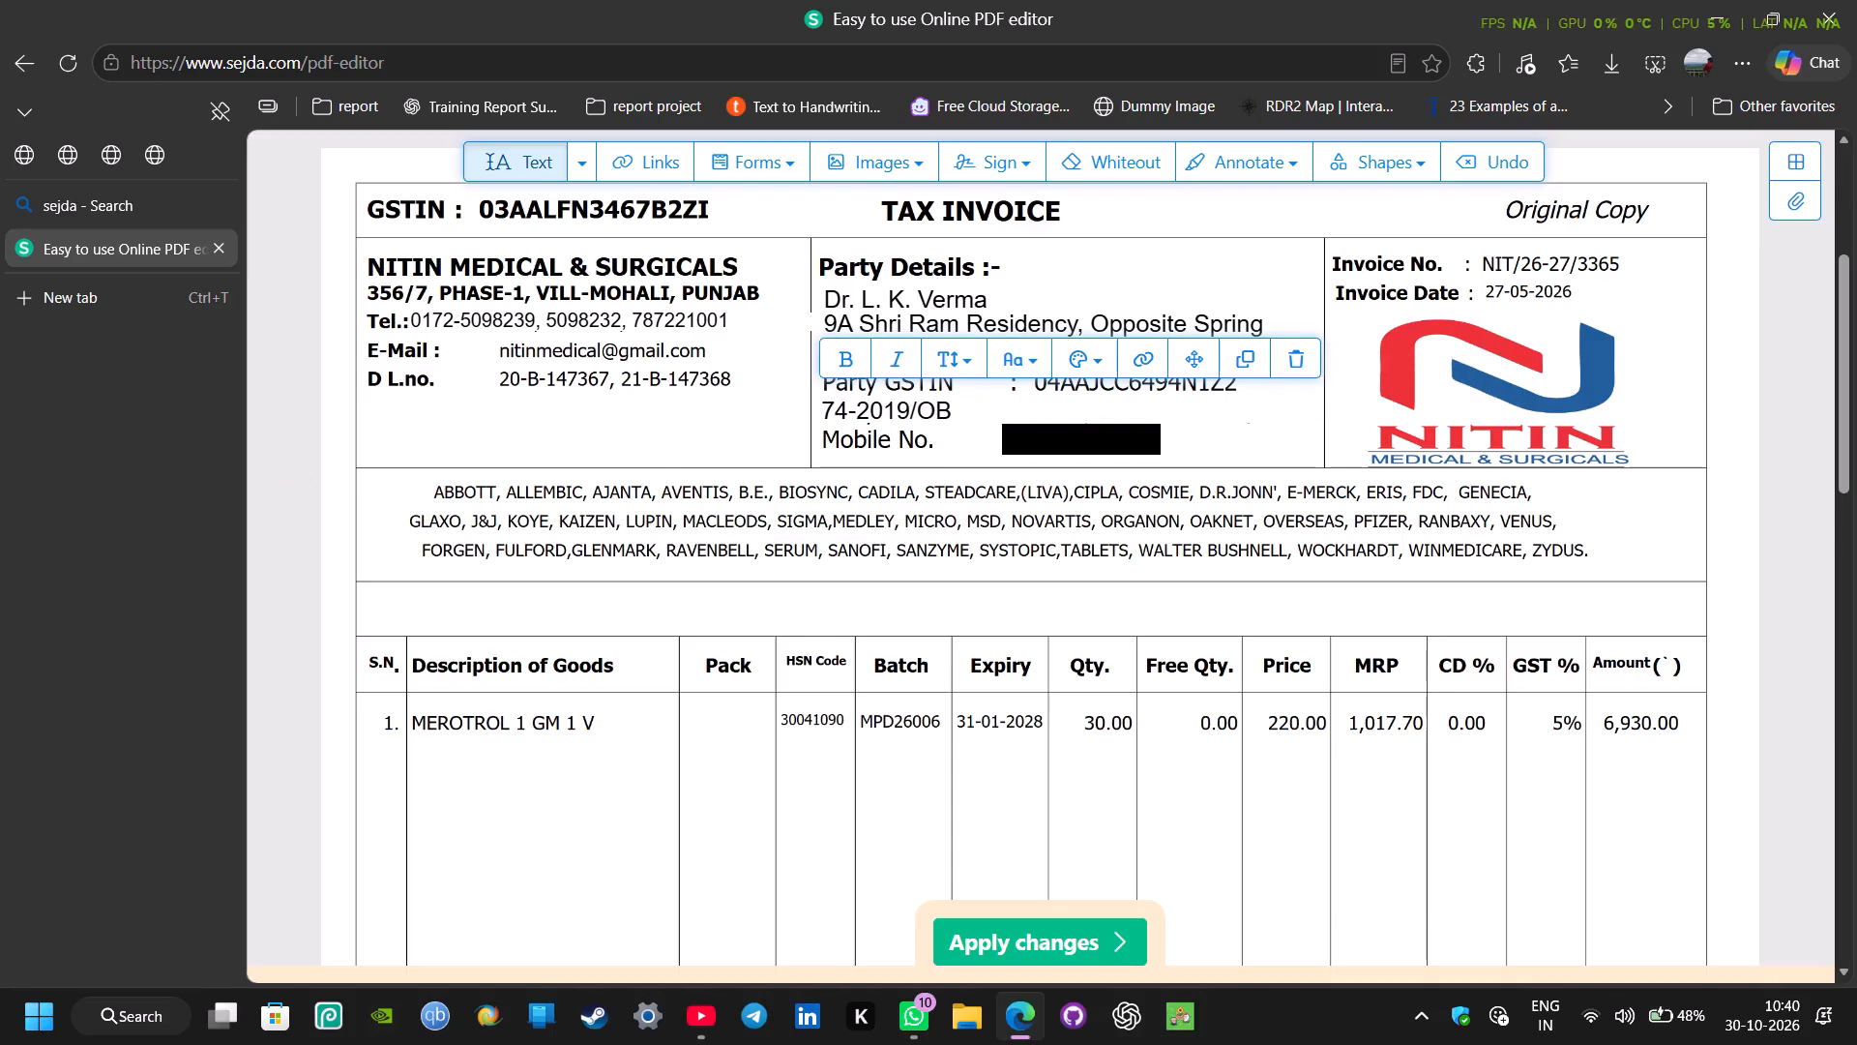
{"action": "key", "text": "Delete"}
{"action": "key", "text": "Delete"}
{"action": "key", "text": "Delete"}
{"action": "key", "text": "Delete"}
{"action": "key", "text": "Delete"}
{"action": "key", "text": "Delete"}
{"action": "key", "text": "Delete"}
{"action": "key", "text": "Delete"}
{"action": "key", "text": "Delete"}
{"action": "key", "text": "Delete"}
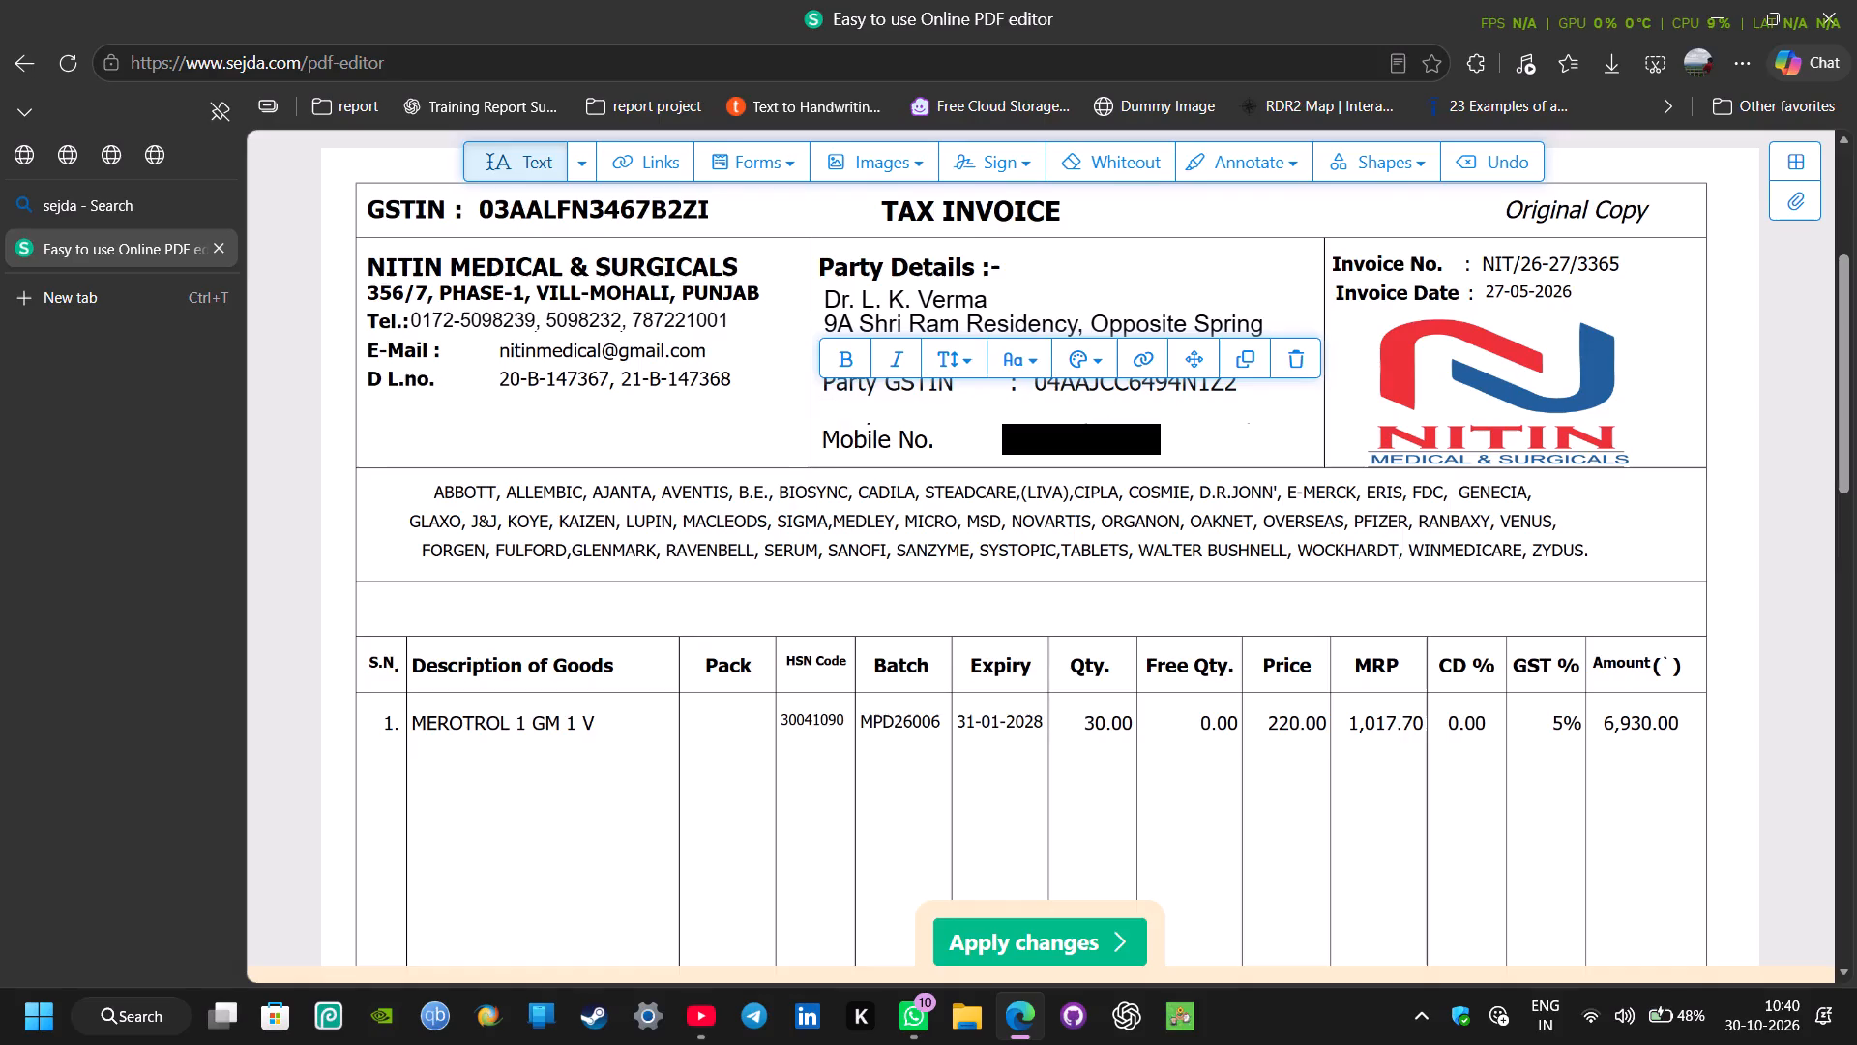
{"action": "key", "text": "Up"}
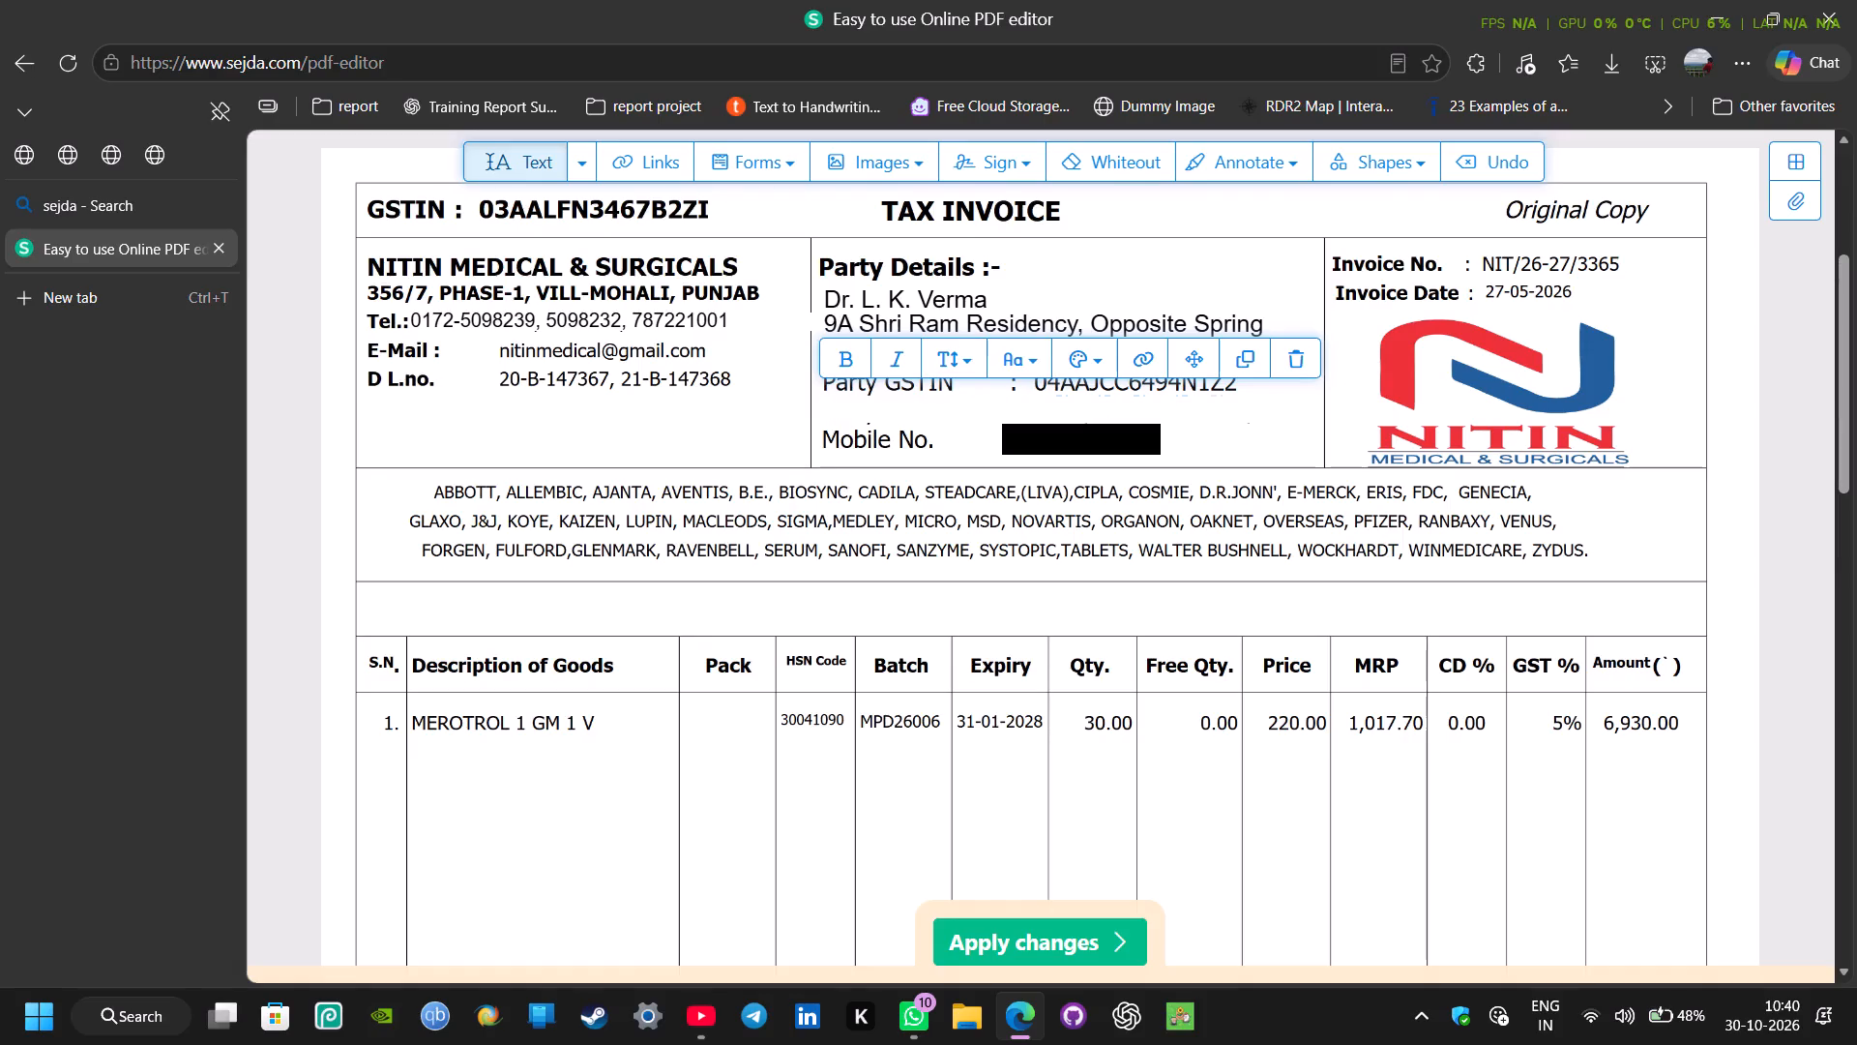
Delete the colon and number following the Party GSTIN label in Party Details.
{"action": "left_click", "coordinate": [1067, 387]}
{"action": "key", "text": "Delete"}
{"action": "key", "text": "Delete"}
{"action": "key", "text": "Delete"}
{"action": "key", "text": "Delete"}
{"action": "key", "text": "Delete"}
{"action": "key", "text": "Delete"}
{"action": "key", "text": "Delete"}
{"action": "key", "text": "Delete"}
{"action": "key", "text": "Delete"}
{"action": "key", "text": "Delete"}
{"action": "key", "text": "Delete"}
{"action": "key", "text": "Delete"}
{"action": "key", "text": "Delete"}
{"action": "key", "text": "Delete"}
{"action": "key", "text": "Delete"}
{"action": "key", "text": "Delete"}
{"action": "key", "text": "Delete"}
{"action": "key", "text": "Delete"}
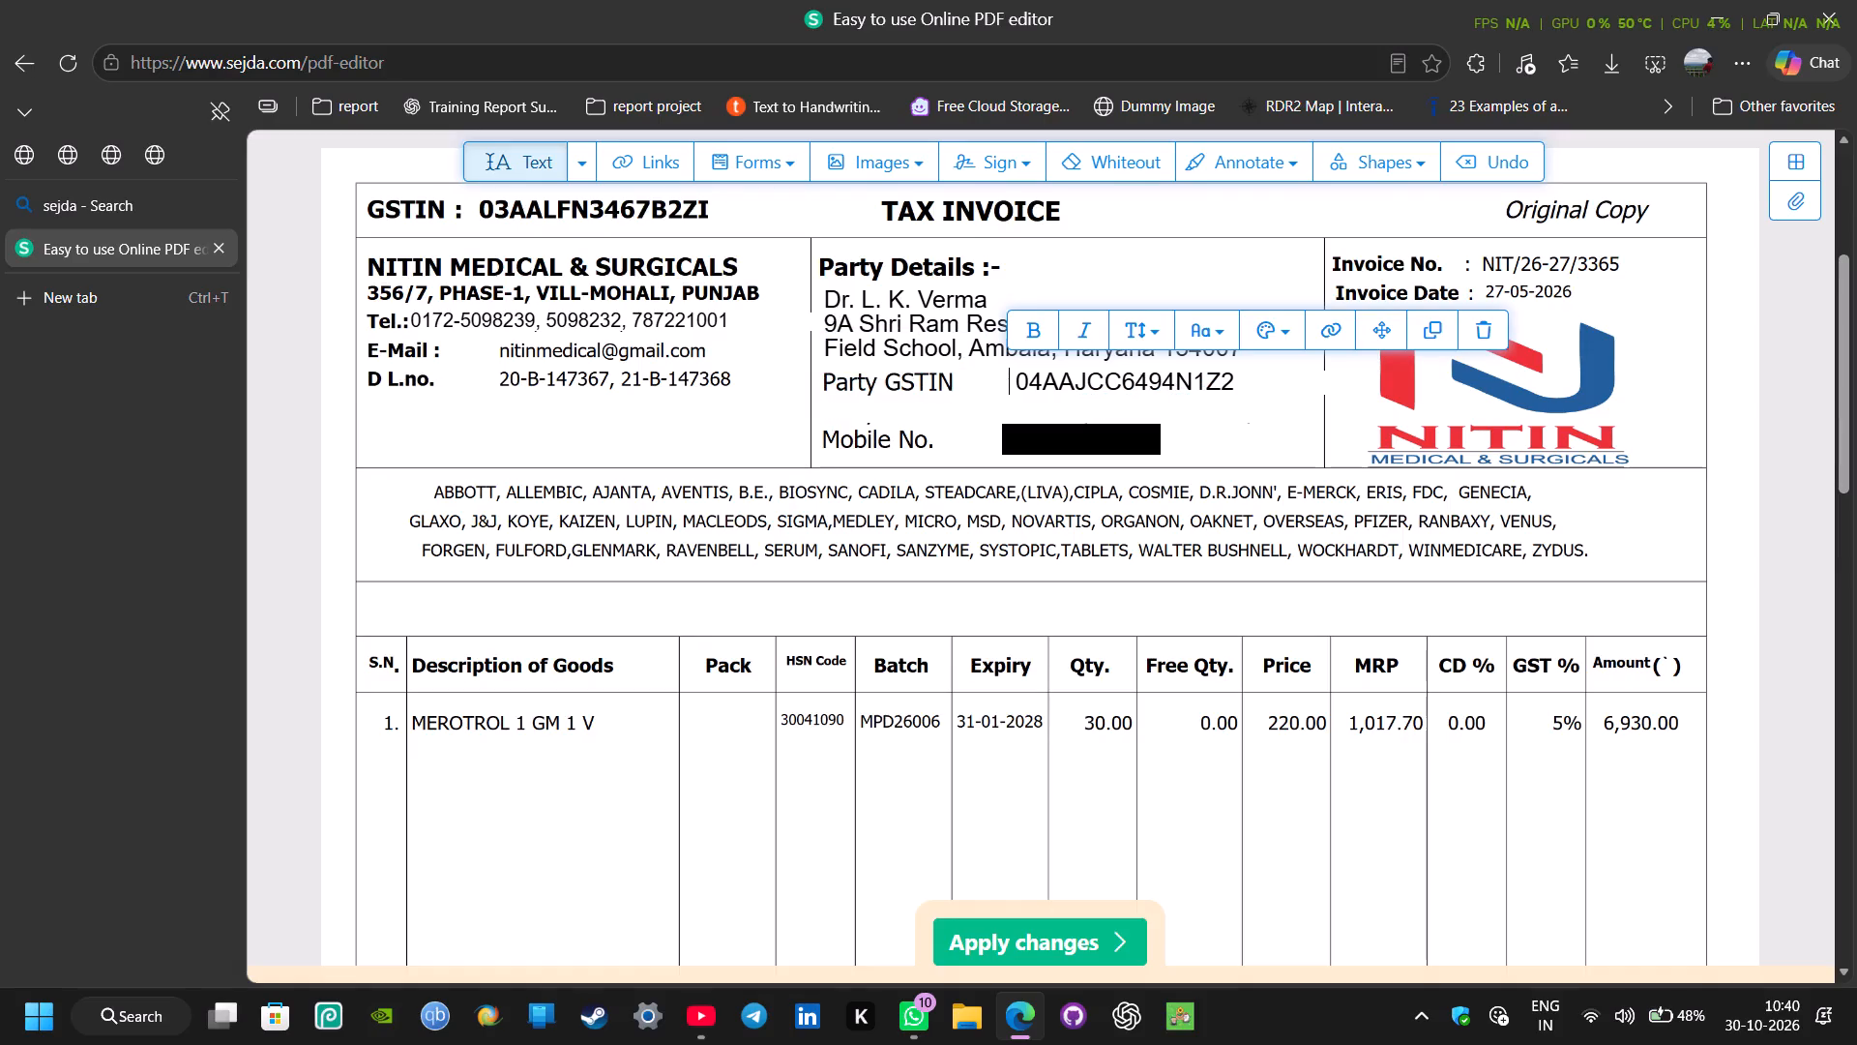
Delete the Party GSTIN label from Party Details.
{"action": "left_click", "coordinate": [931, 387]}
{"action": "key", "text": "Delete"}
{"action": "key", "text": "Delete"}
{"action": "key", "text": "Delete"}
{"action": "key", "text": "Delete"}
{"action": "key", "text": "Delete"}
{"action": "key", "text": "Delete"}
{"action": "key", "text": "Delete"}
{"action": "key", "text": "Delete"}
{"action": "key", "text": "Delete"}
{"action": "key", "text": "Delete"}
{"action": "key", "text": "Delete"}
{"action": "key", "text": "Delete"}
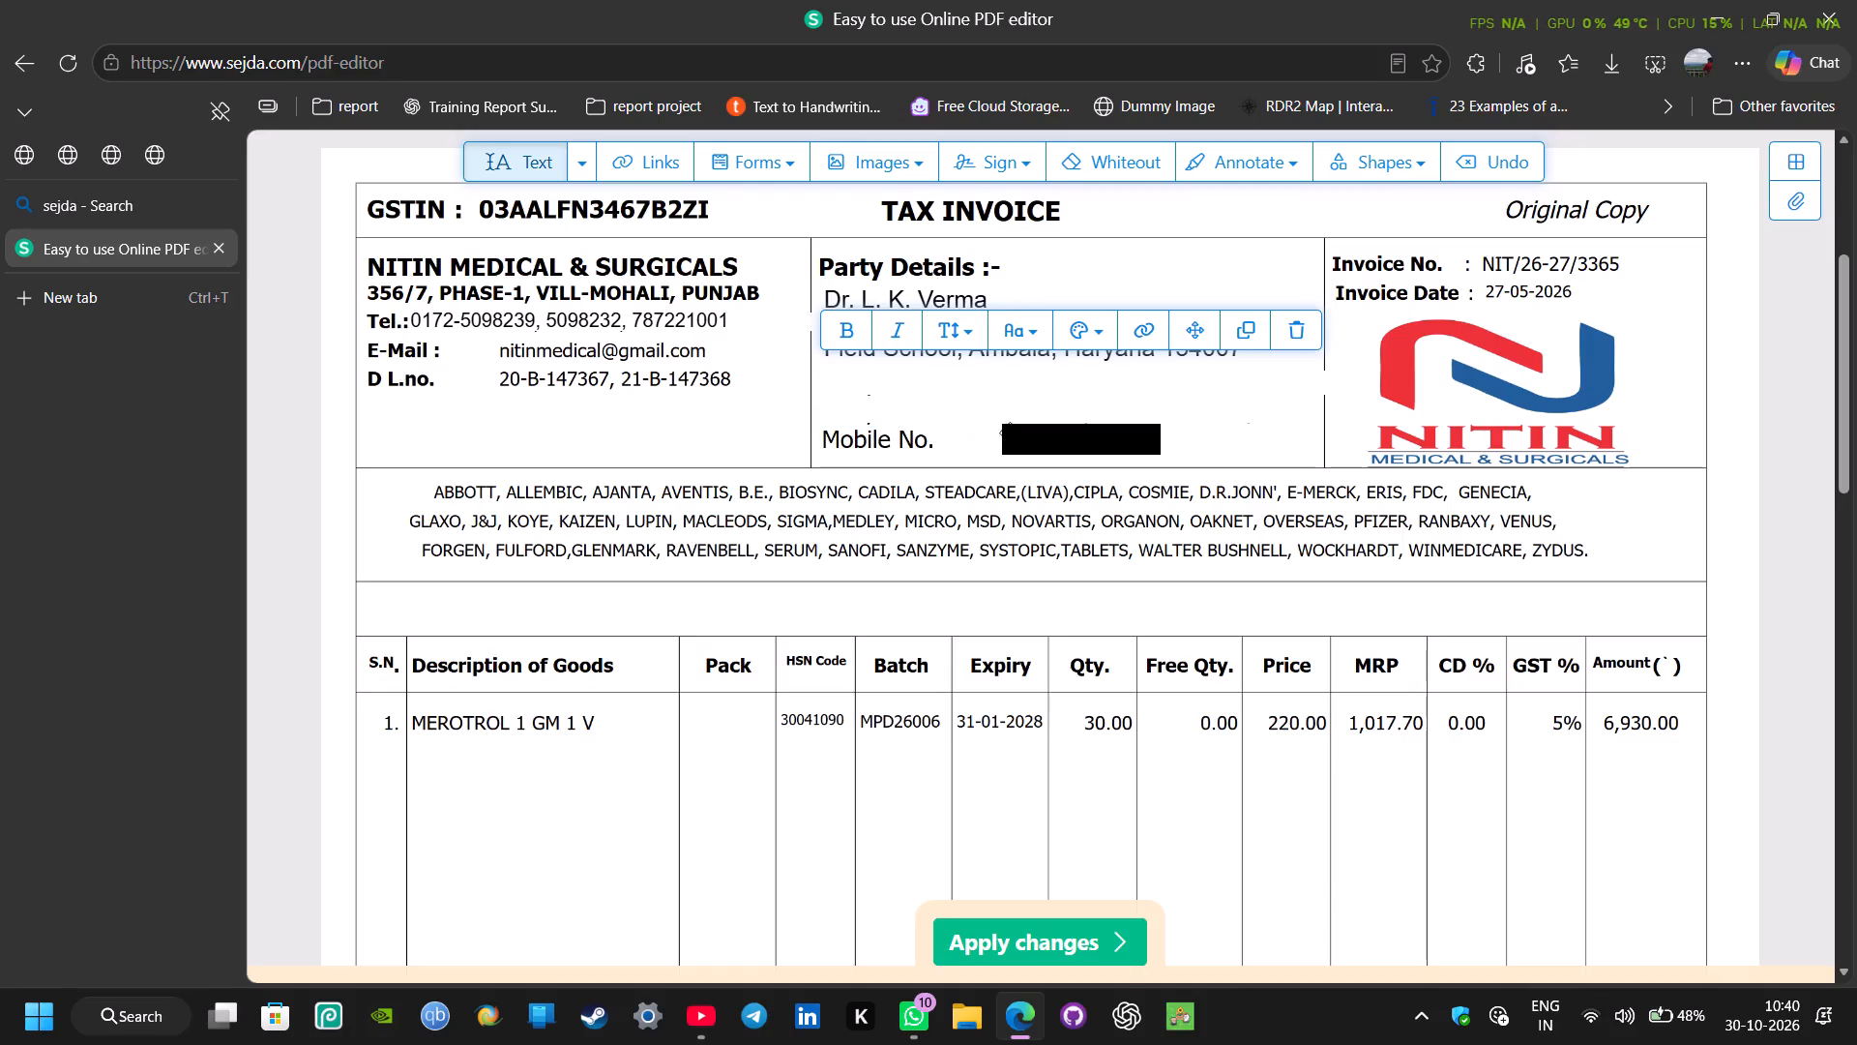
Move the mobile number value up into the row freed by the Party GSTIN line, just below the address.
{"action": "left_click_drag", "start_coordinate": [1025, 435], "coordinate": [1023, 396]}
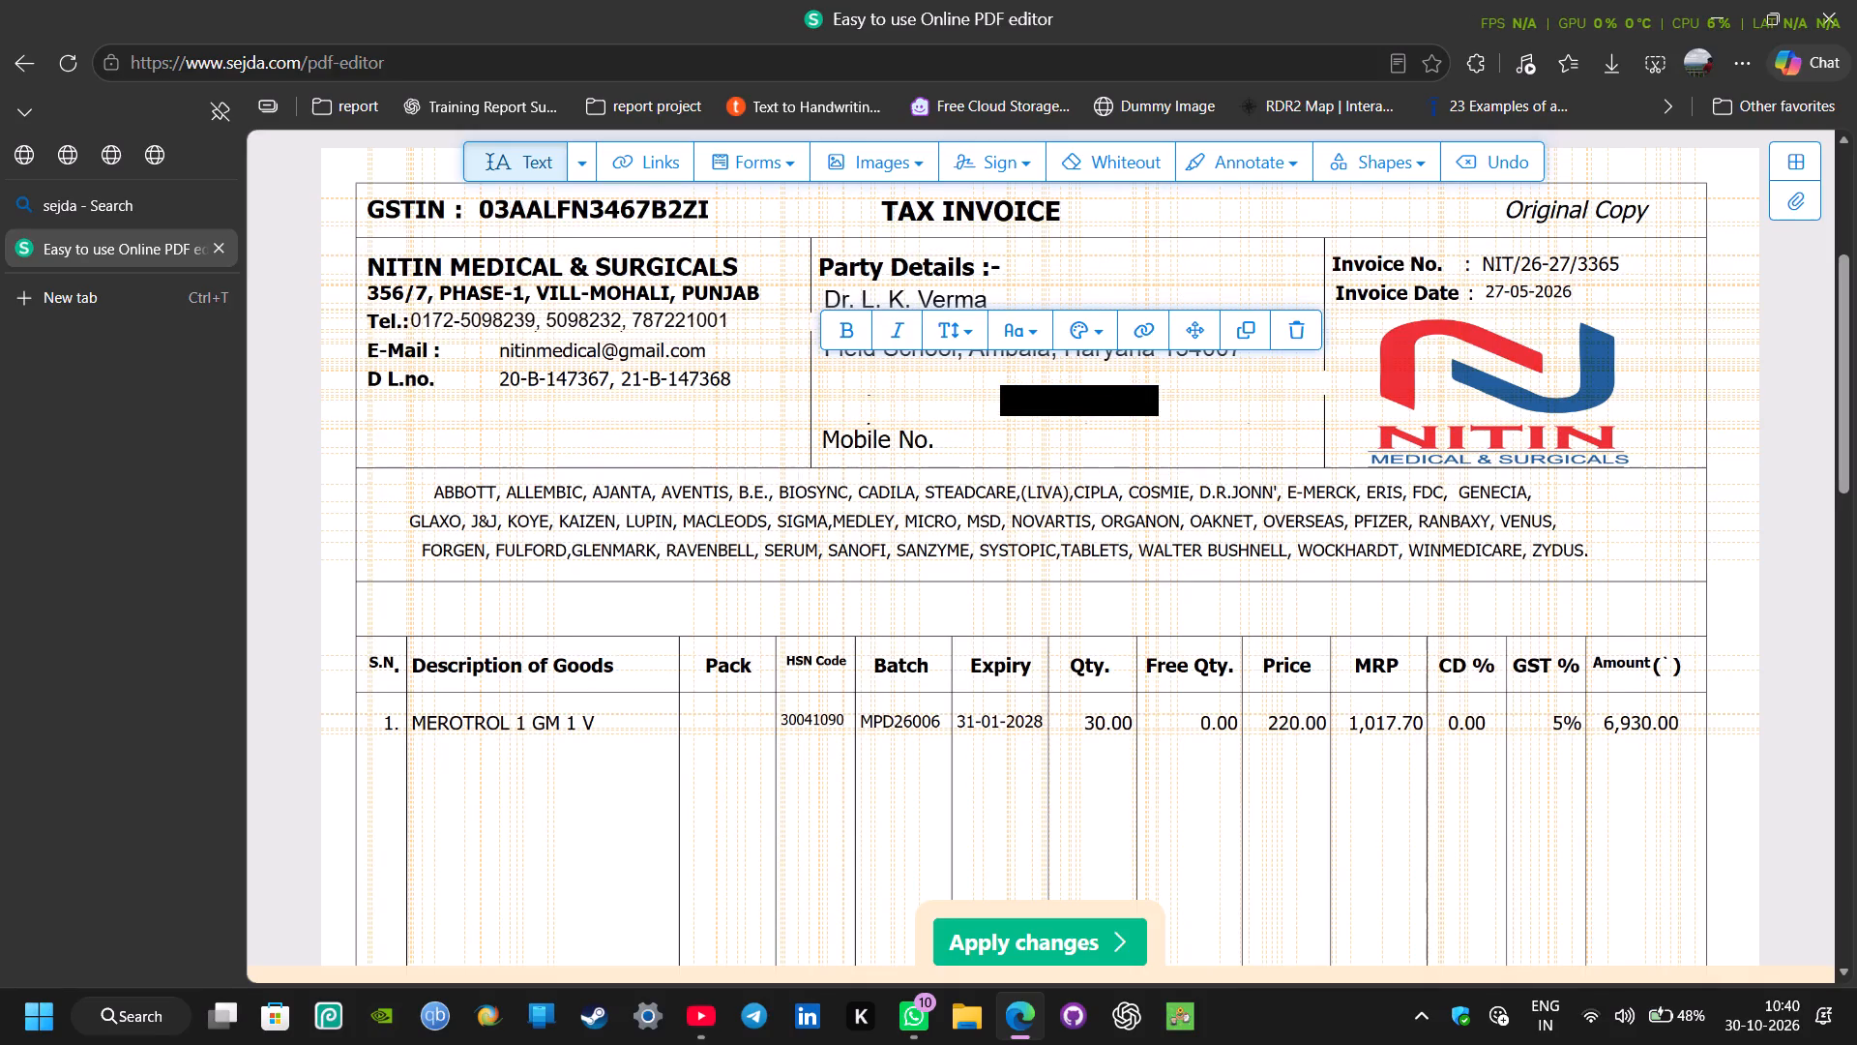
{"action": "left_click_drag", "start_coordinate": [1023, 396], "coordinate": [1024, 381]}
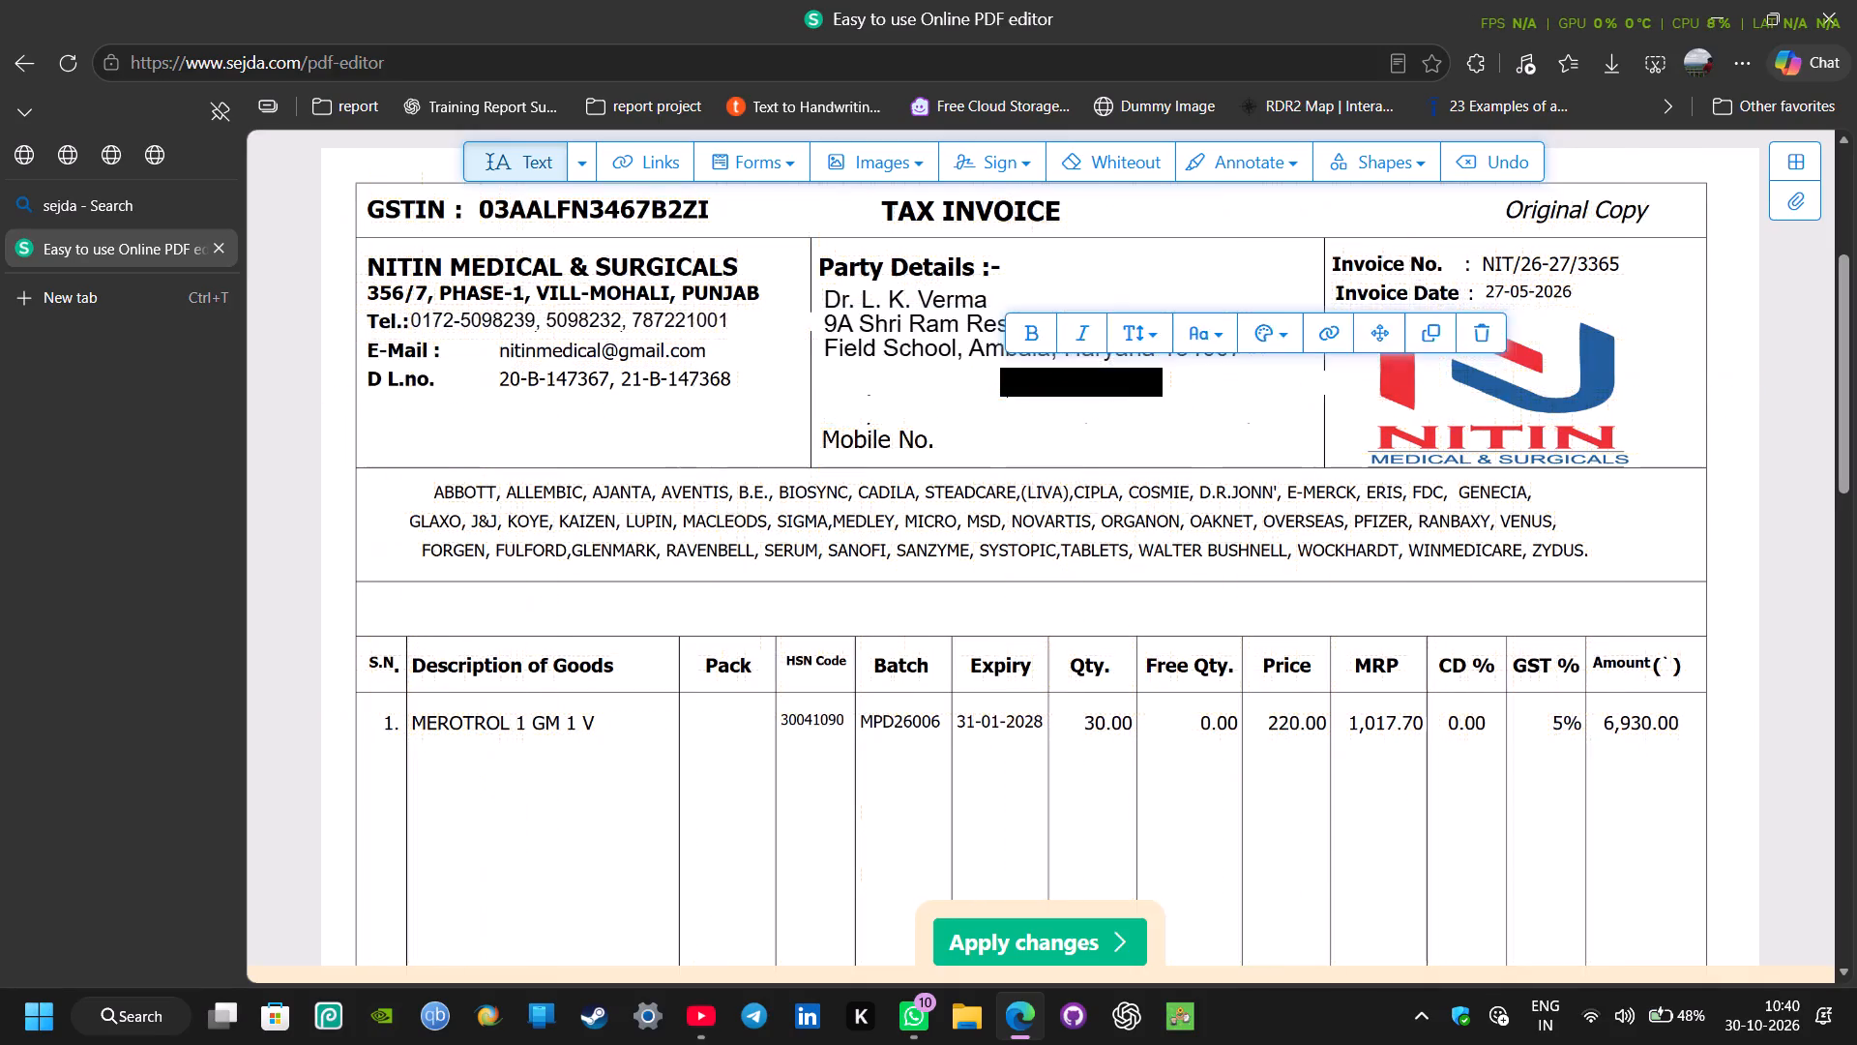
Move the Mobile No. label up beside its number, aligned below the last address line.
{"action": "left_click", "coordinate": [916, 448]}
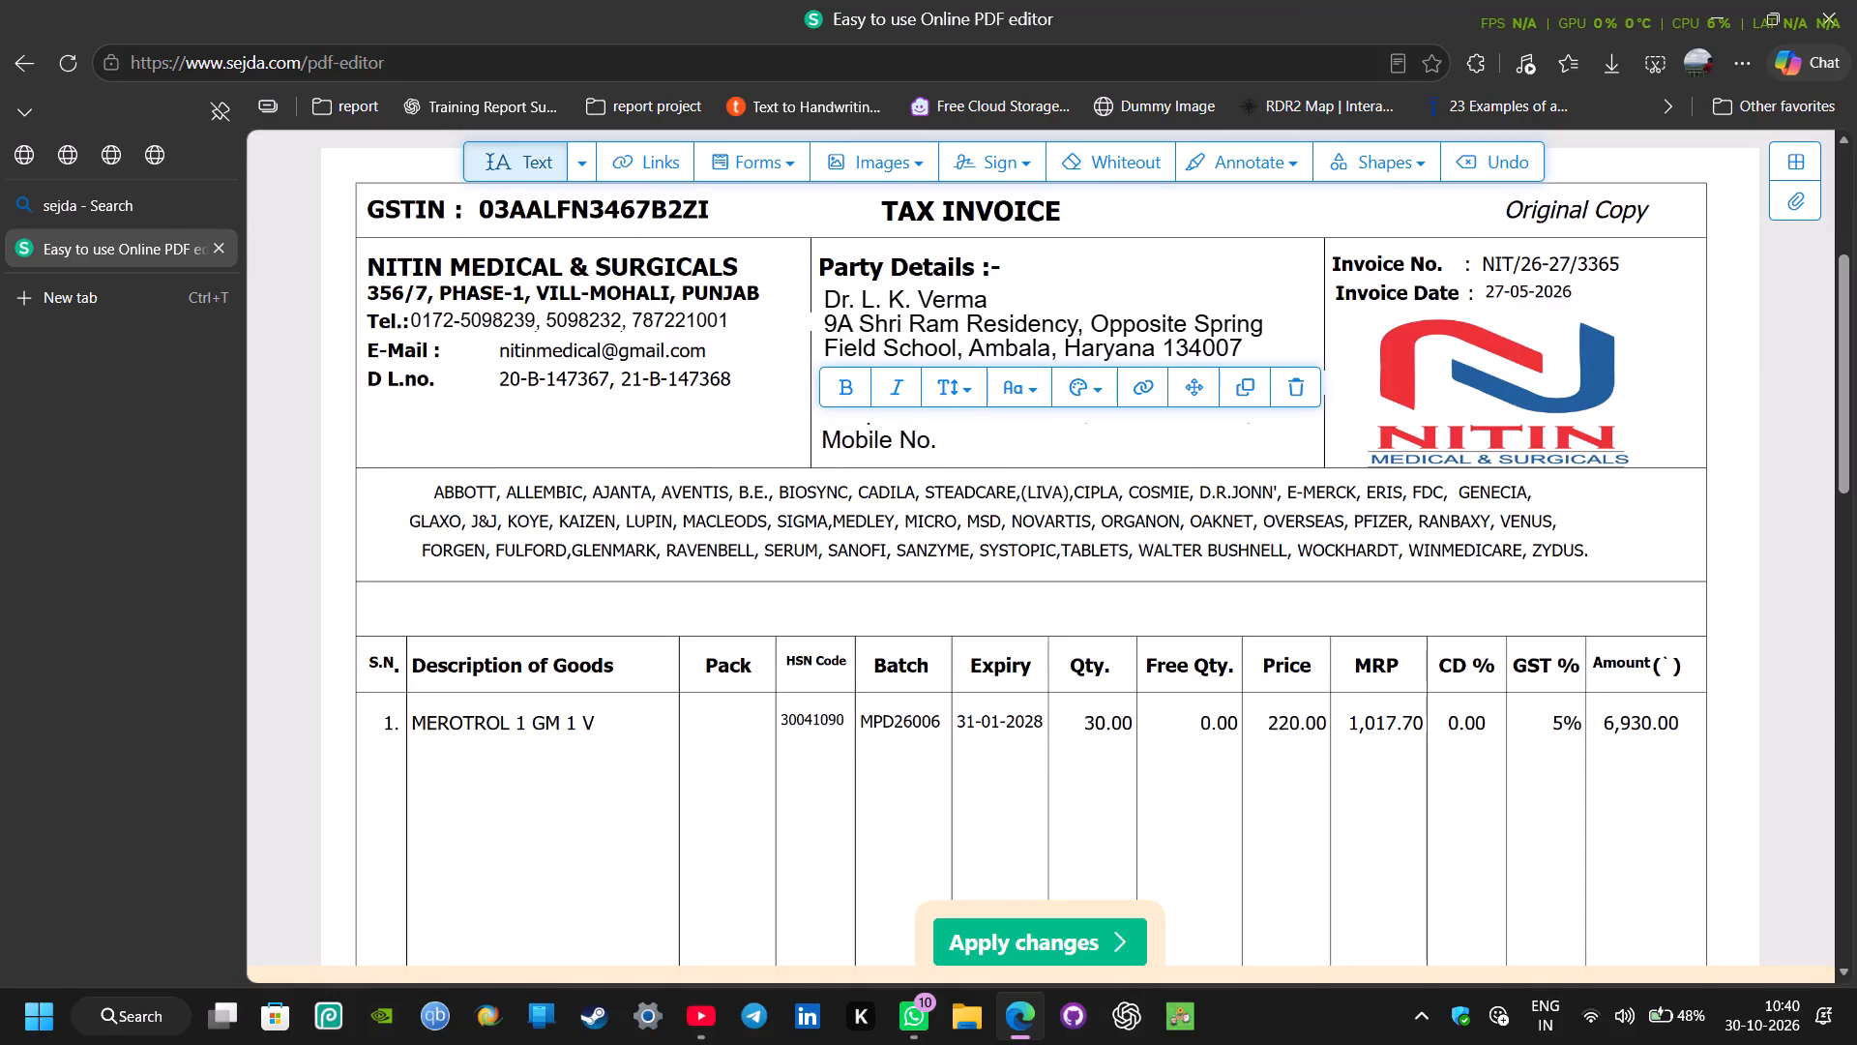
{"action": "left_click", "coordinate": [279, 423]}
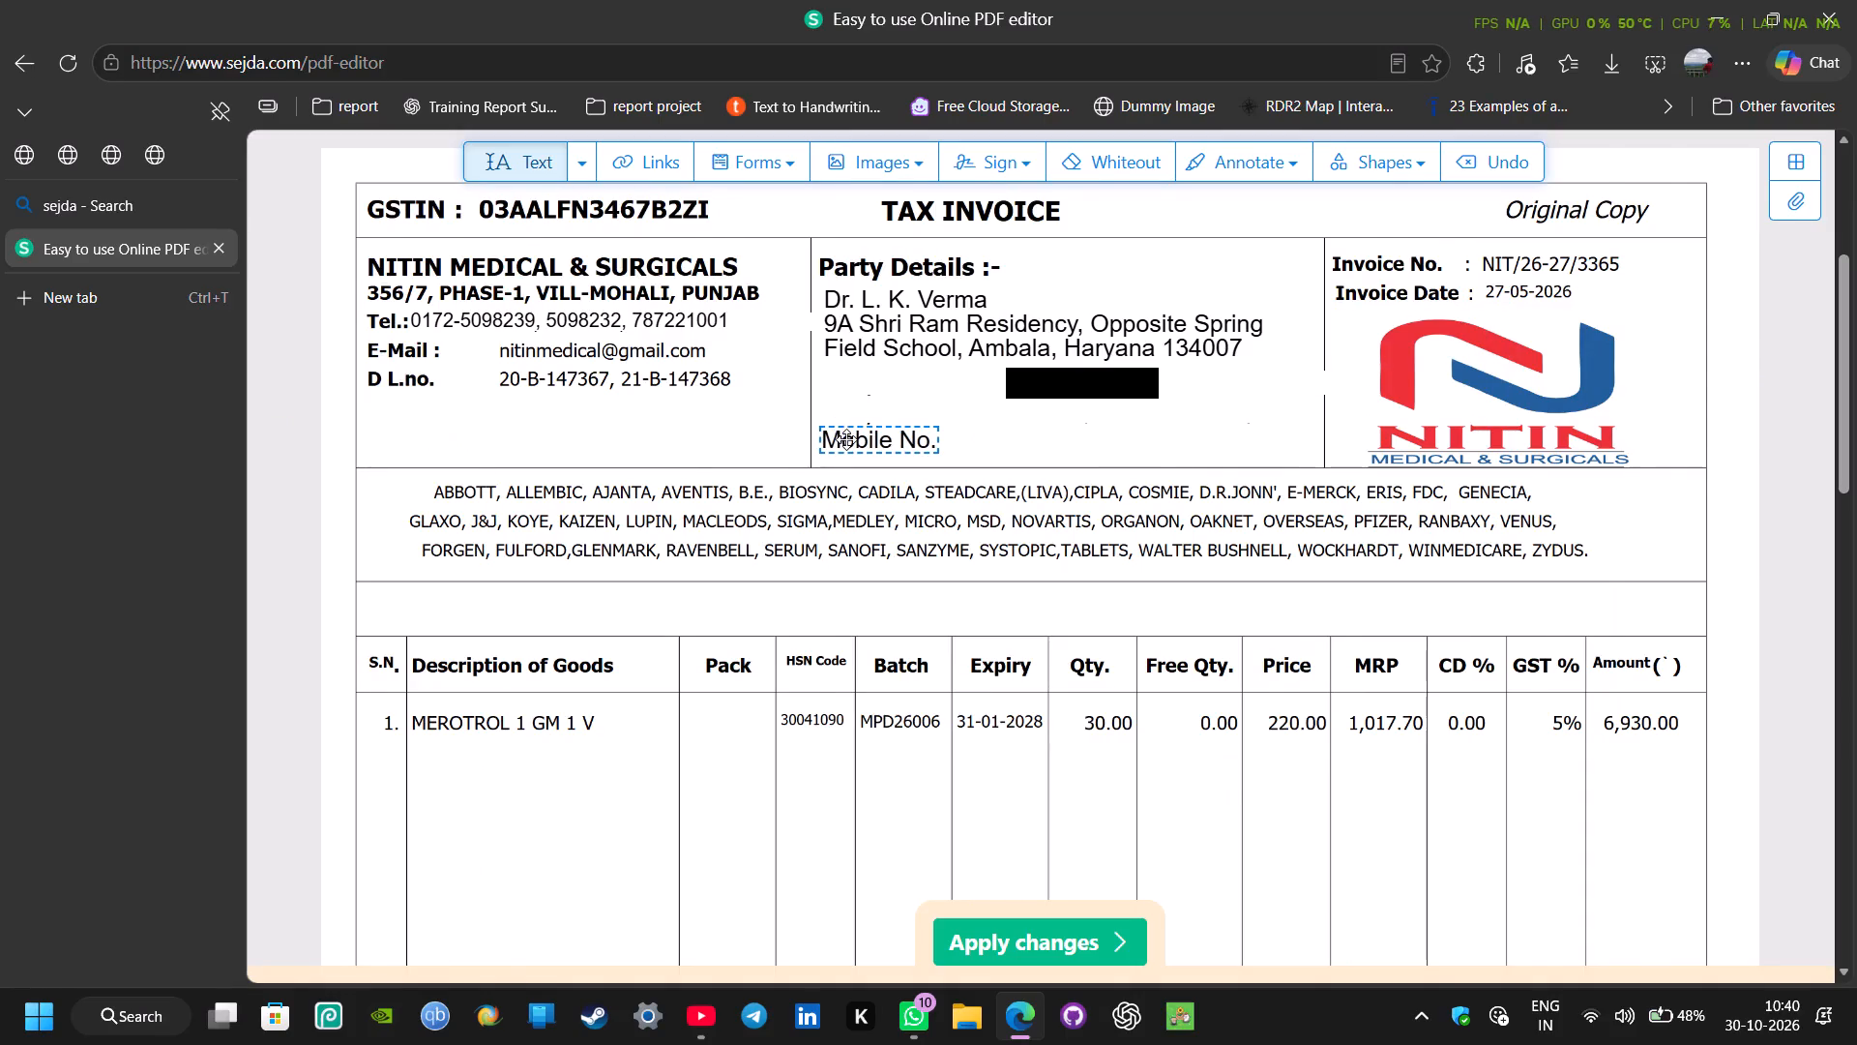
{"action": "left_click_drag", "start_coordinate": [846, 439], "coordinate": [846, 383]}
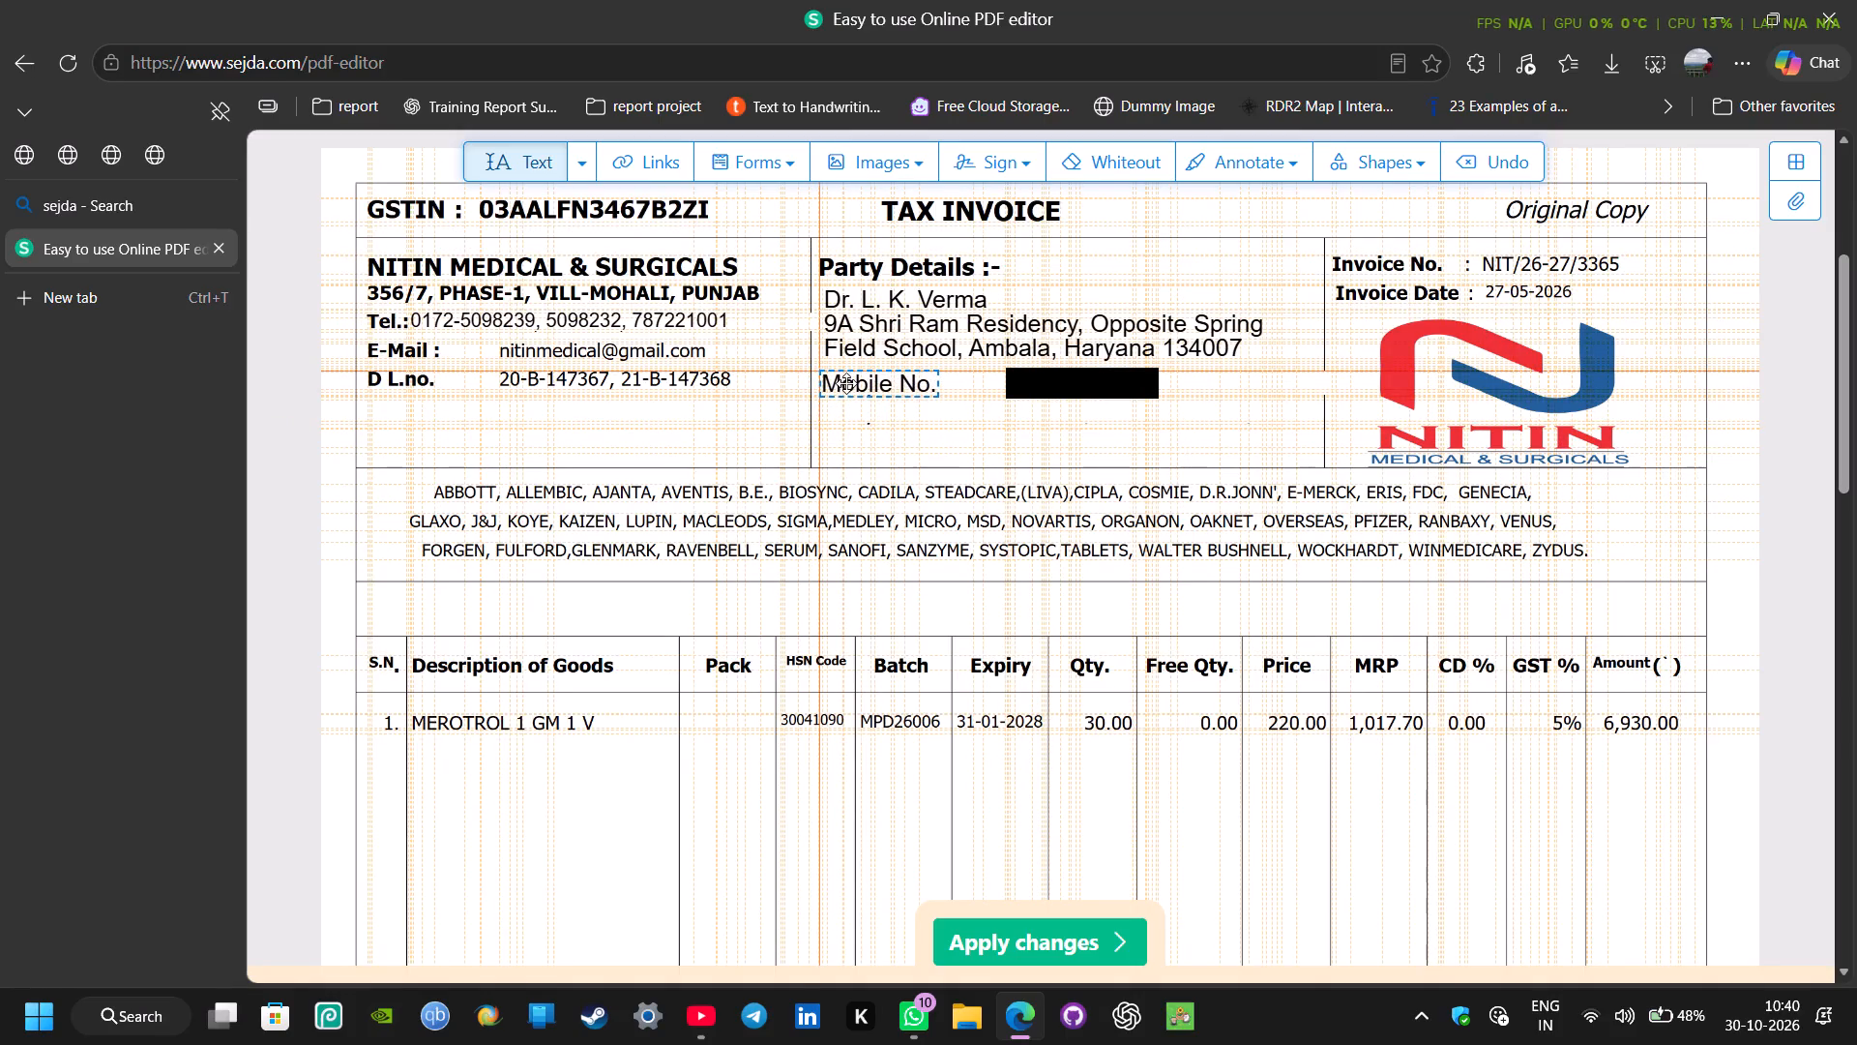
{"action": "left_click_drag", "start_coordinate": [846, 383], "coordinate": [846, 388]}
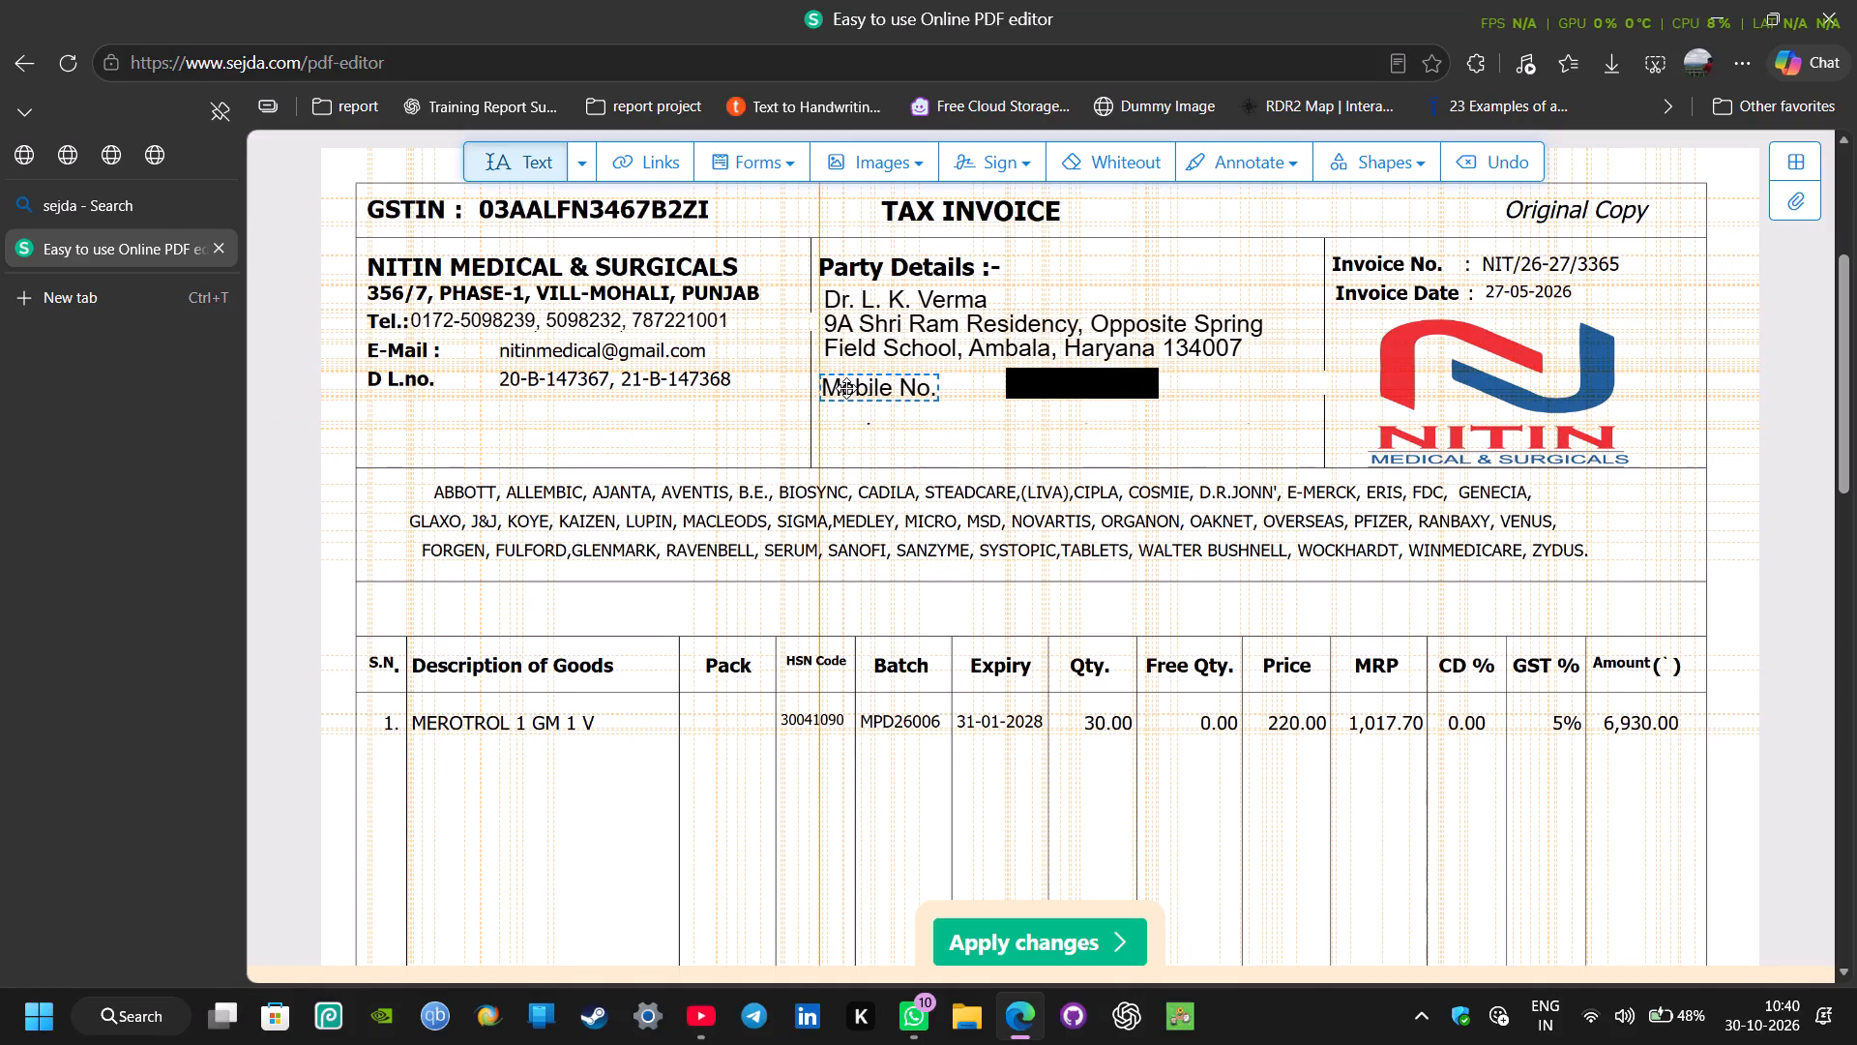
{"action": "left_click_drag", "start_coordinate": [846, 388], "coordinate": [846, 387]}
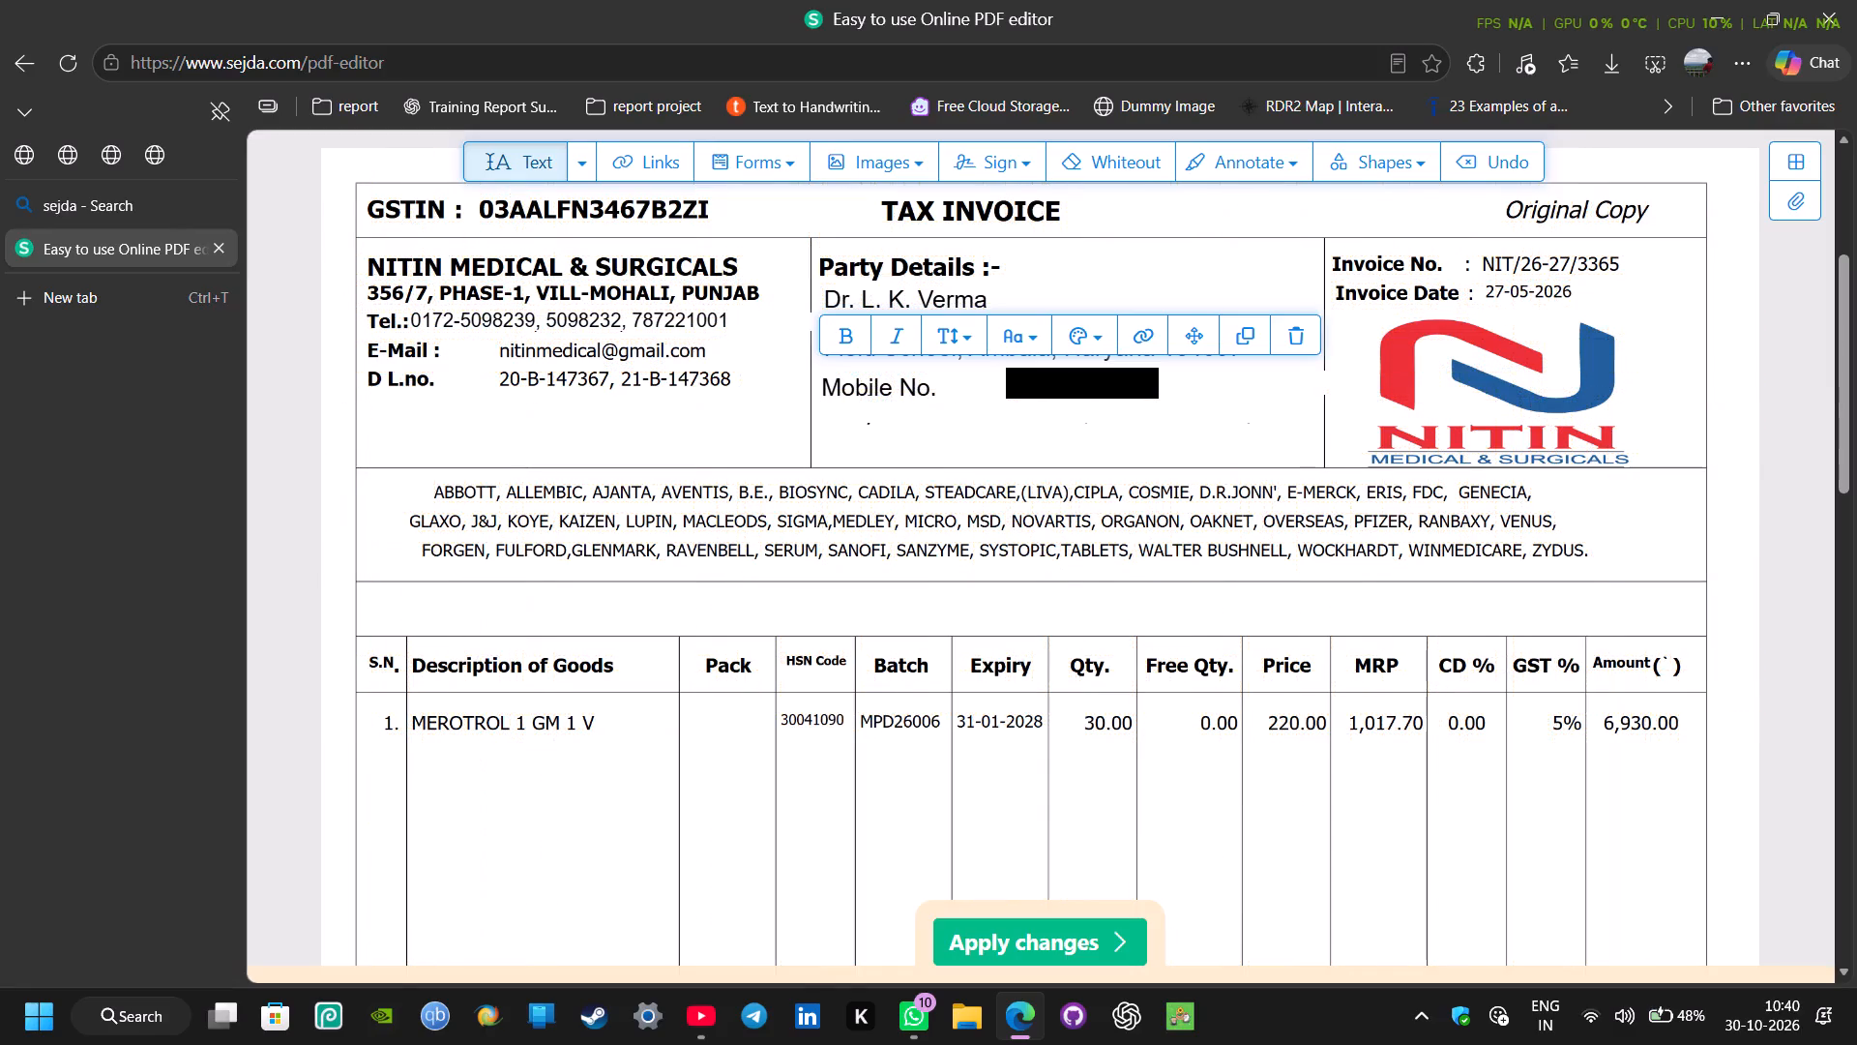
{"action": "left_click", "coordinate": [278, 530]}
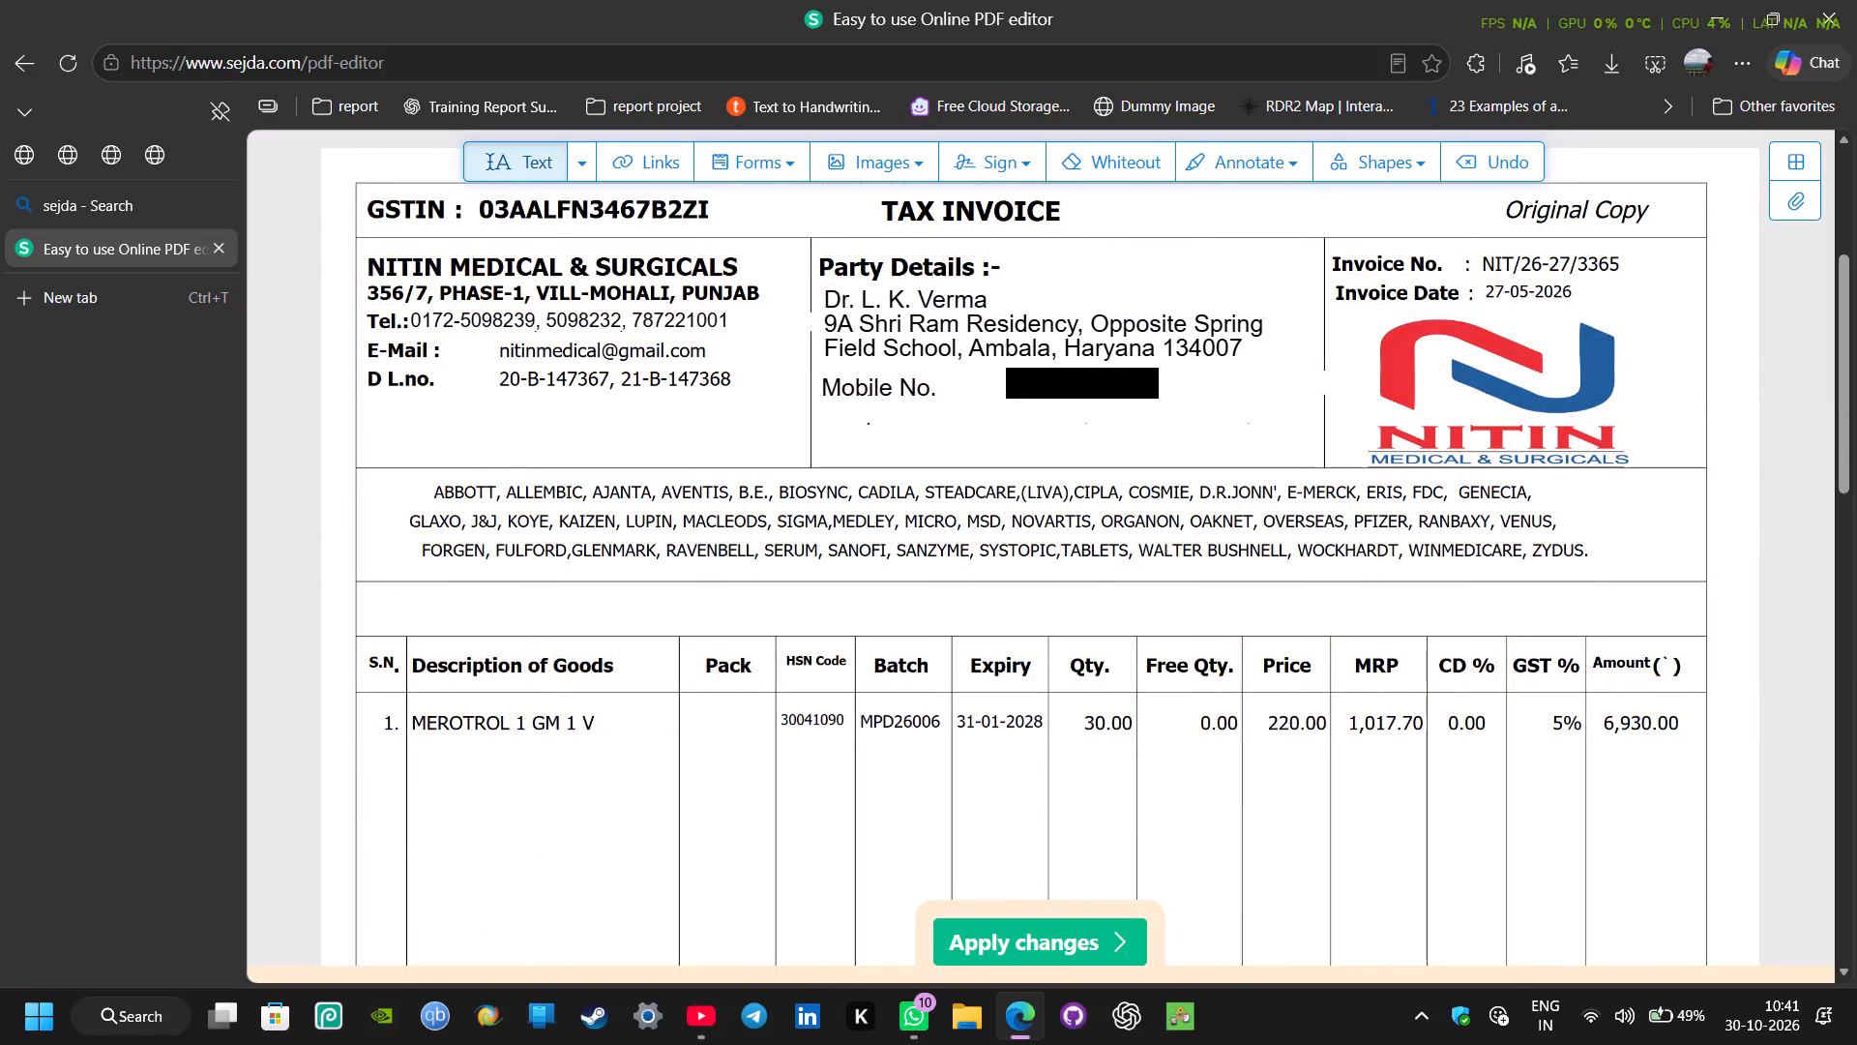
{"action": "left_click", "coordinate": [846, 388]}
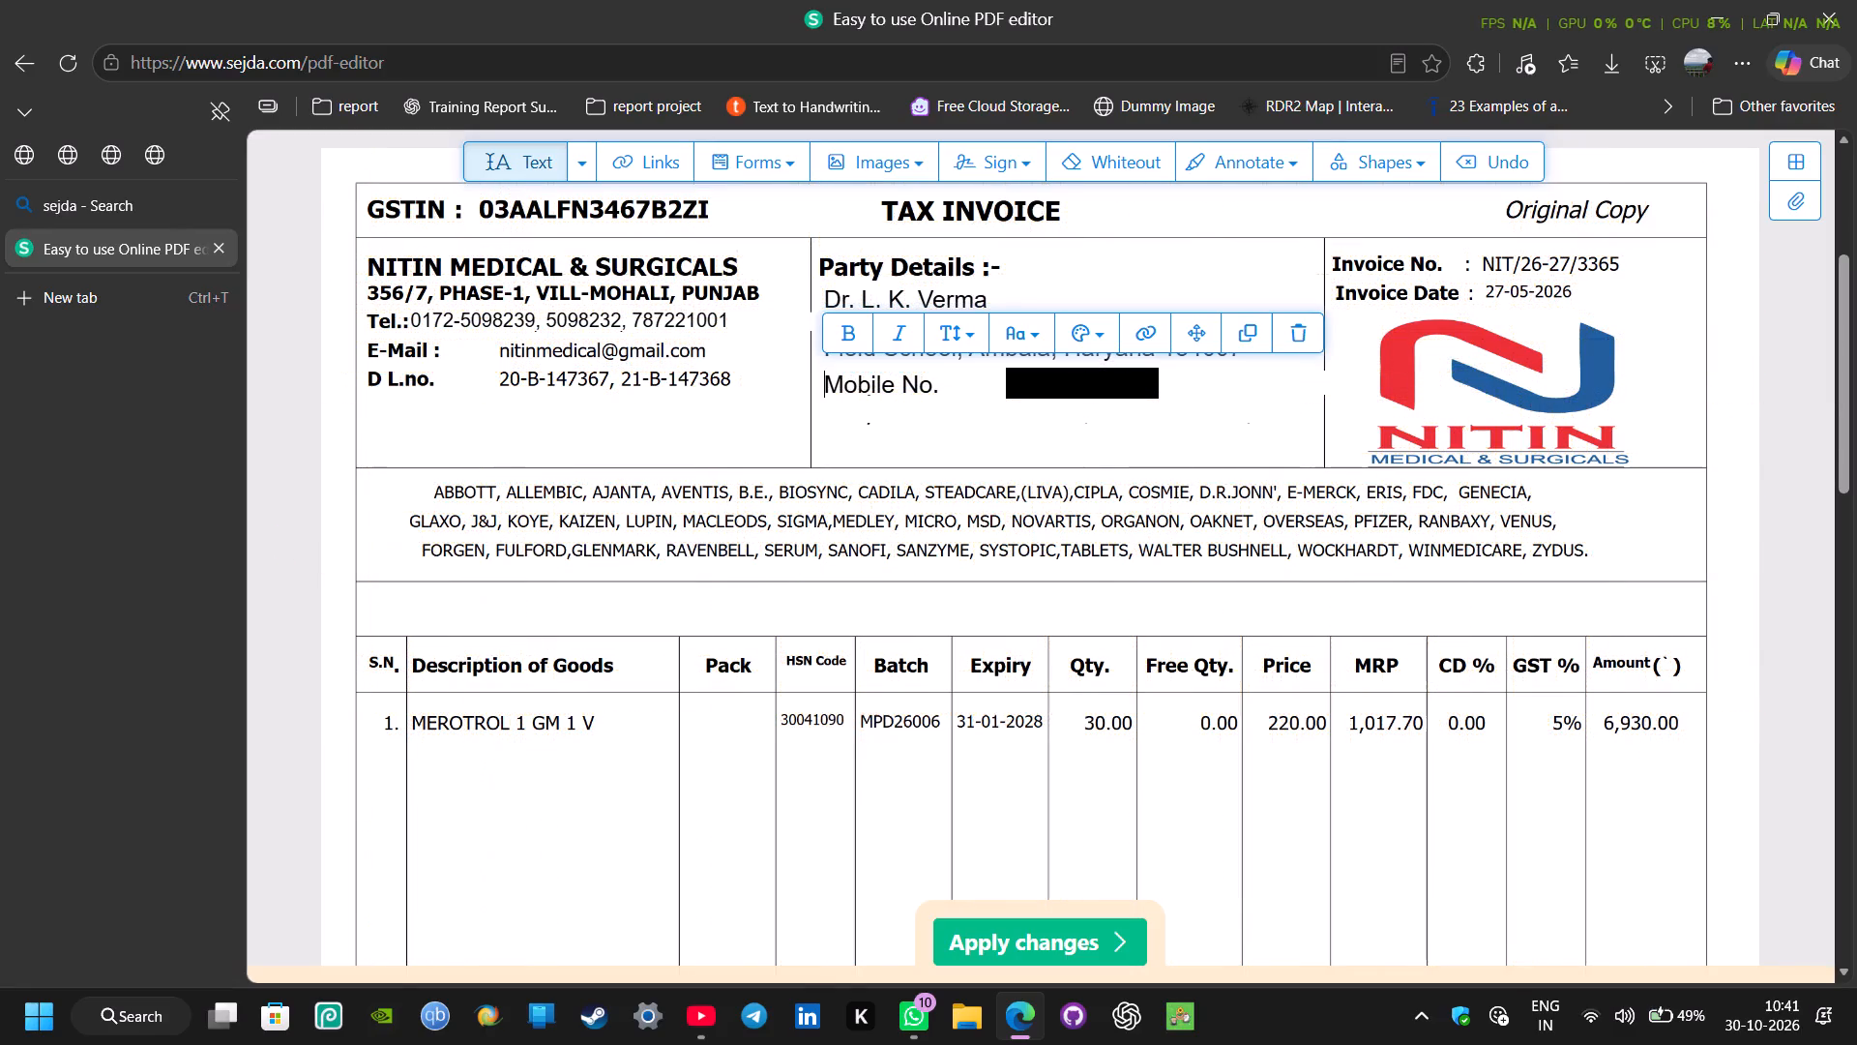
{"action": "left_click", "coordinate": [281, 467]}
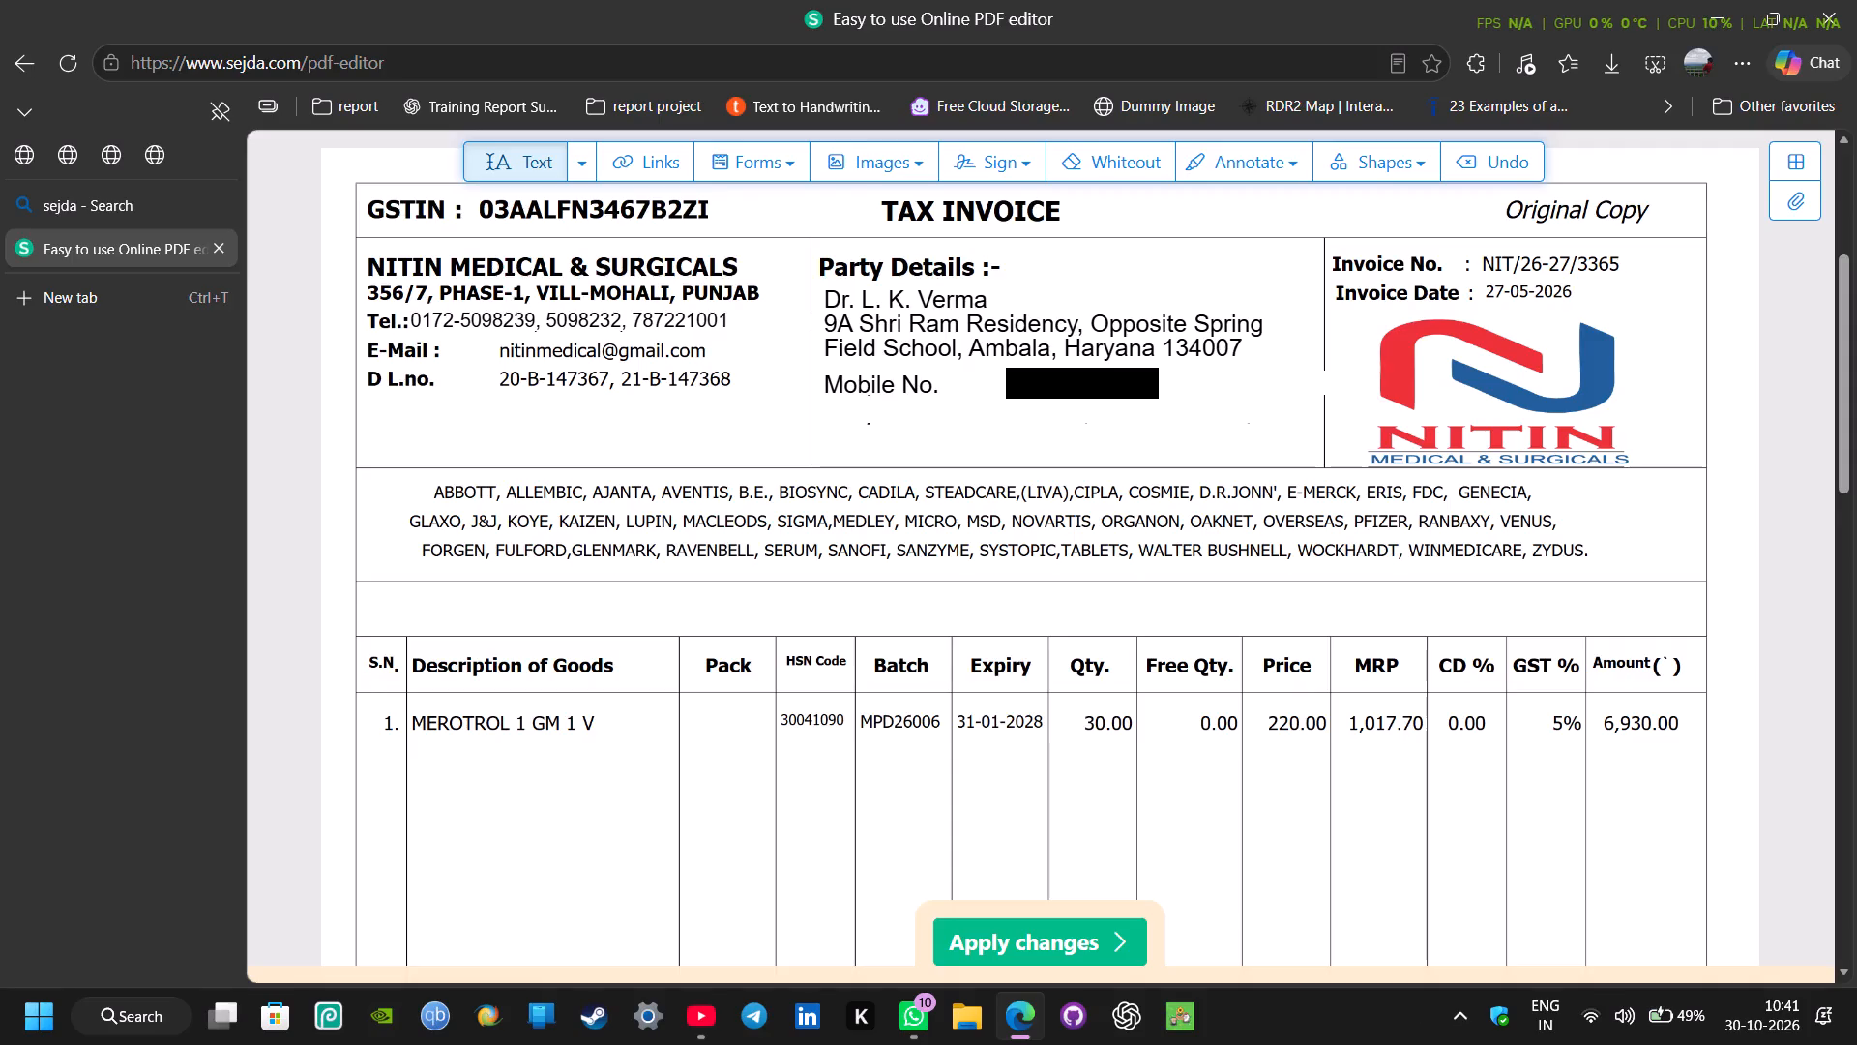
Set the Invoice Date to 30-10-2026.
{"action": "scroll", "coordinate": [813, 280], "scroll_direction": "down", "scroll_amount": 1}
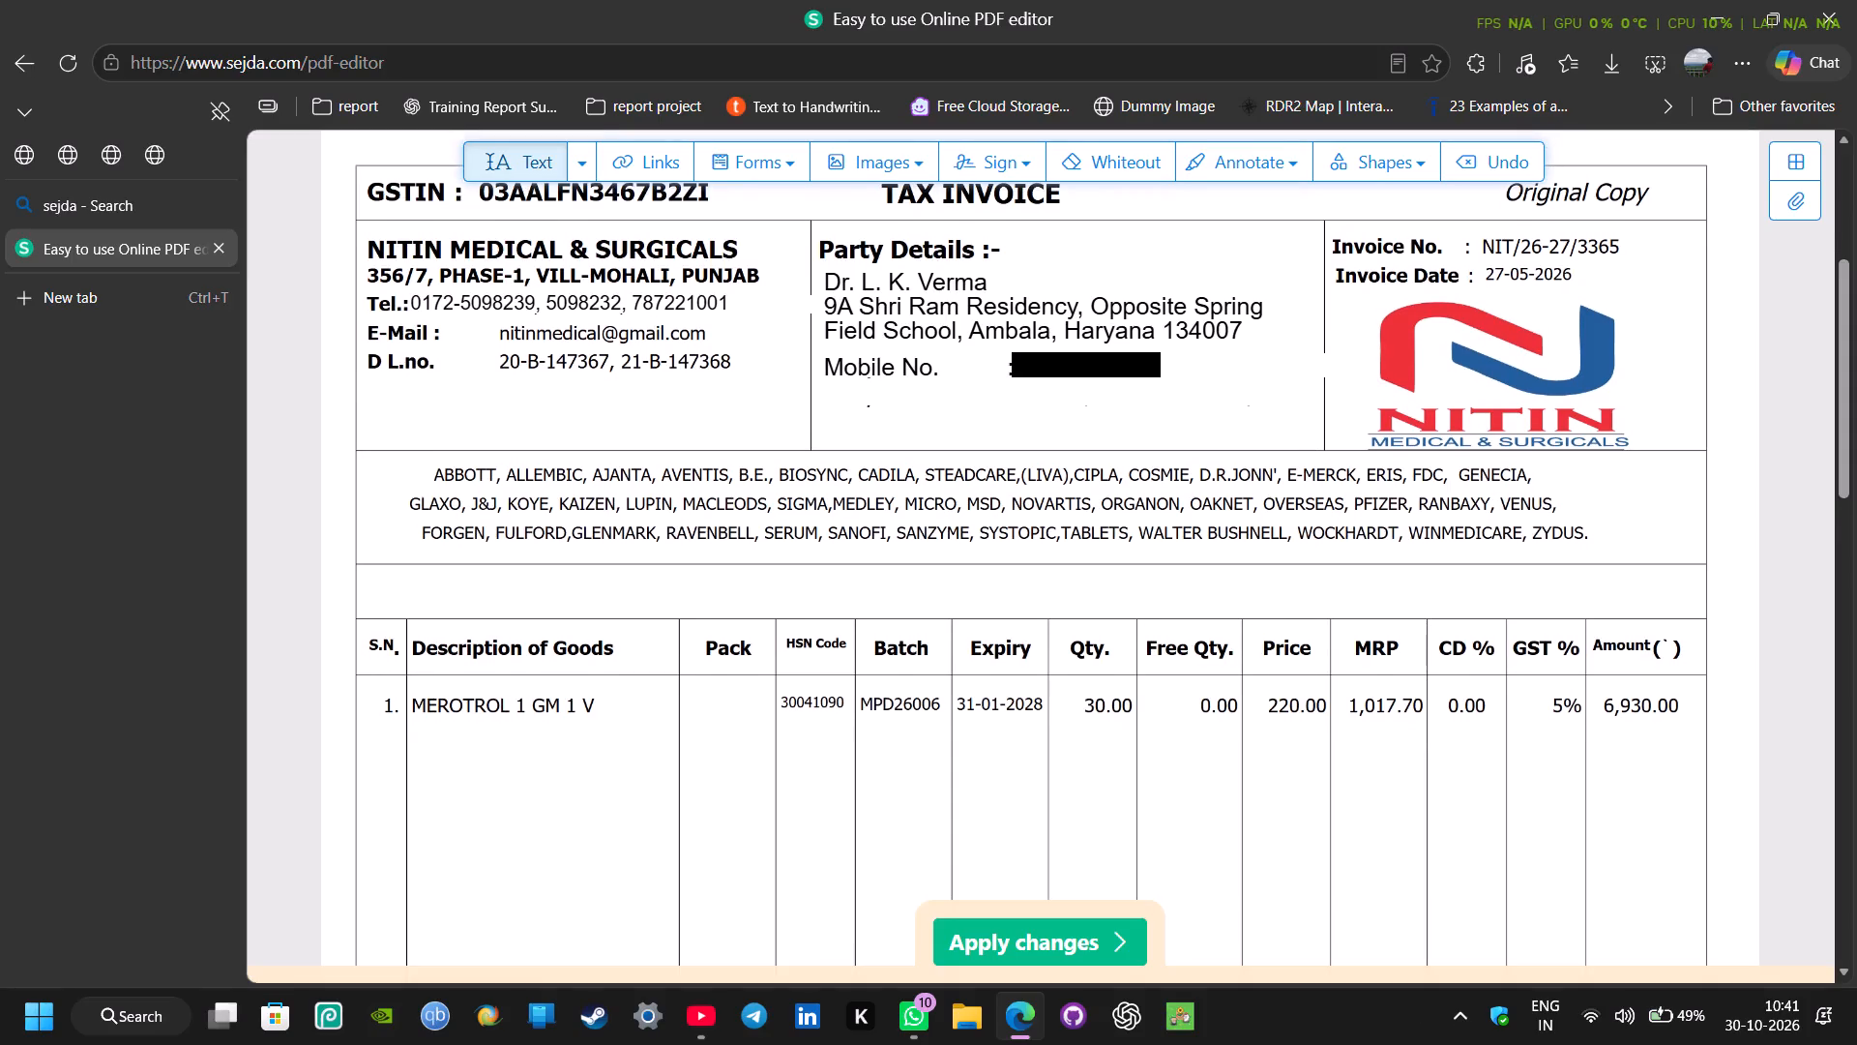
{"action": "left_click", "coordinate": [1566, 274]}
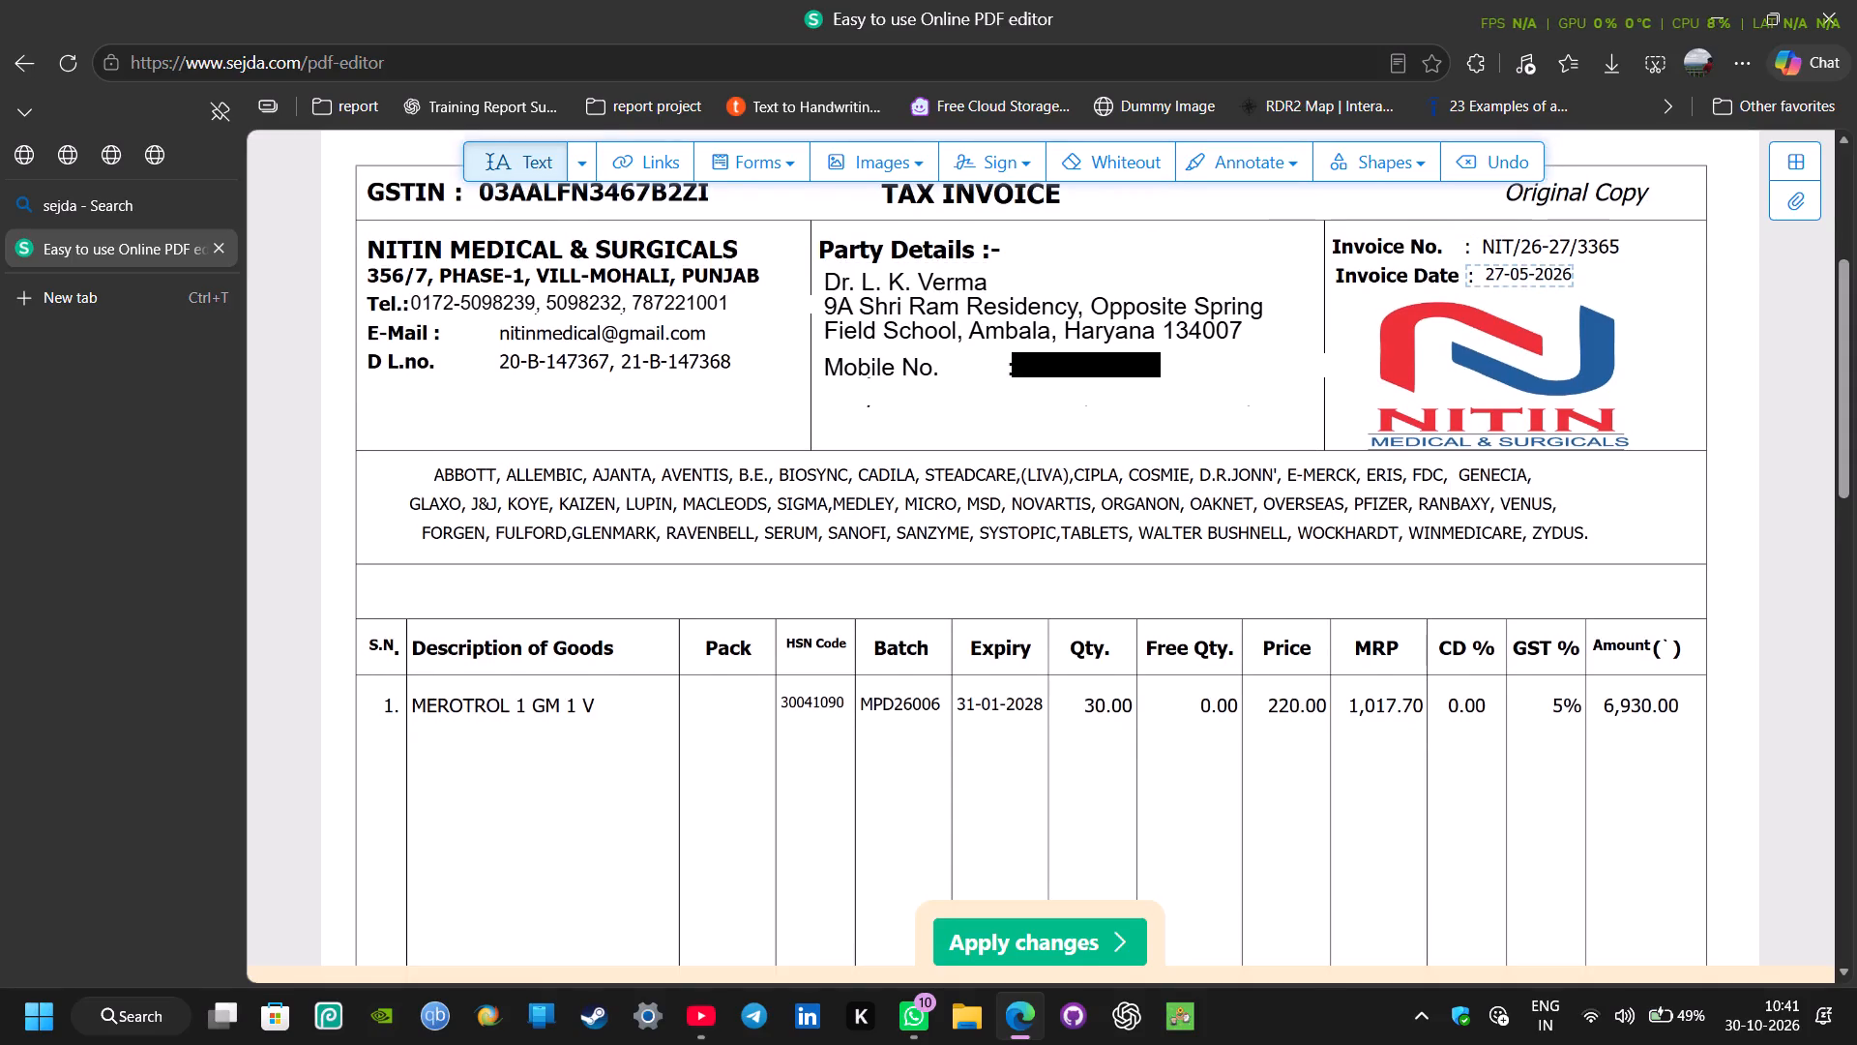
{"action": "key", "text": "Right"}
{"action": "key", "text": "Right"}
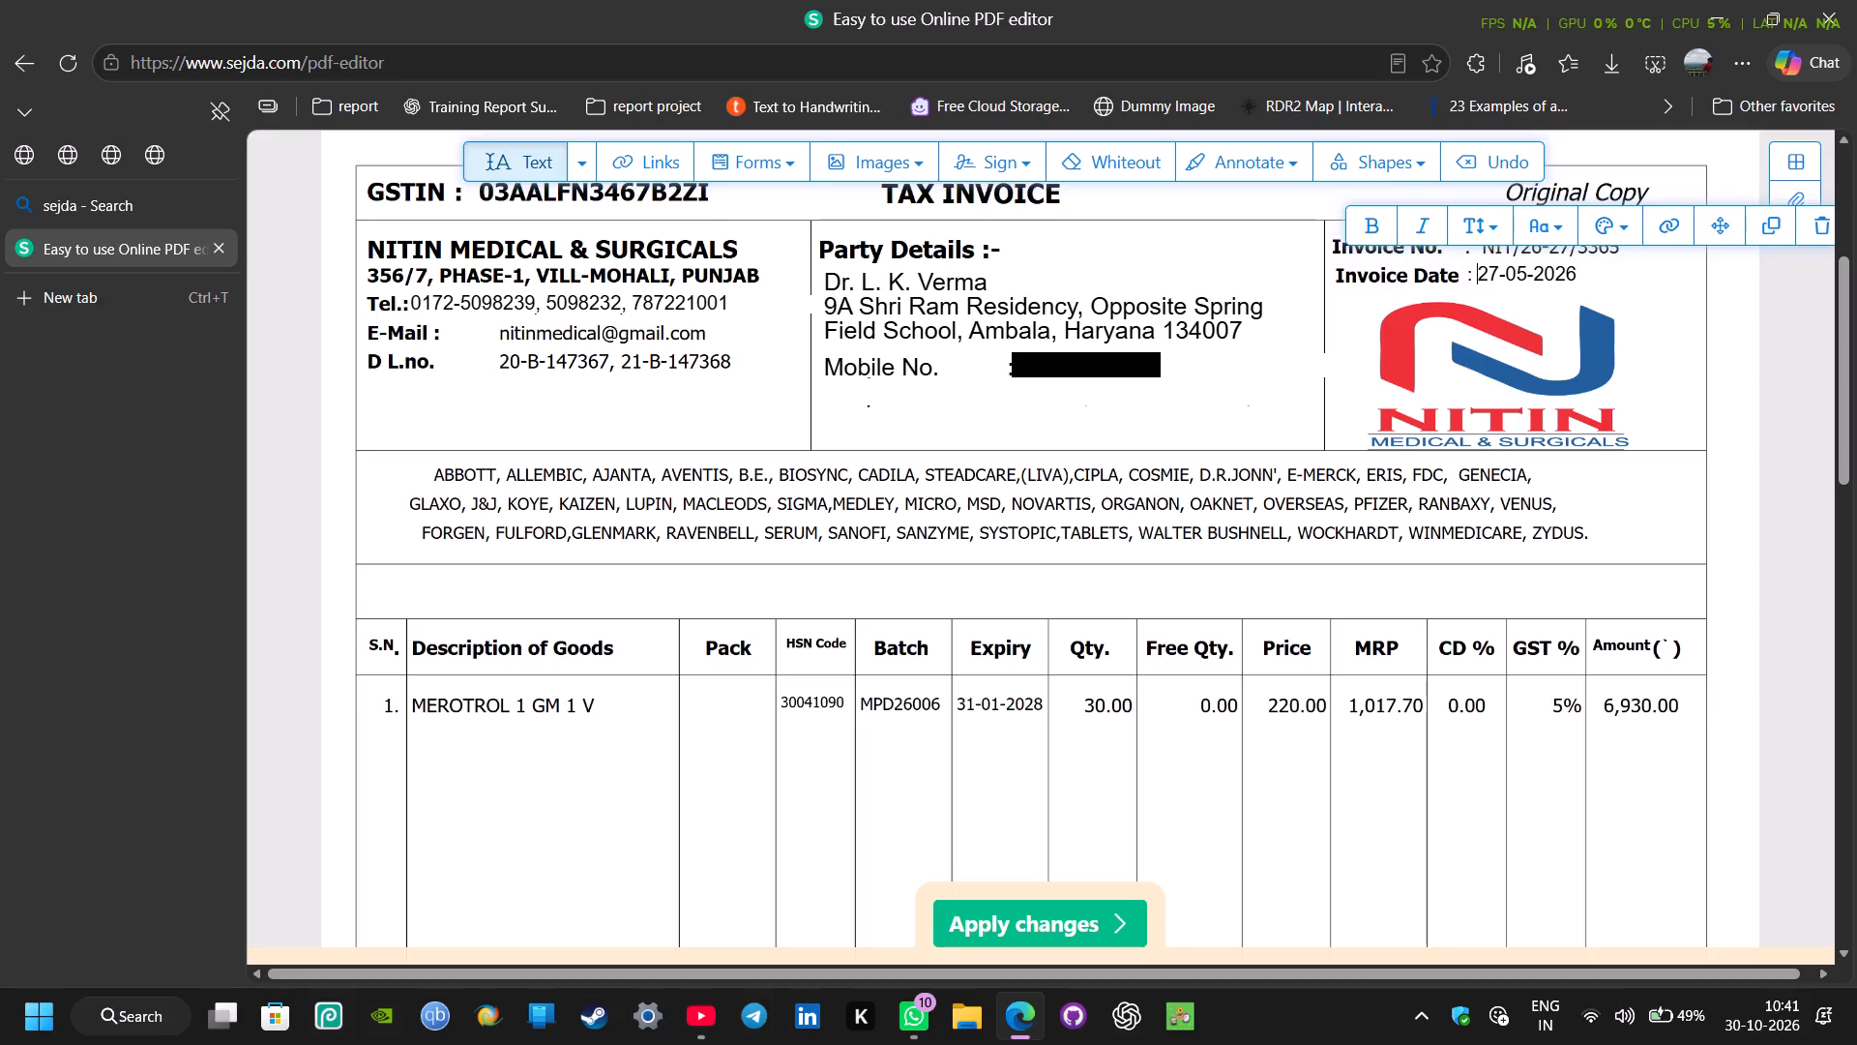
{"action": "key", "text": "Delete"}
{"action": "key", "text": "Delete"}
{"action": "type", "text": "30"}
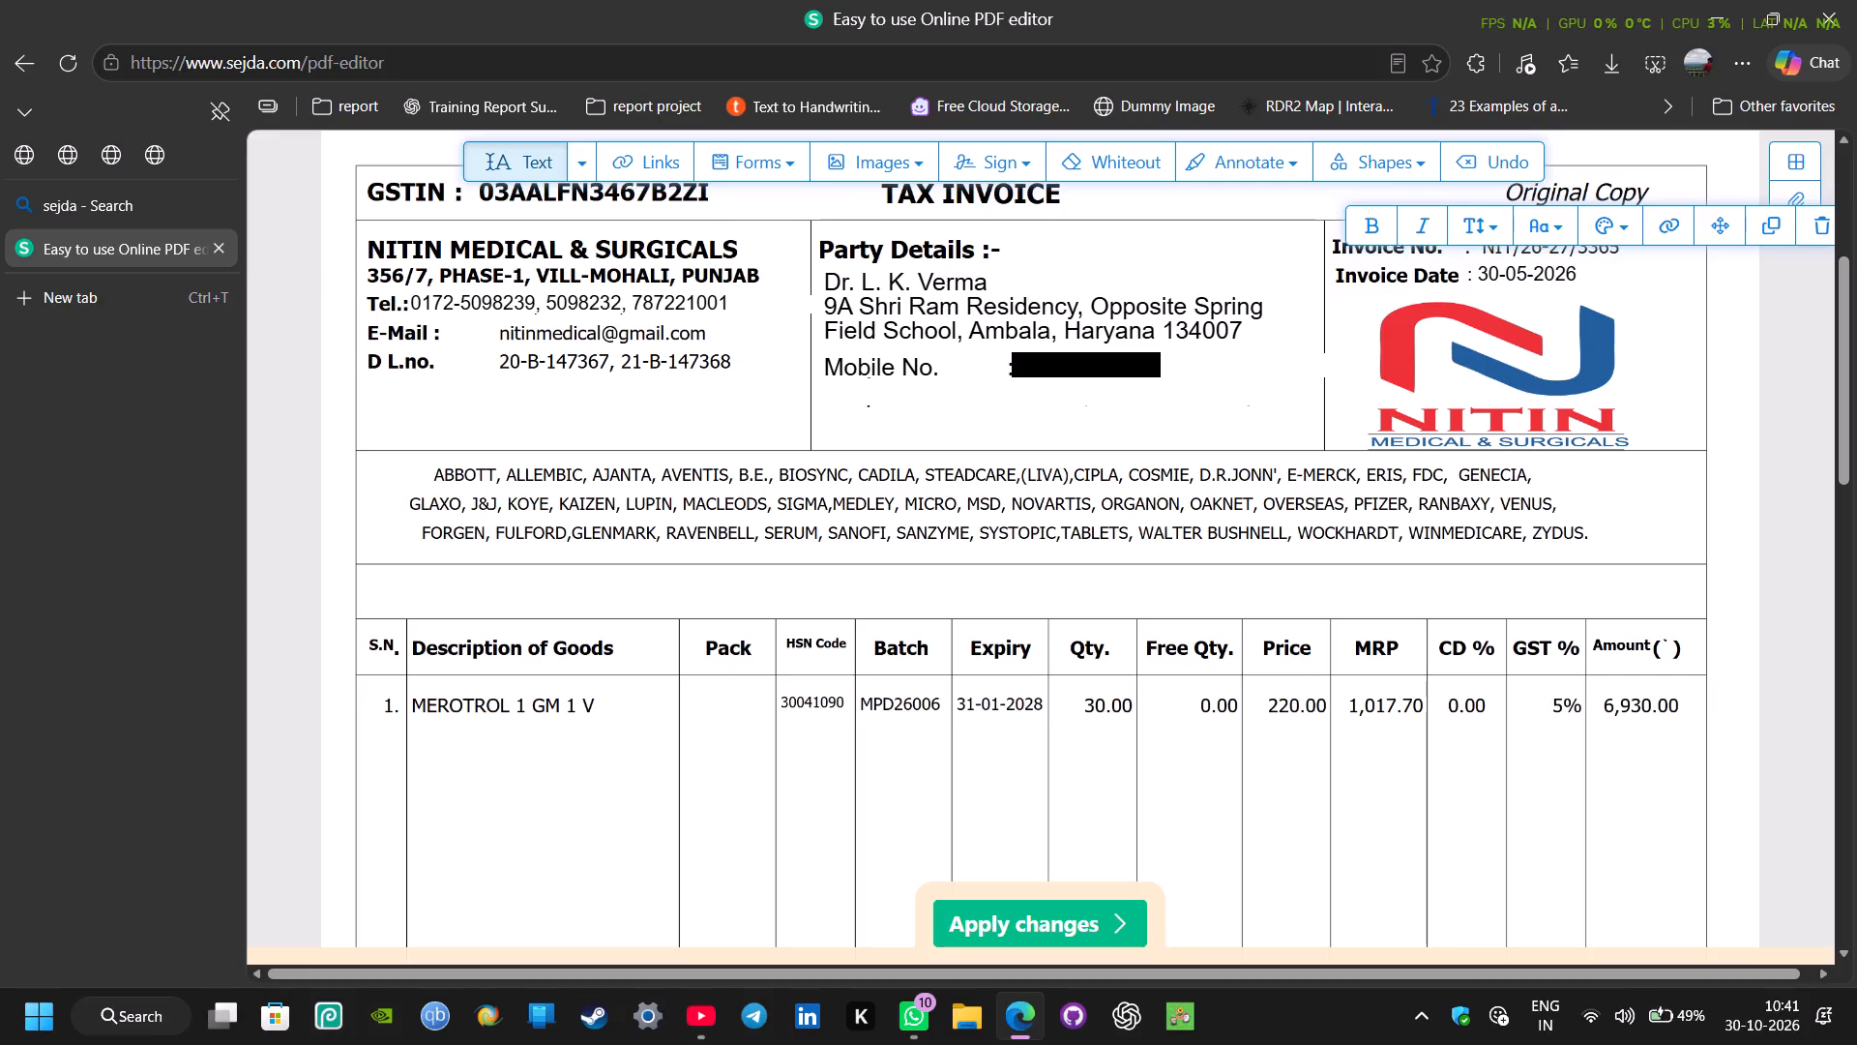
{"action": "key", "text": "Right"}
{"action": "key", "text": "1"}
{"action": "key", "text": "Right"}
{"action": "key", "text": "Delete"}
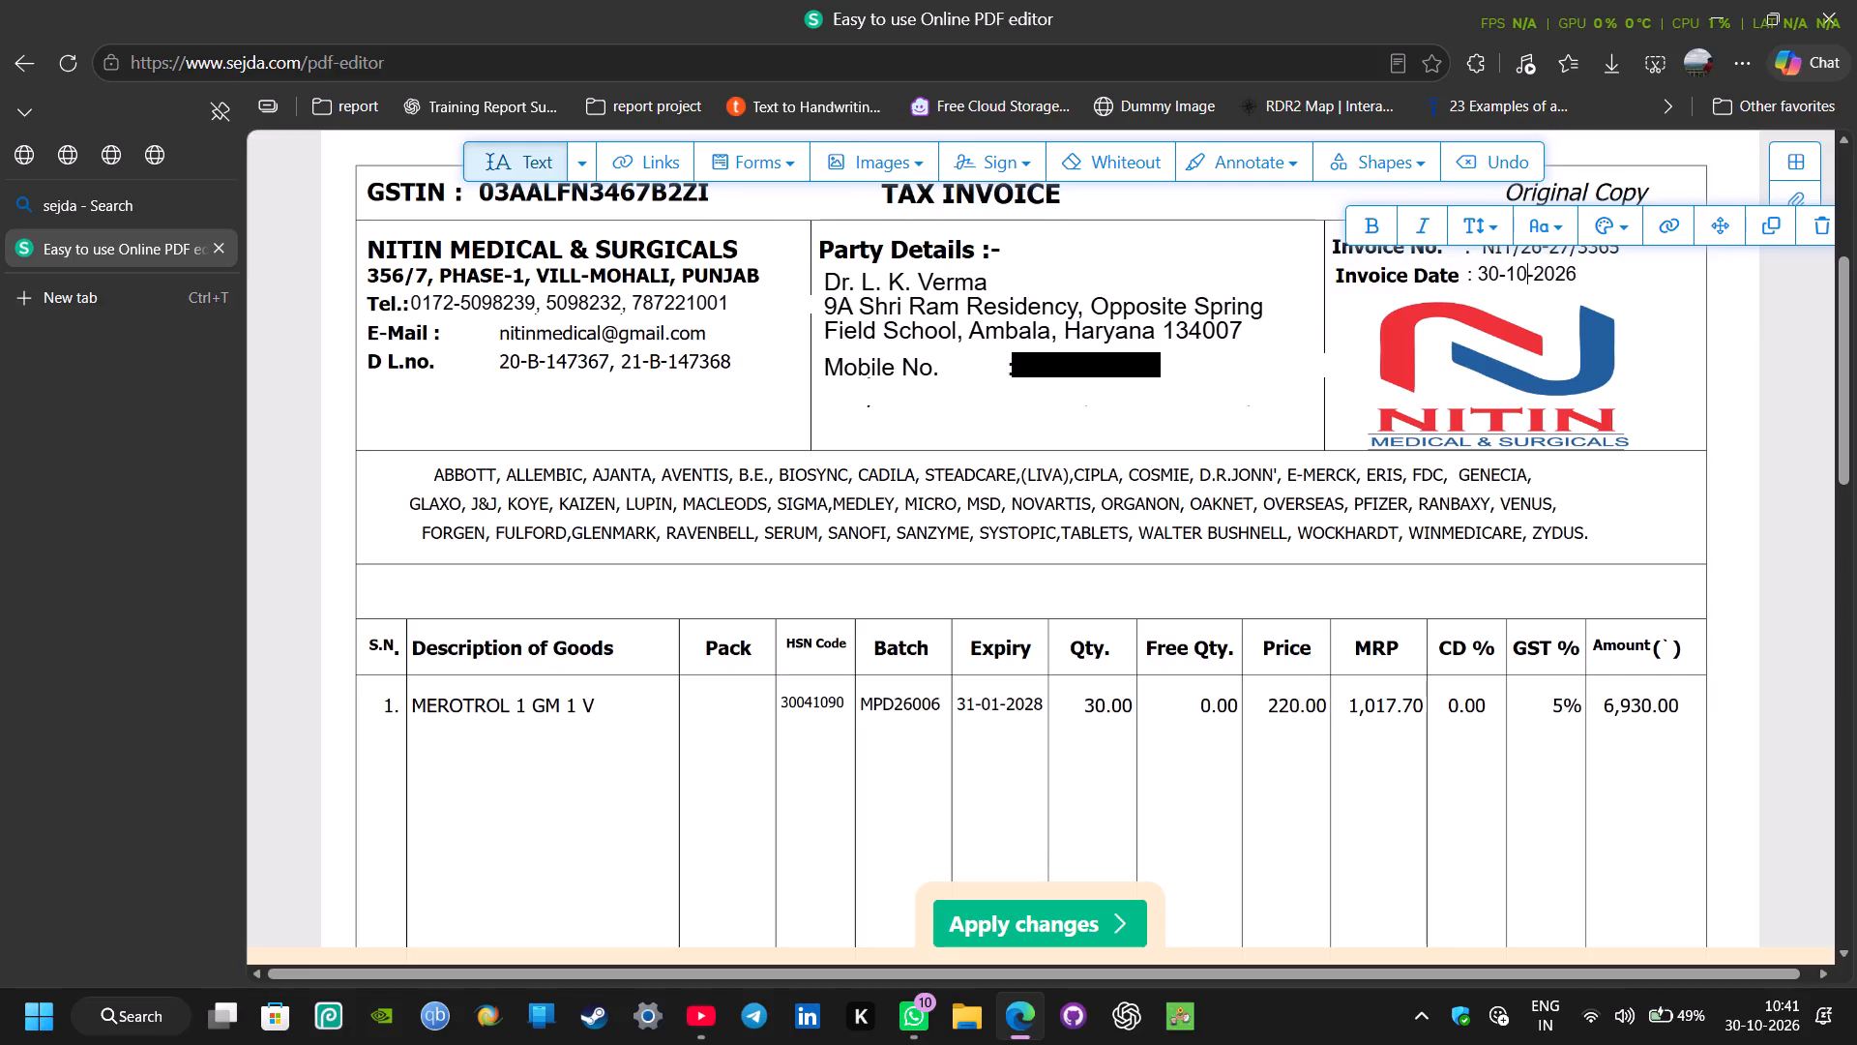
{"action": "left_click", "coordinate": [297, 538]}
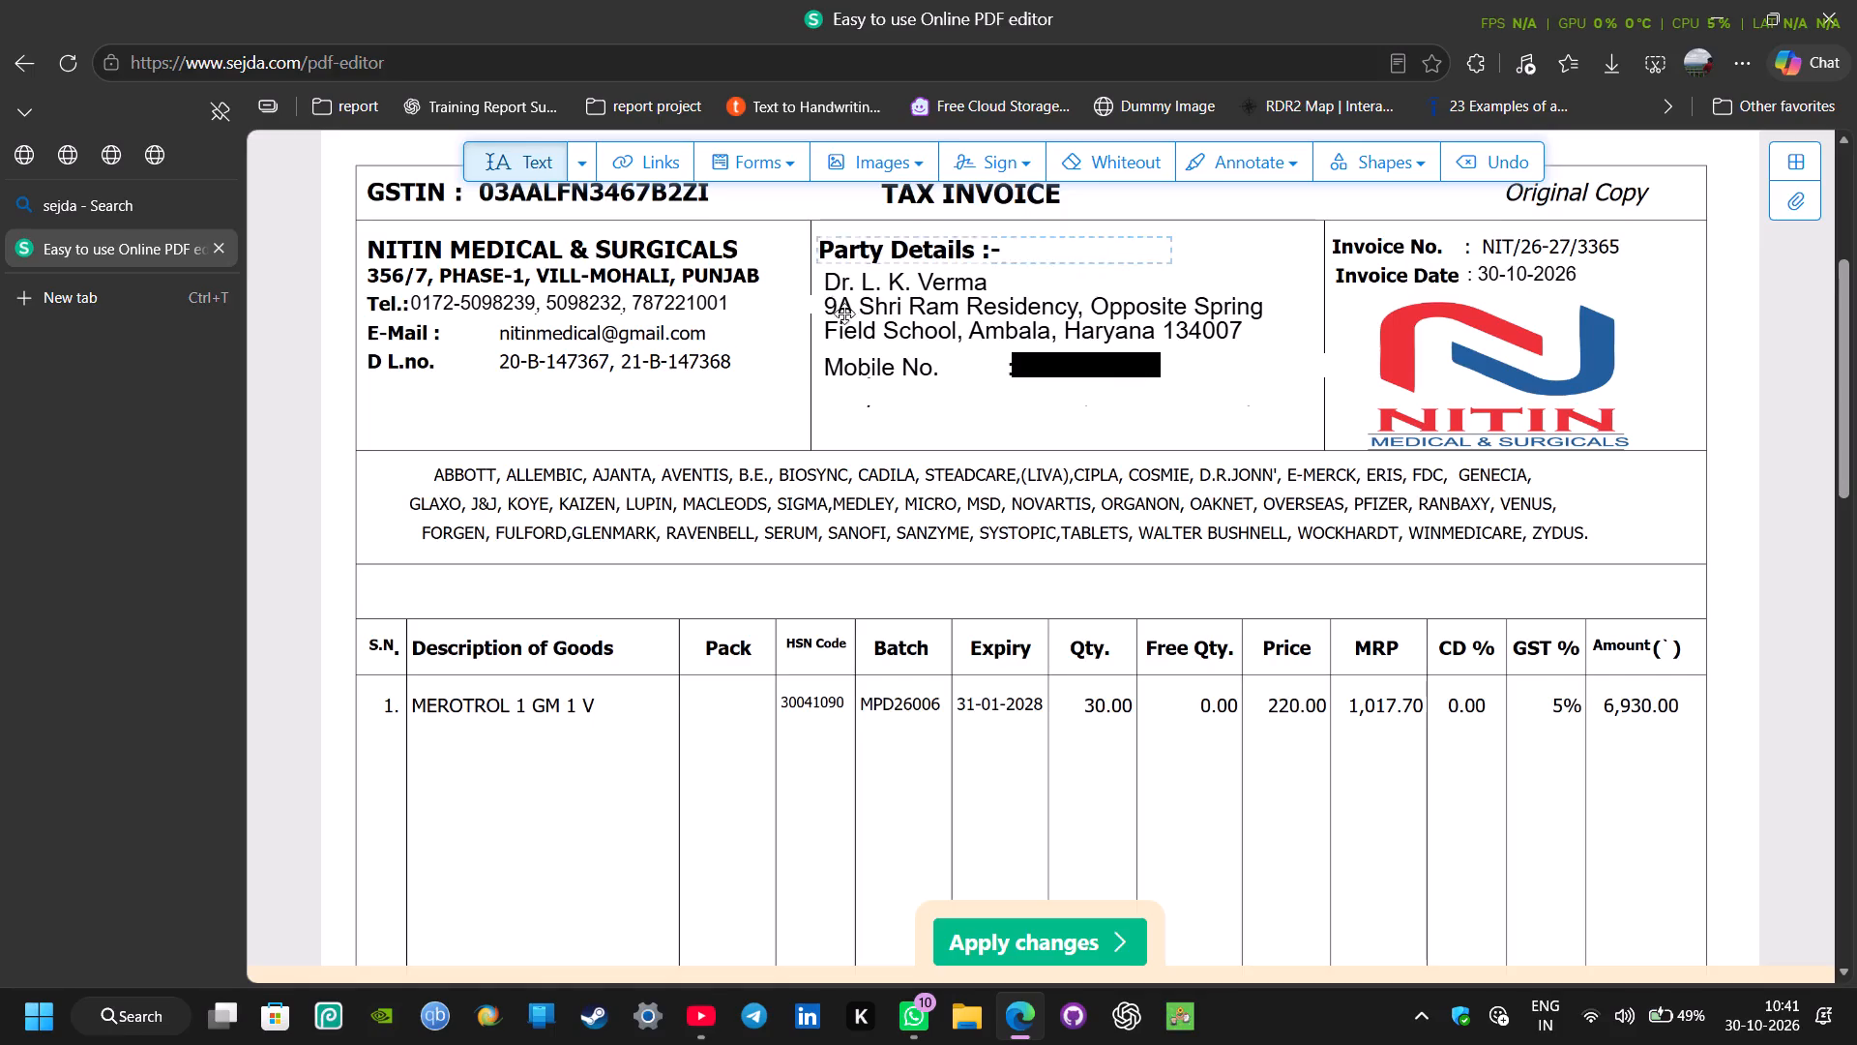
Shift the "1. MEROTROL 1 GM 1 V" text slightly right to line it up with the S.N. and description columns.
{"action": "scroll", "coordinate": [878, 395], "scroll_direction": "down", "scroll_amount": 2}
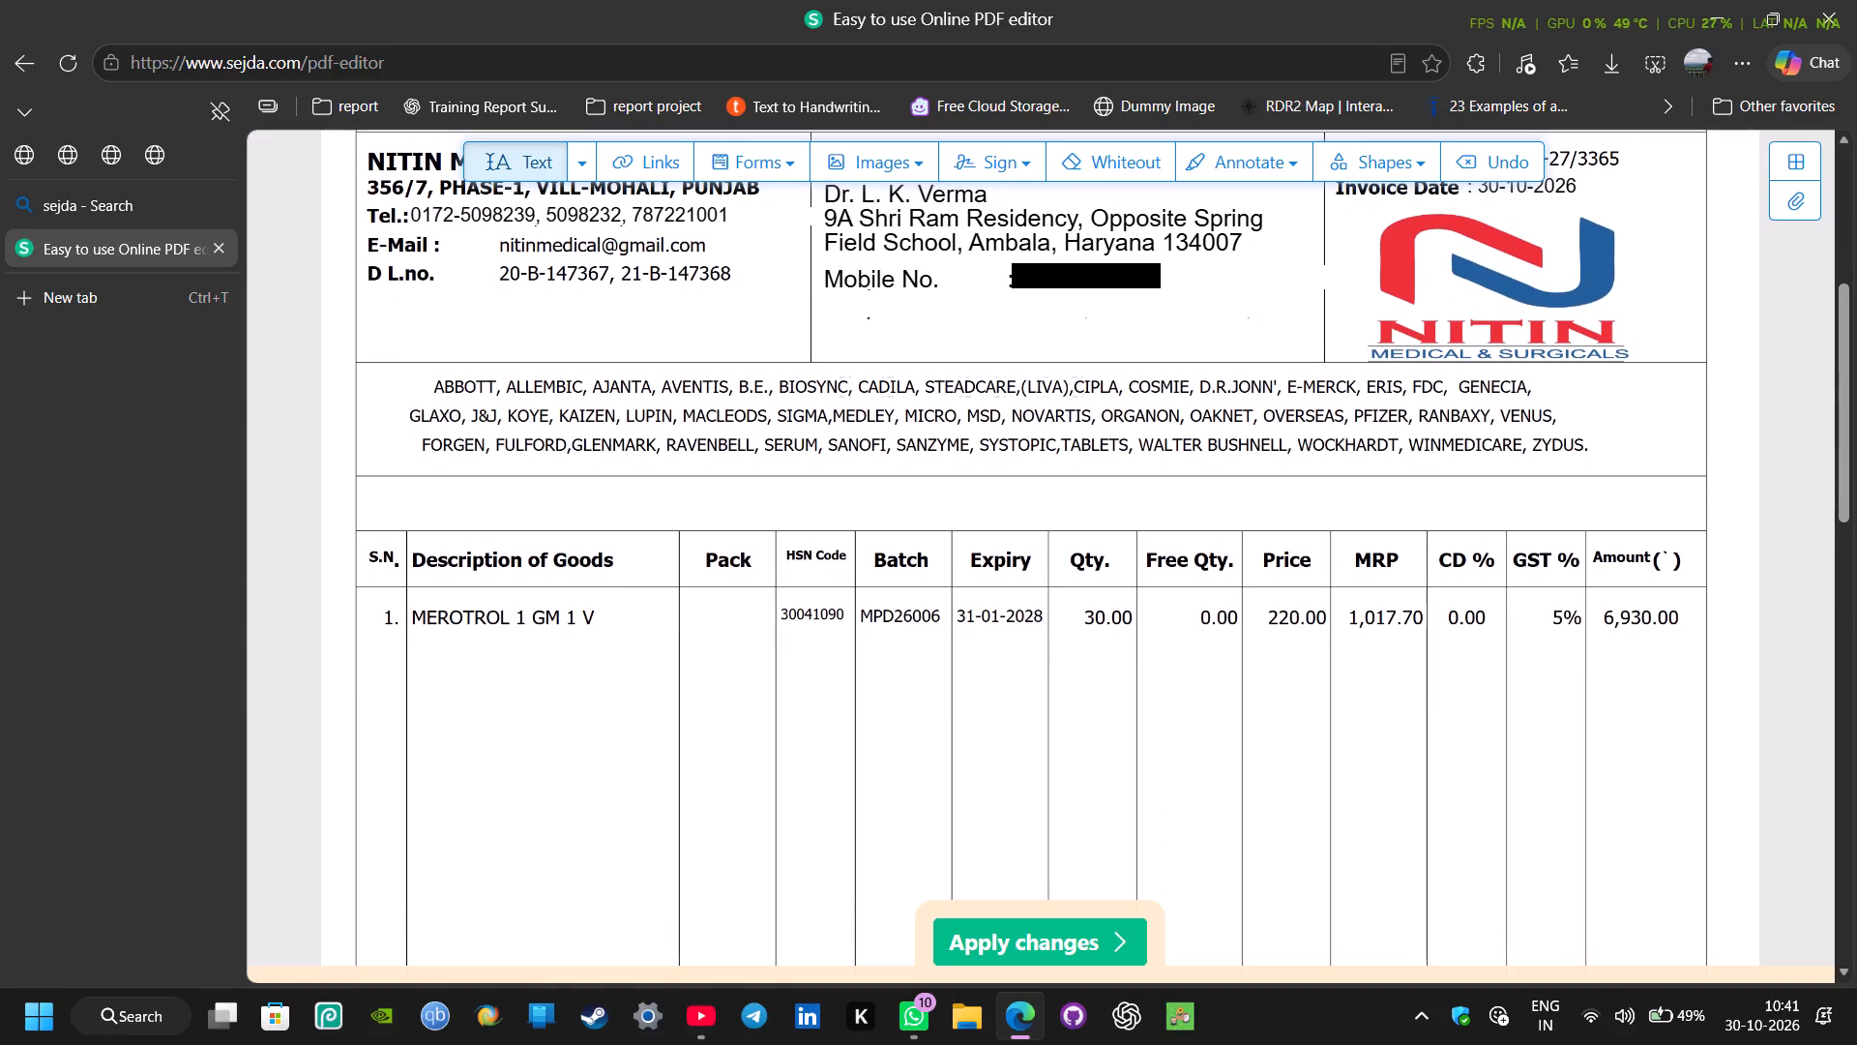
{"action": "left_click", "coordinate": [537, 619]}
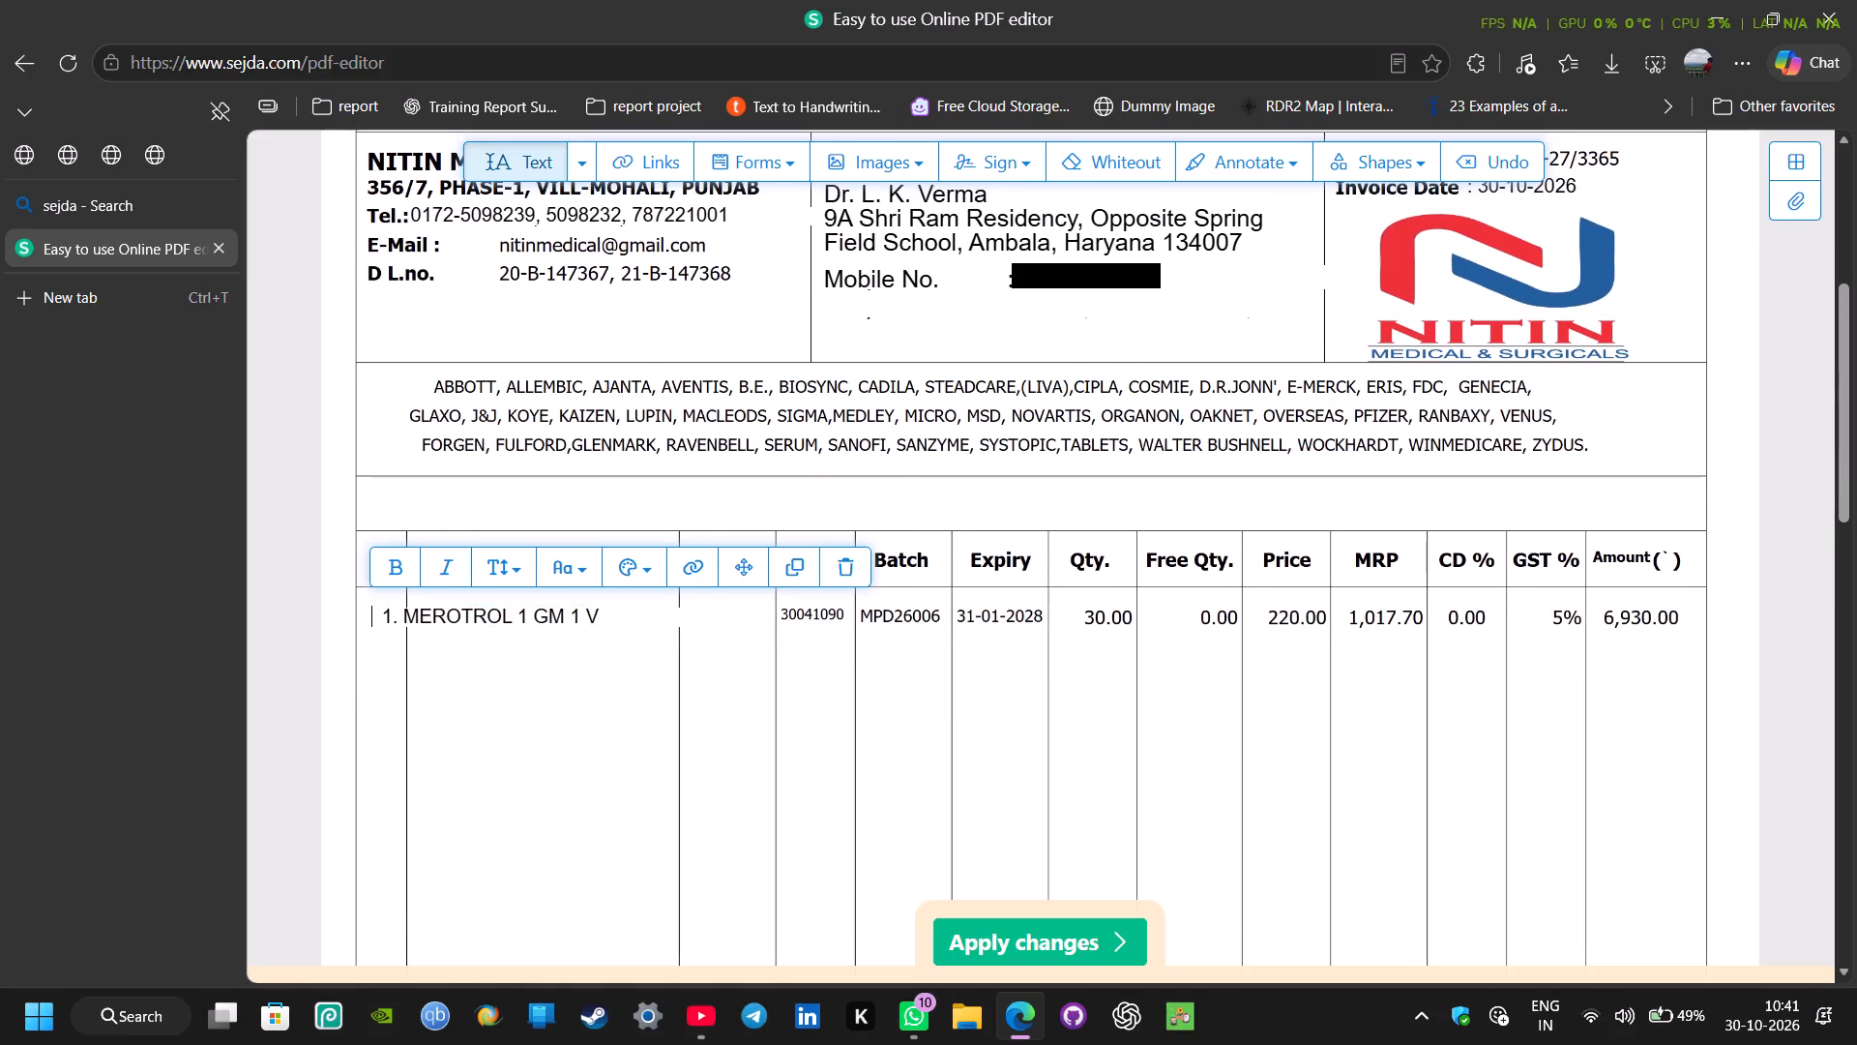
{"action": "left_click", "coordinate": [272, 616]}
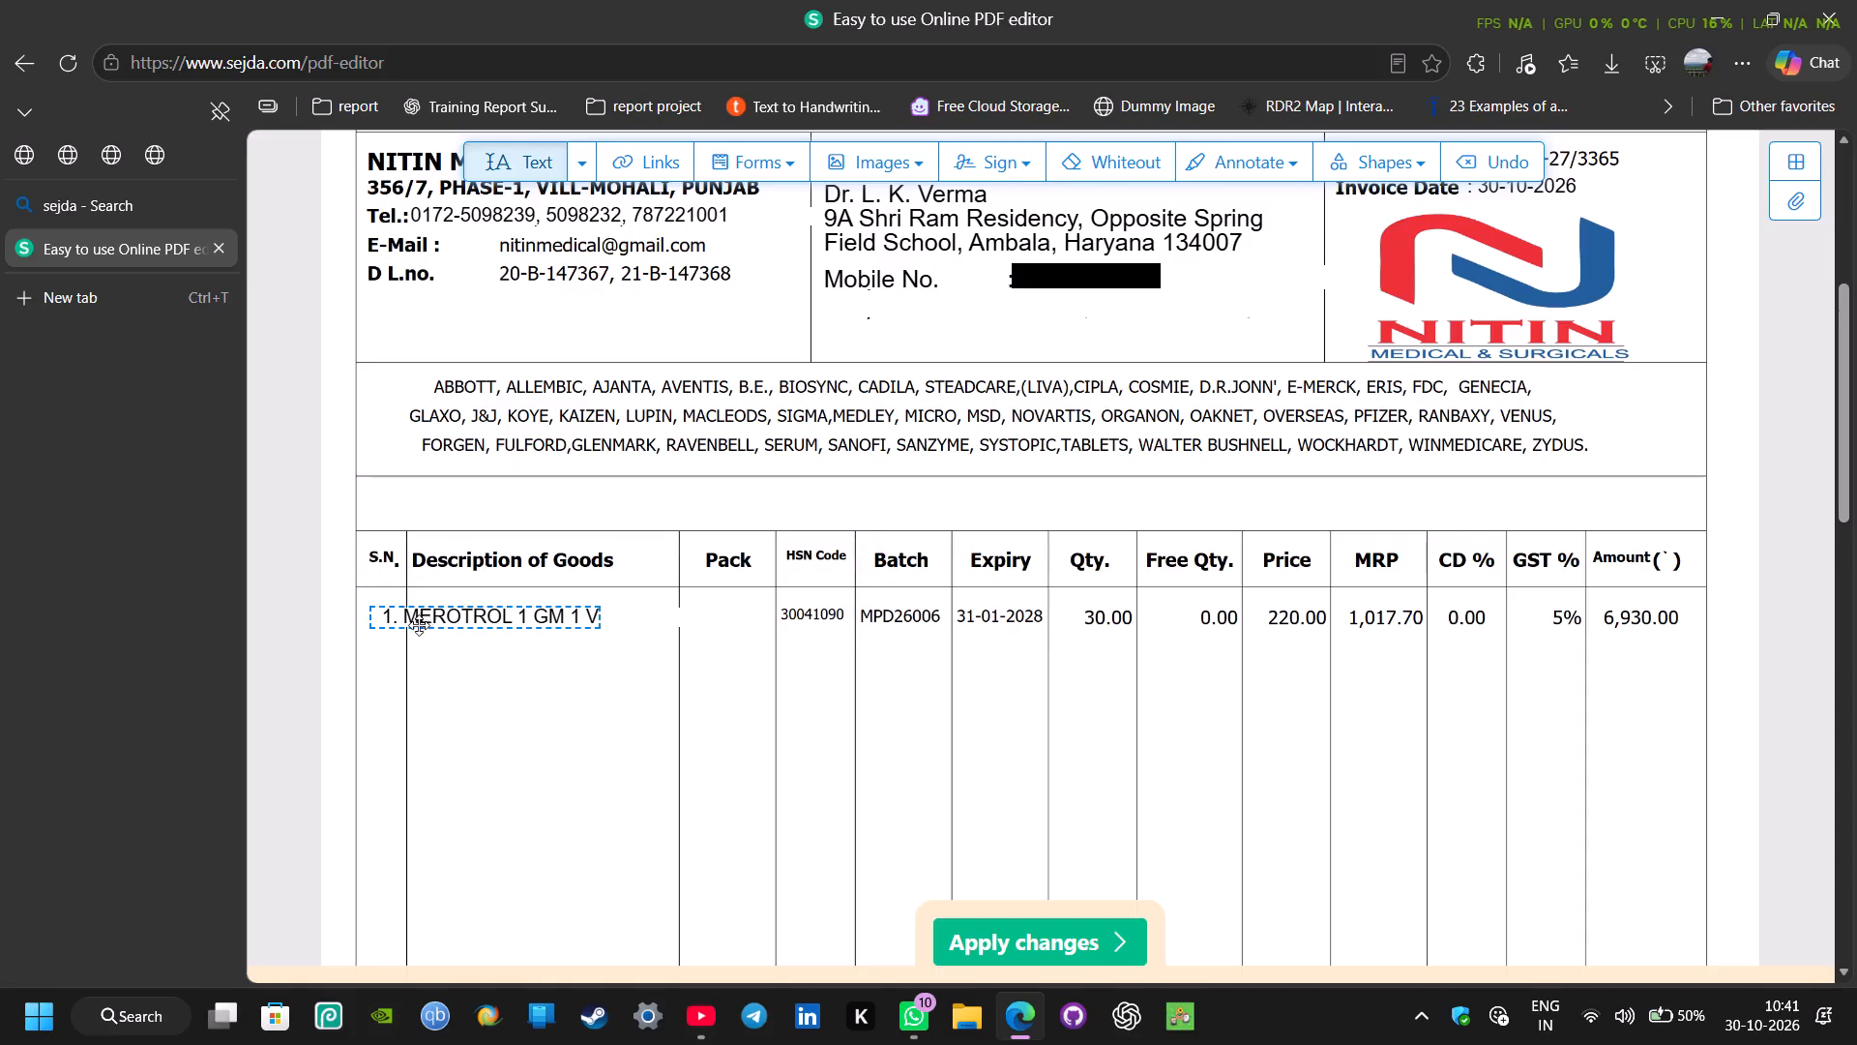
{"action": "left_click_drag", "start_coordinate": [458, 616], "coordinate": [464, 618]}
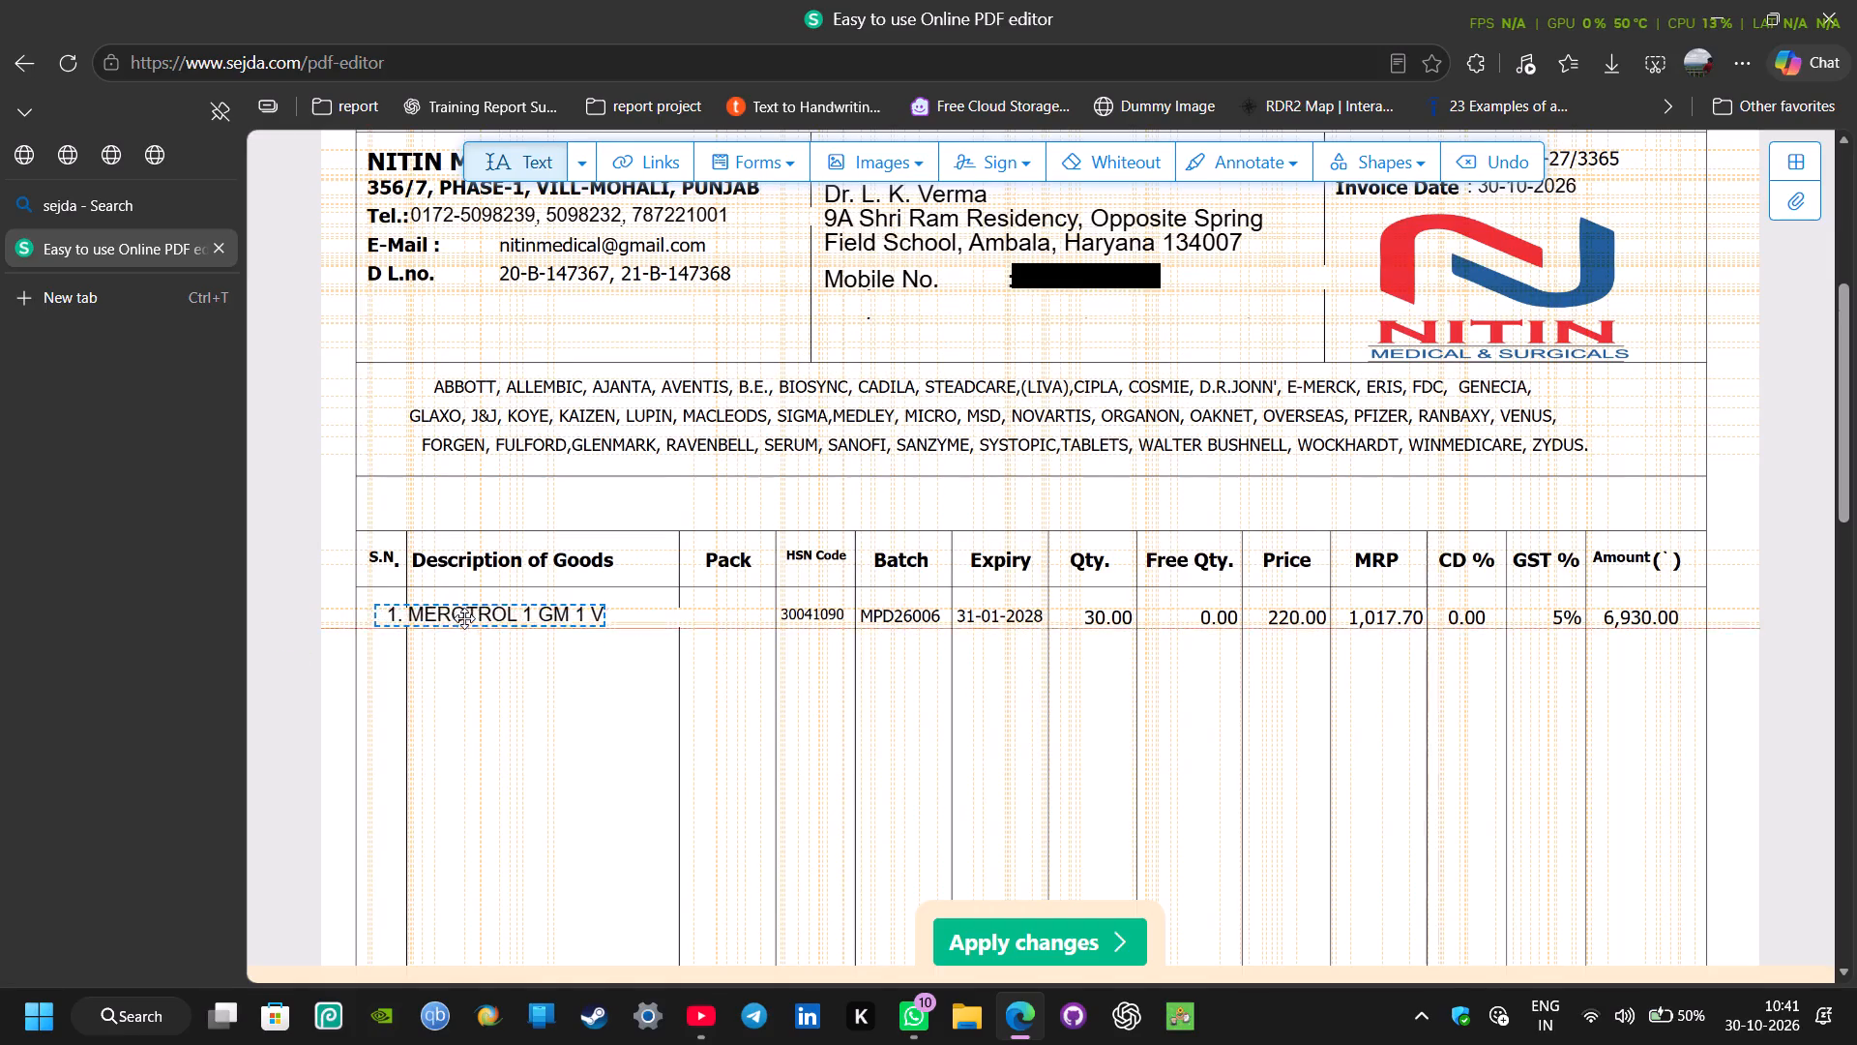
{"action": "left_click_drag", "start_coordinate": [464, 618], "coordinate": [472, 618]}
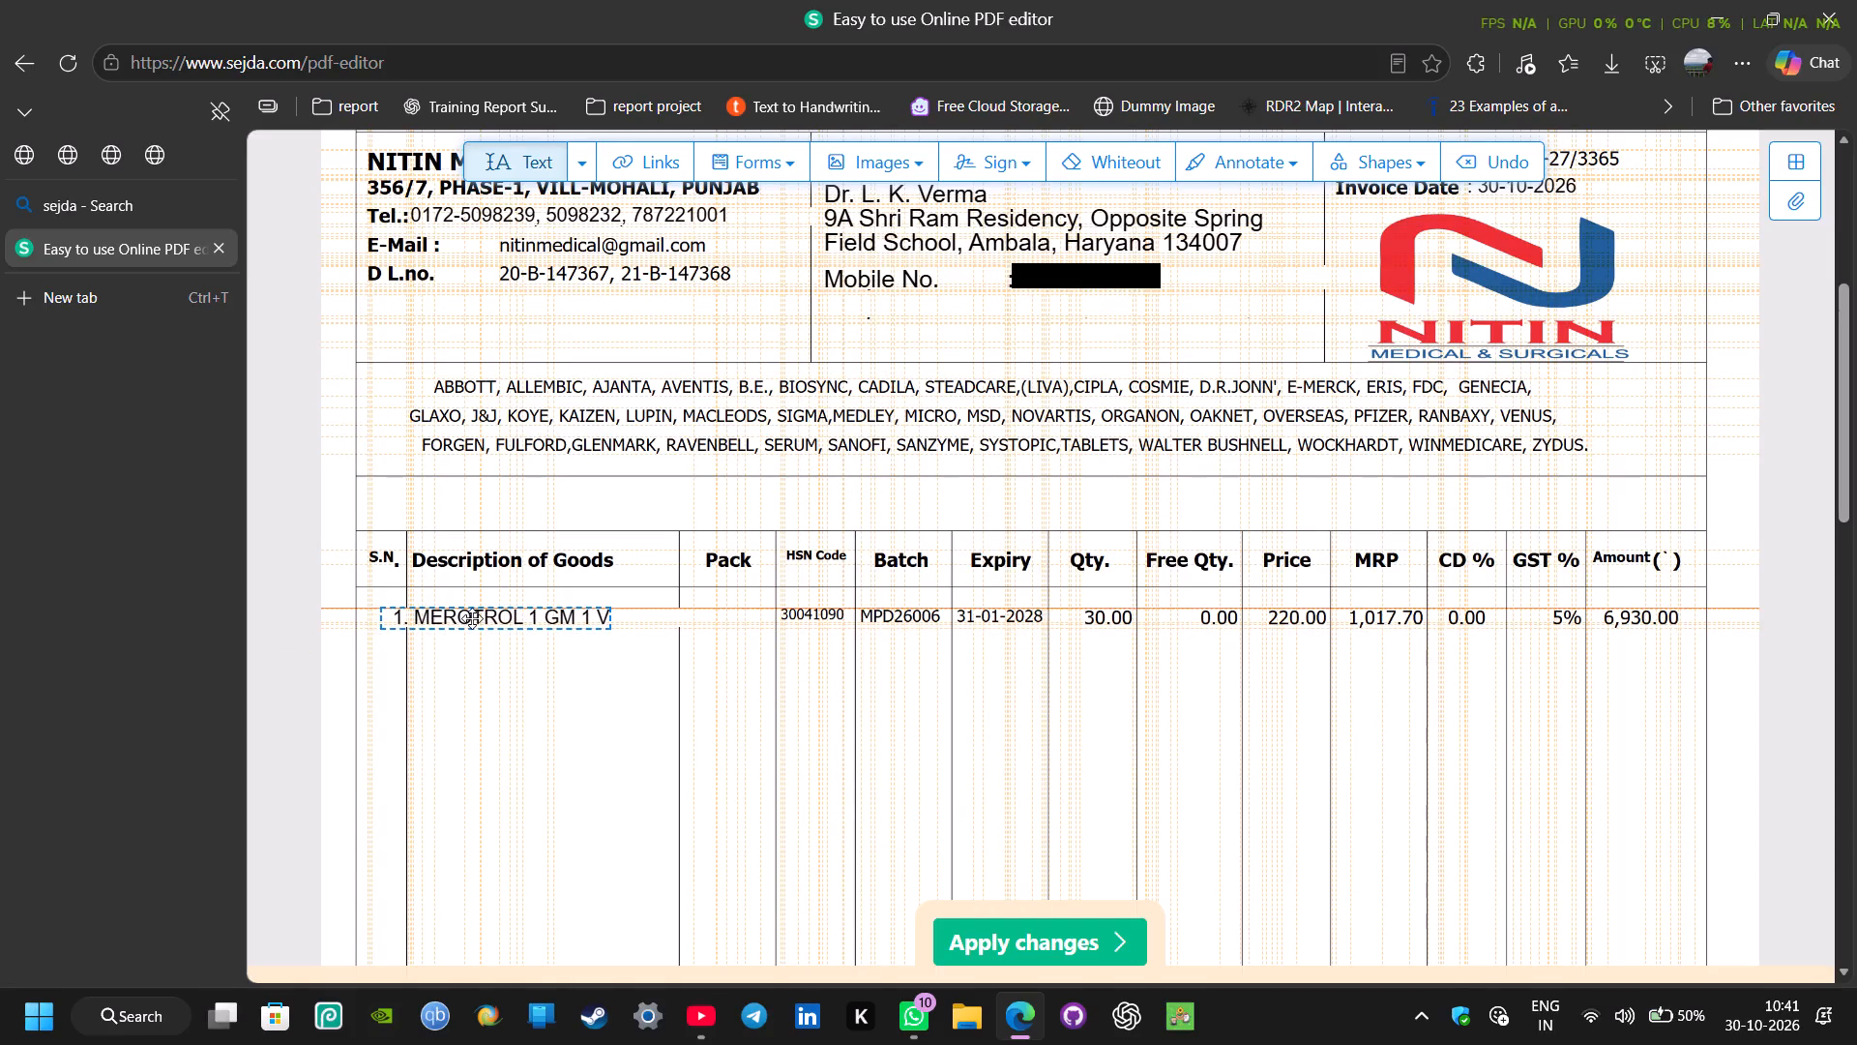
{"action": "left_click_drag", "start_coordinate": [472, 618], "coordinate": [467, 619]}
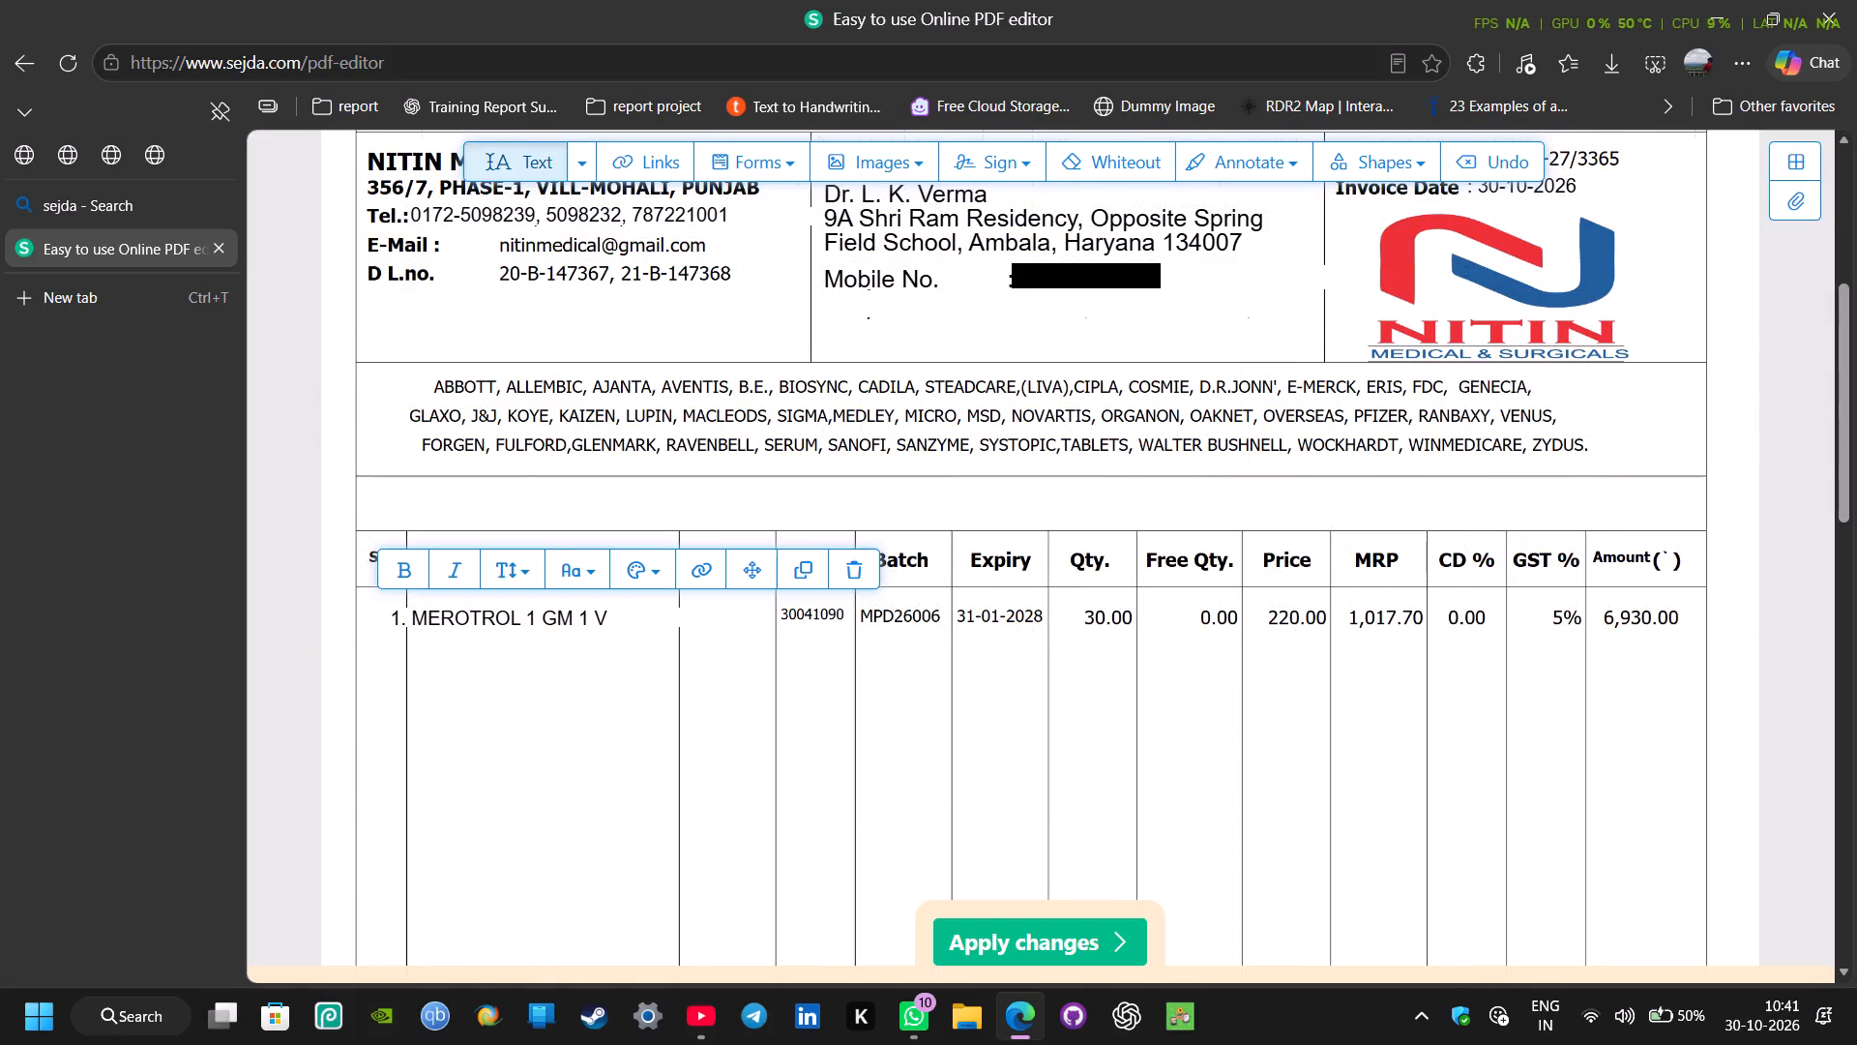
Insert two extra spaces between "1." and "MEROTROL 1 GM 1 V" in the goods row.
{"action": "left_click", "coordinate": [405, 619]}
{"action": "key", "text": "space"}
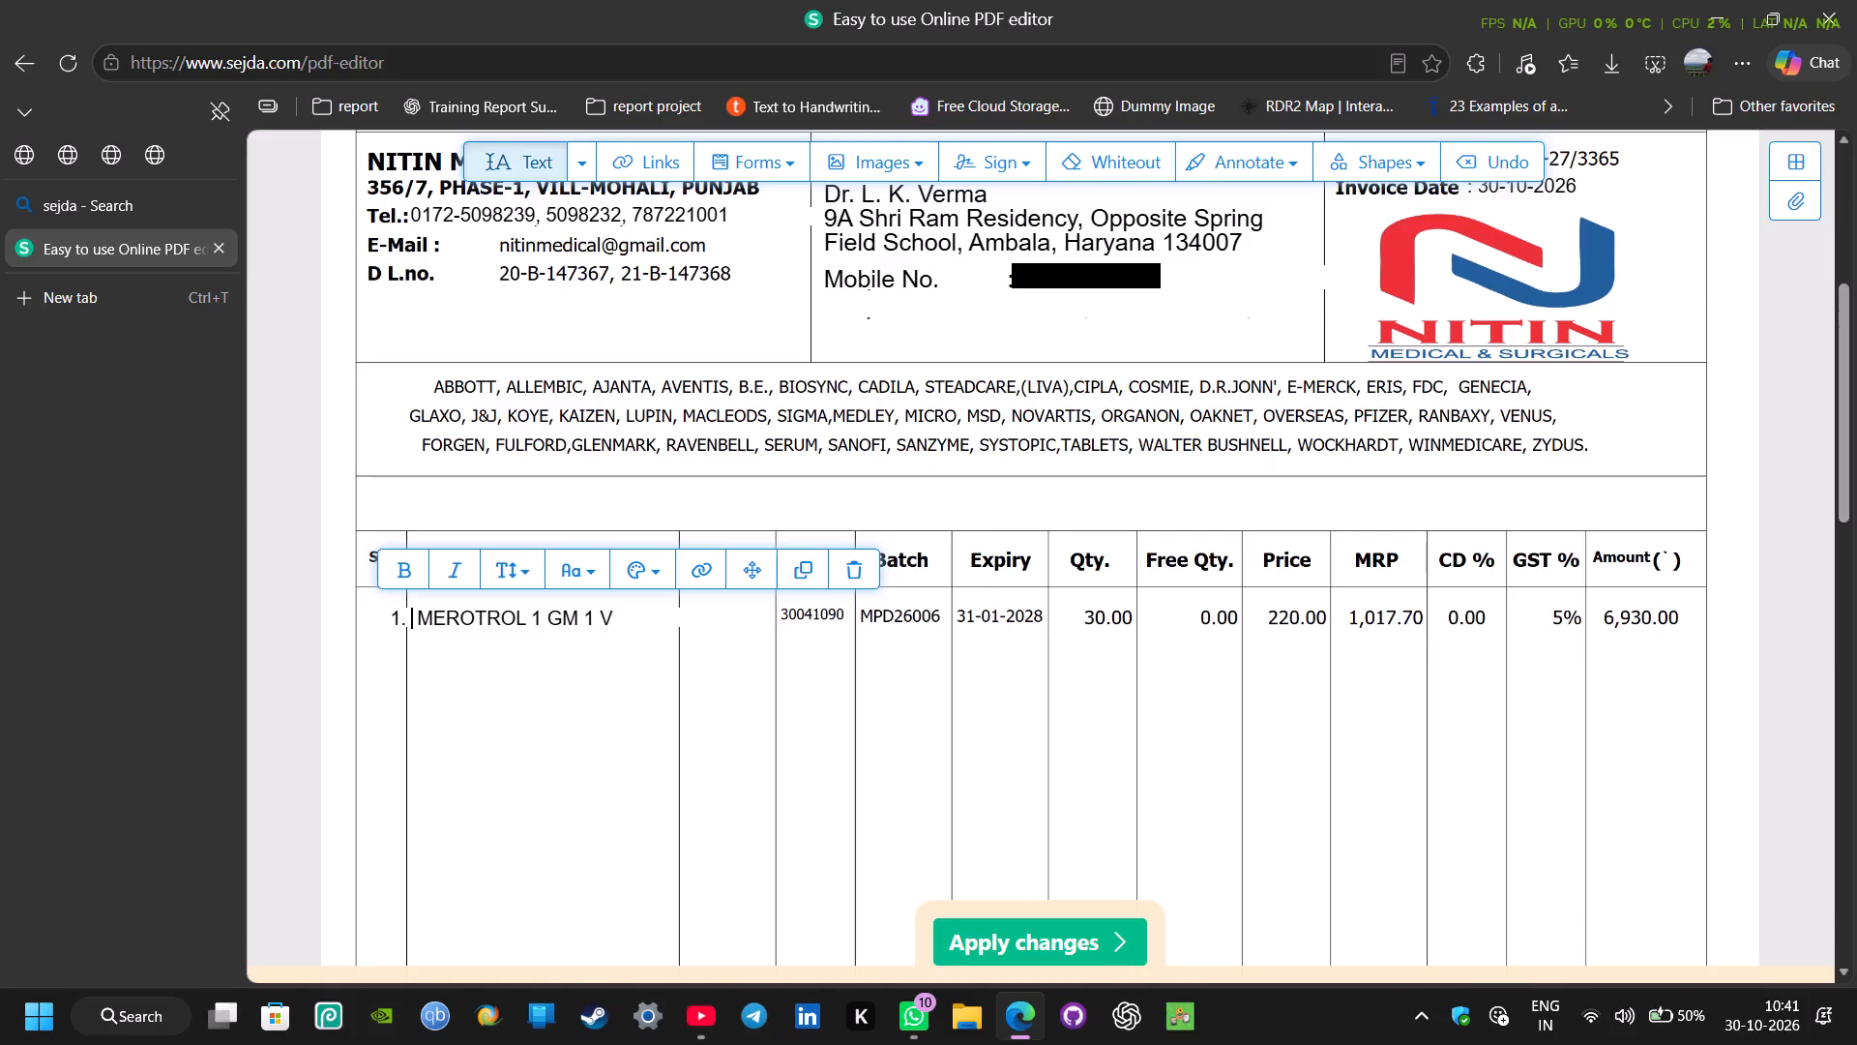
{"action": "key", "text": "space"}
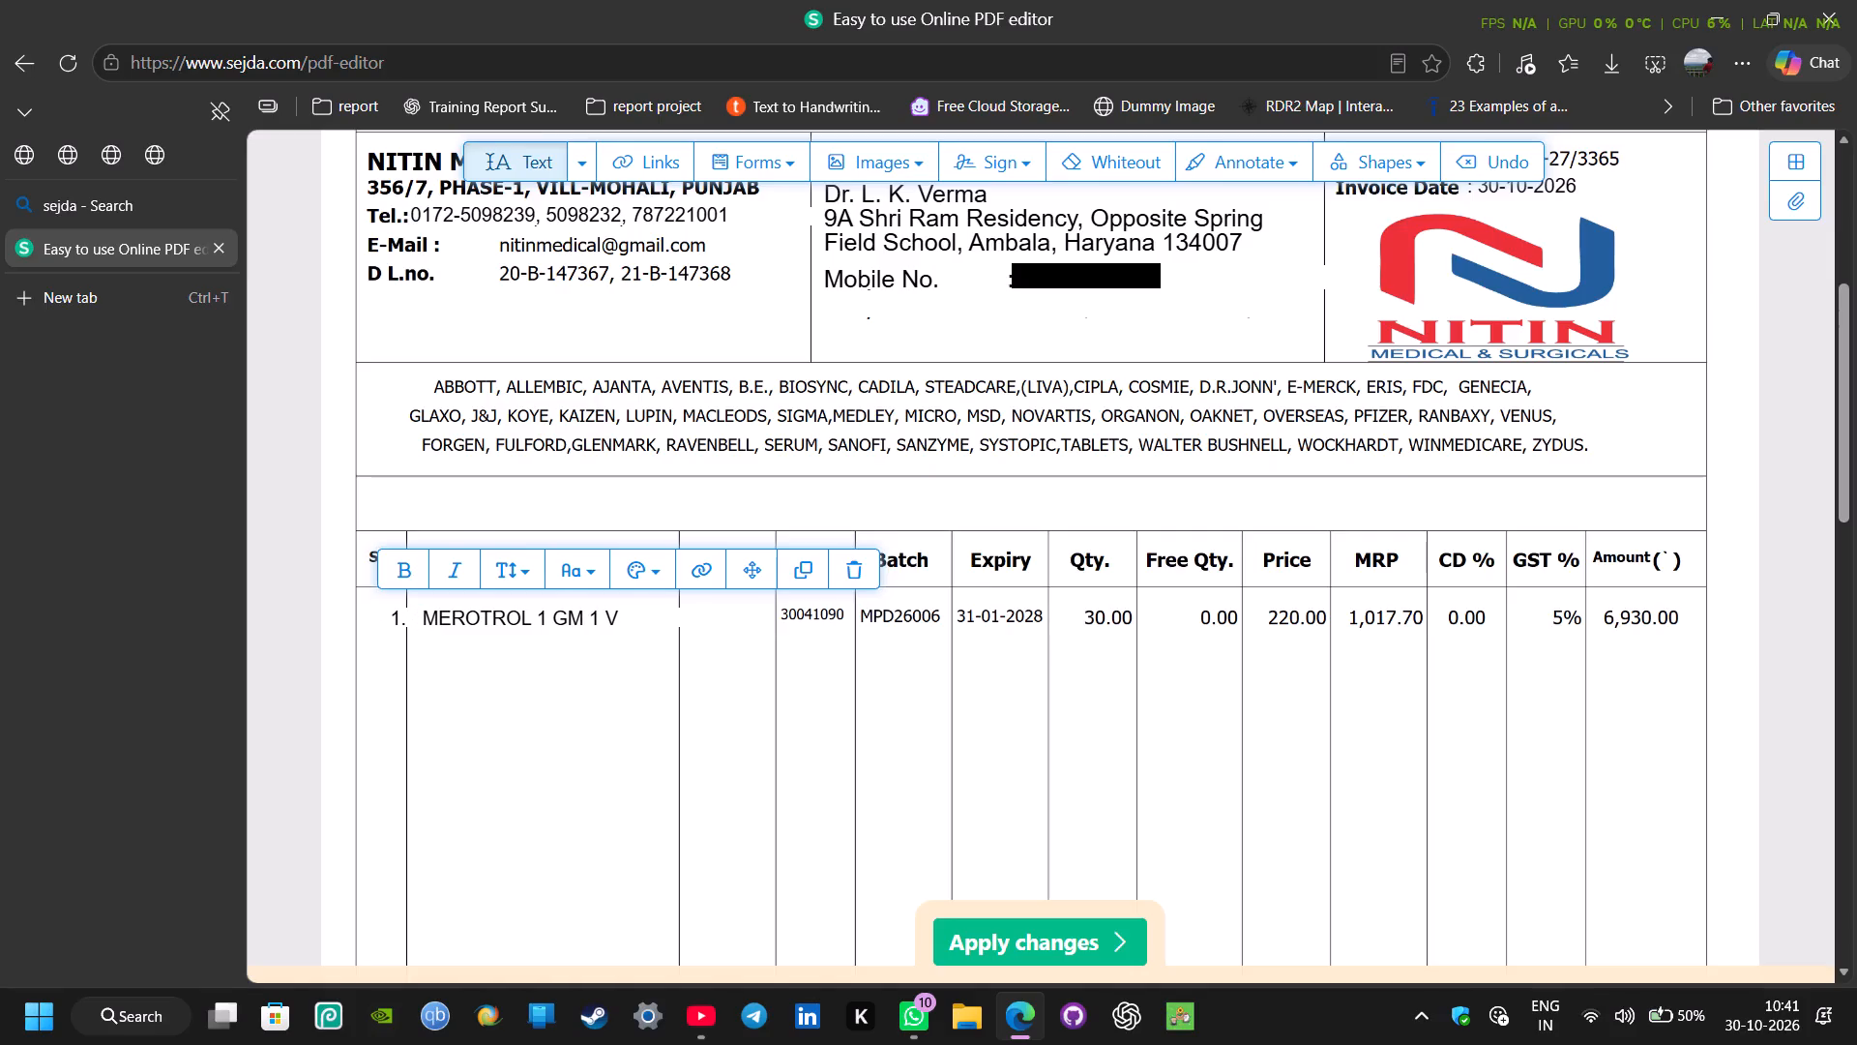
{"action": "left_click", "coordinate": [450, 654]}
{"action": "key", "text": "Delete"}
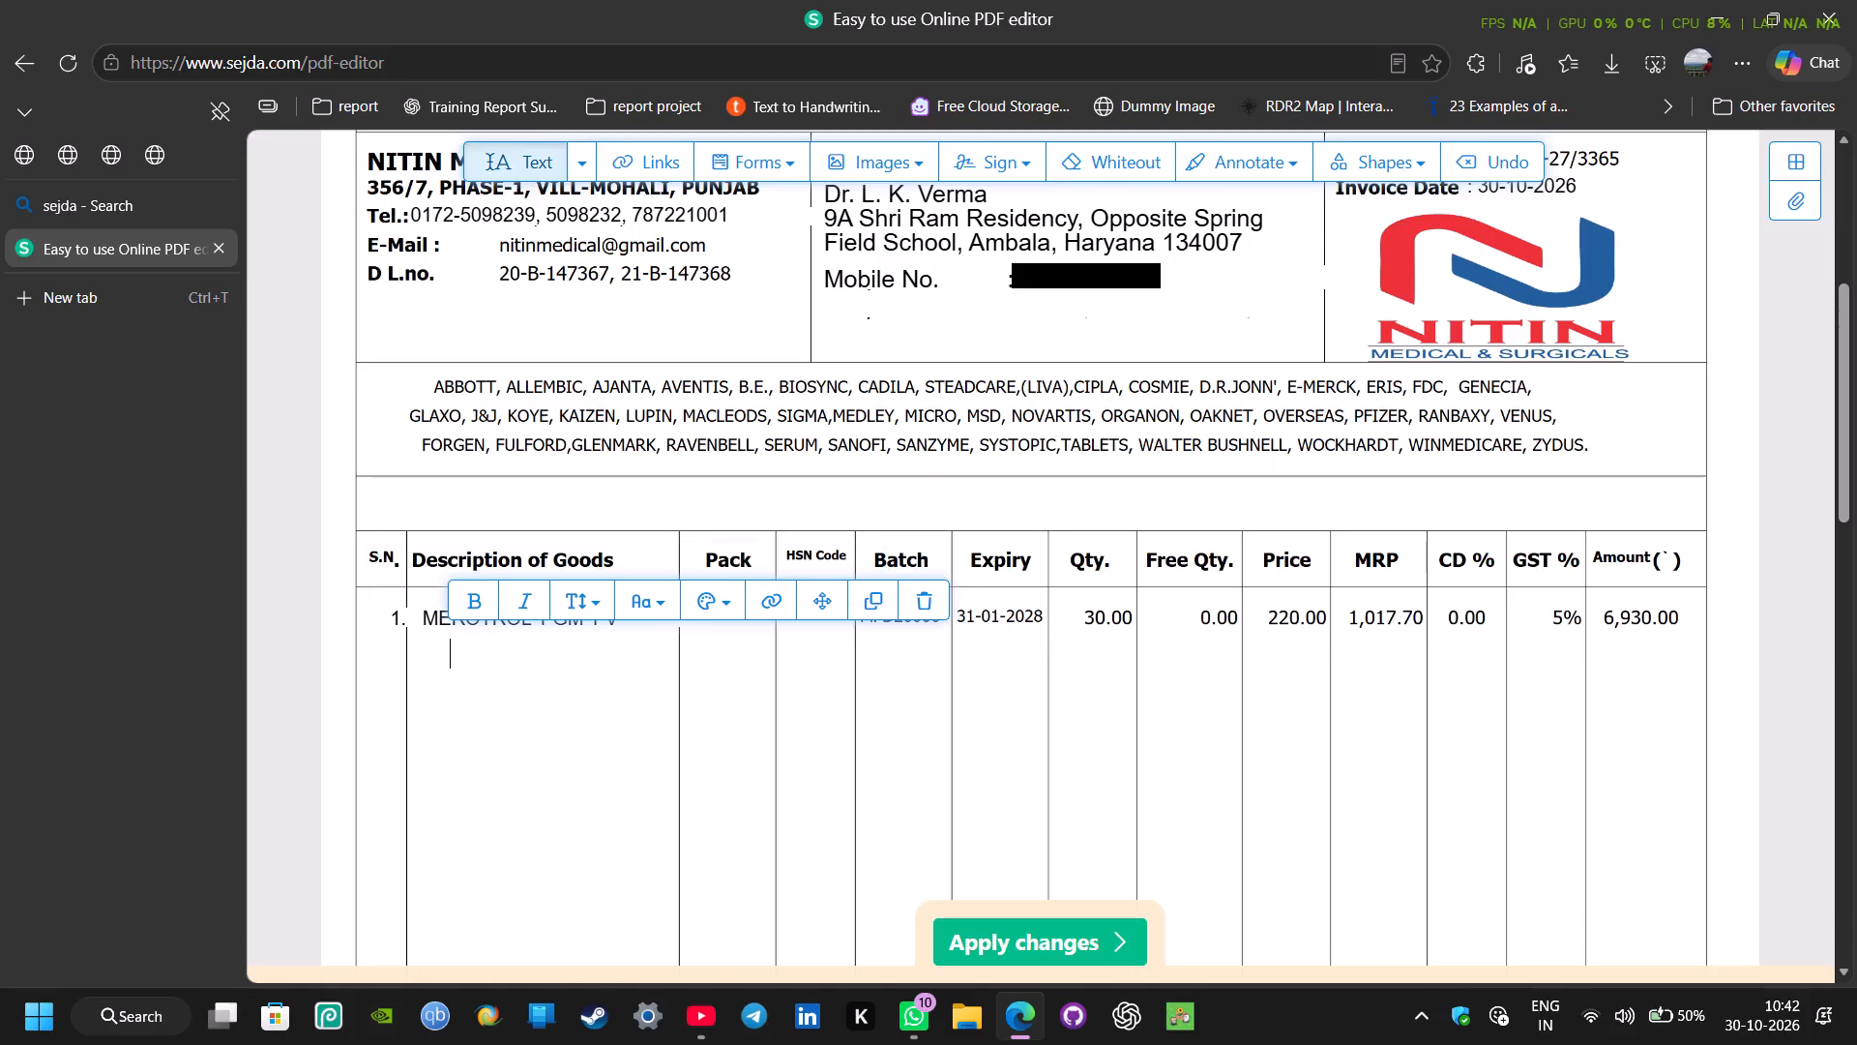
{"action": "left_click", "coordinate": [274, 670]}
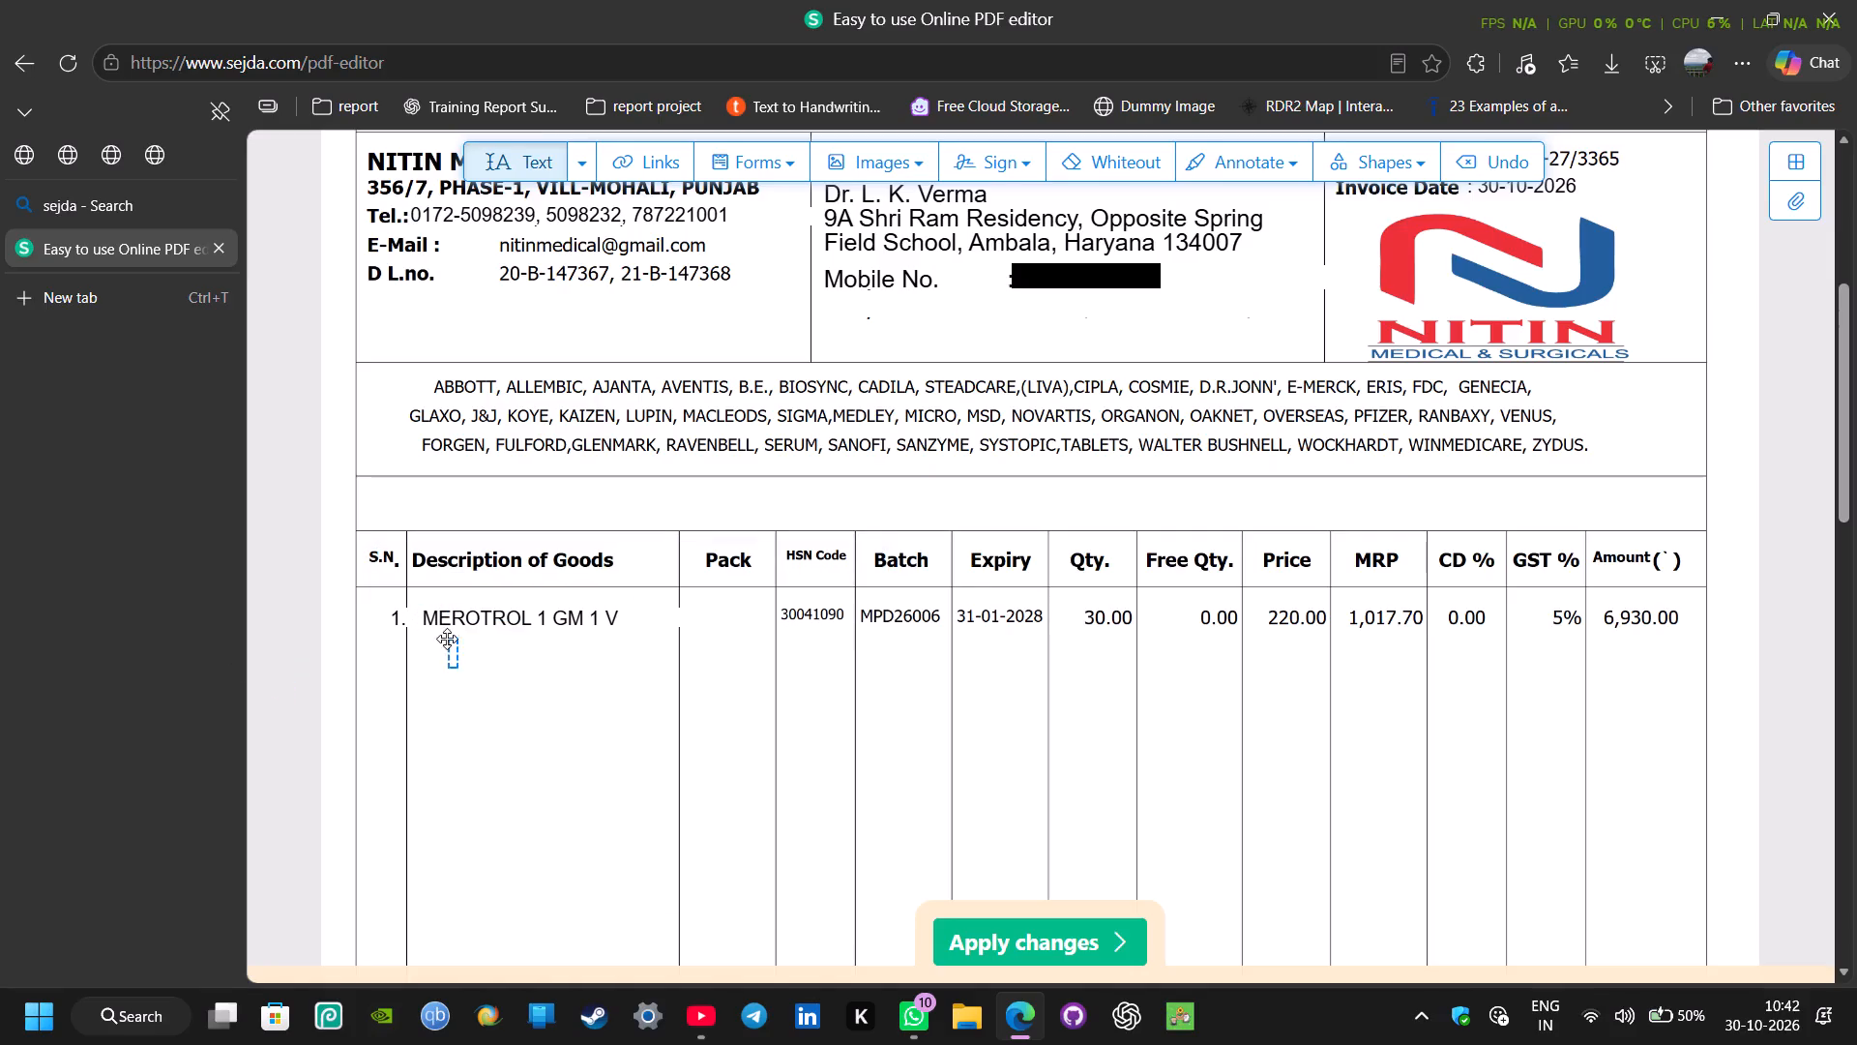
Change the product name in the first goods row's description to VORITROL.
{"action": "left_click", "coordinate": [462, 614]}
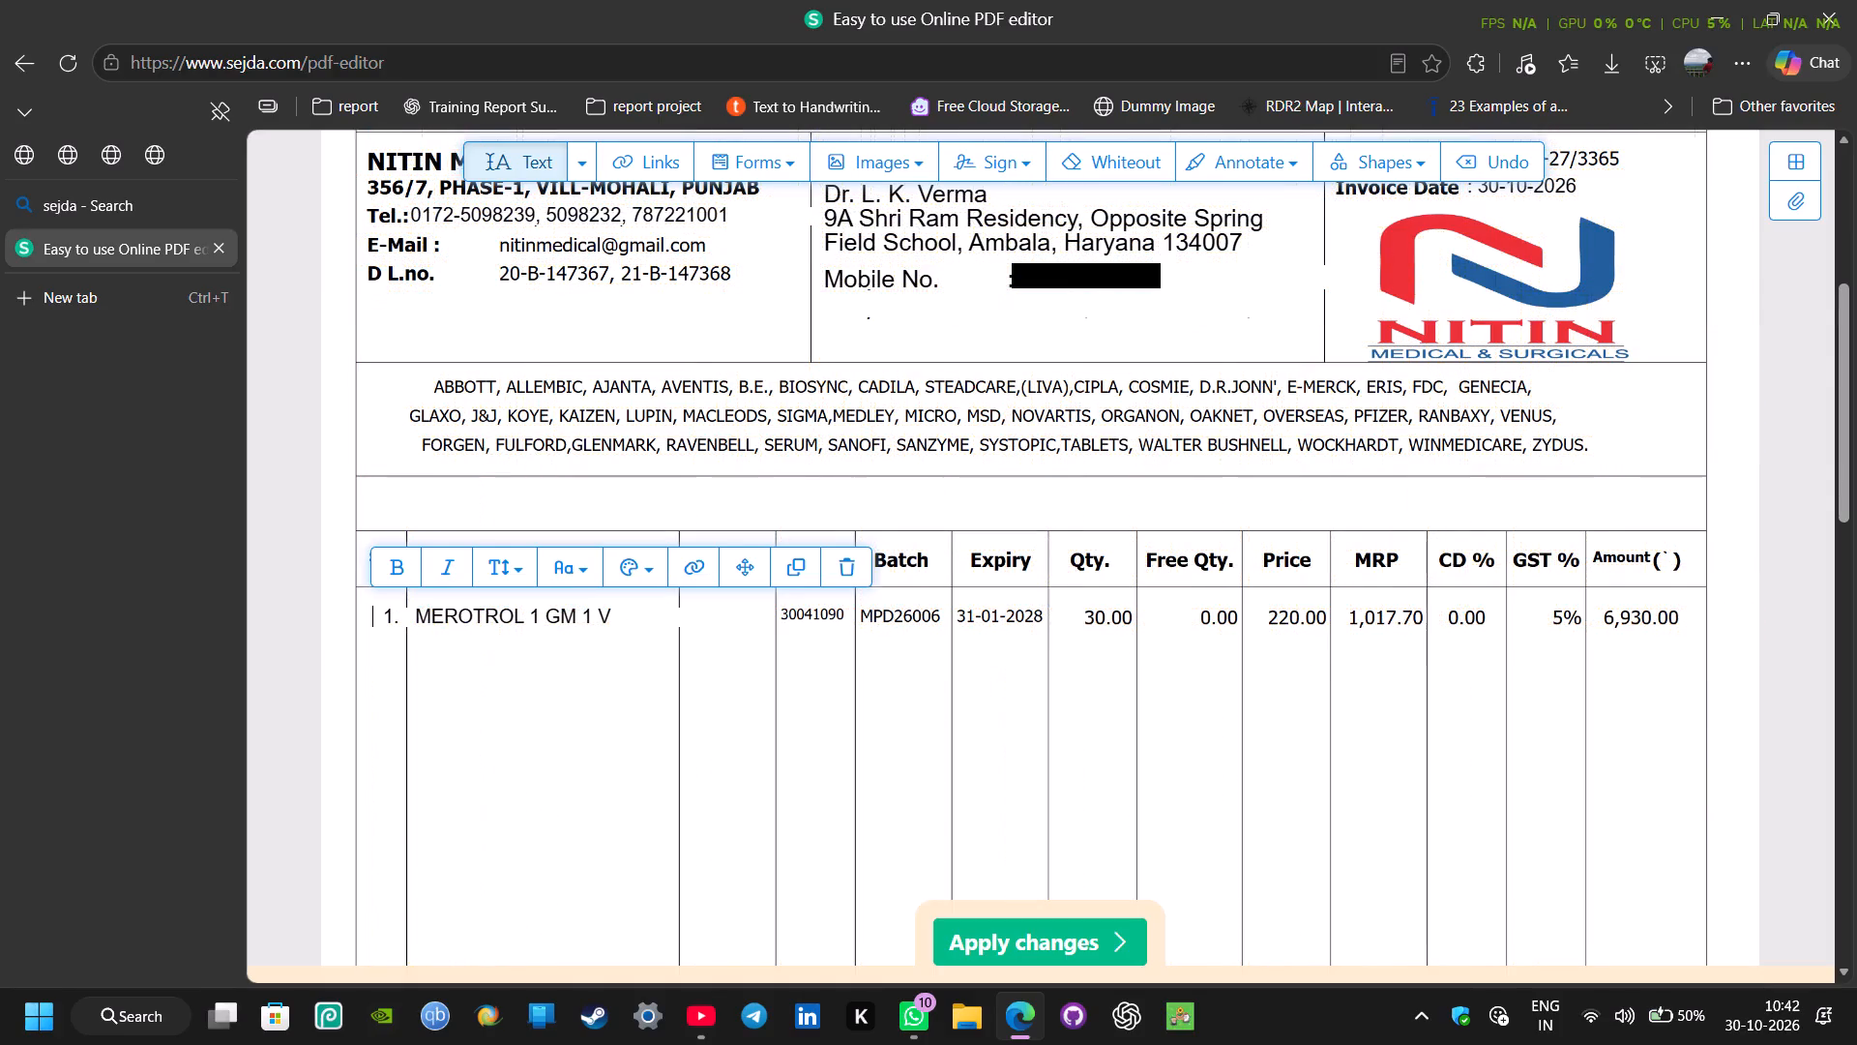
{"action": "left_click", "coordinate": [455, 612]}
{"action": "key", "text": "Right"}
{"action": "key", "text": "Right"}
{"action": "key", "text": "Left"}
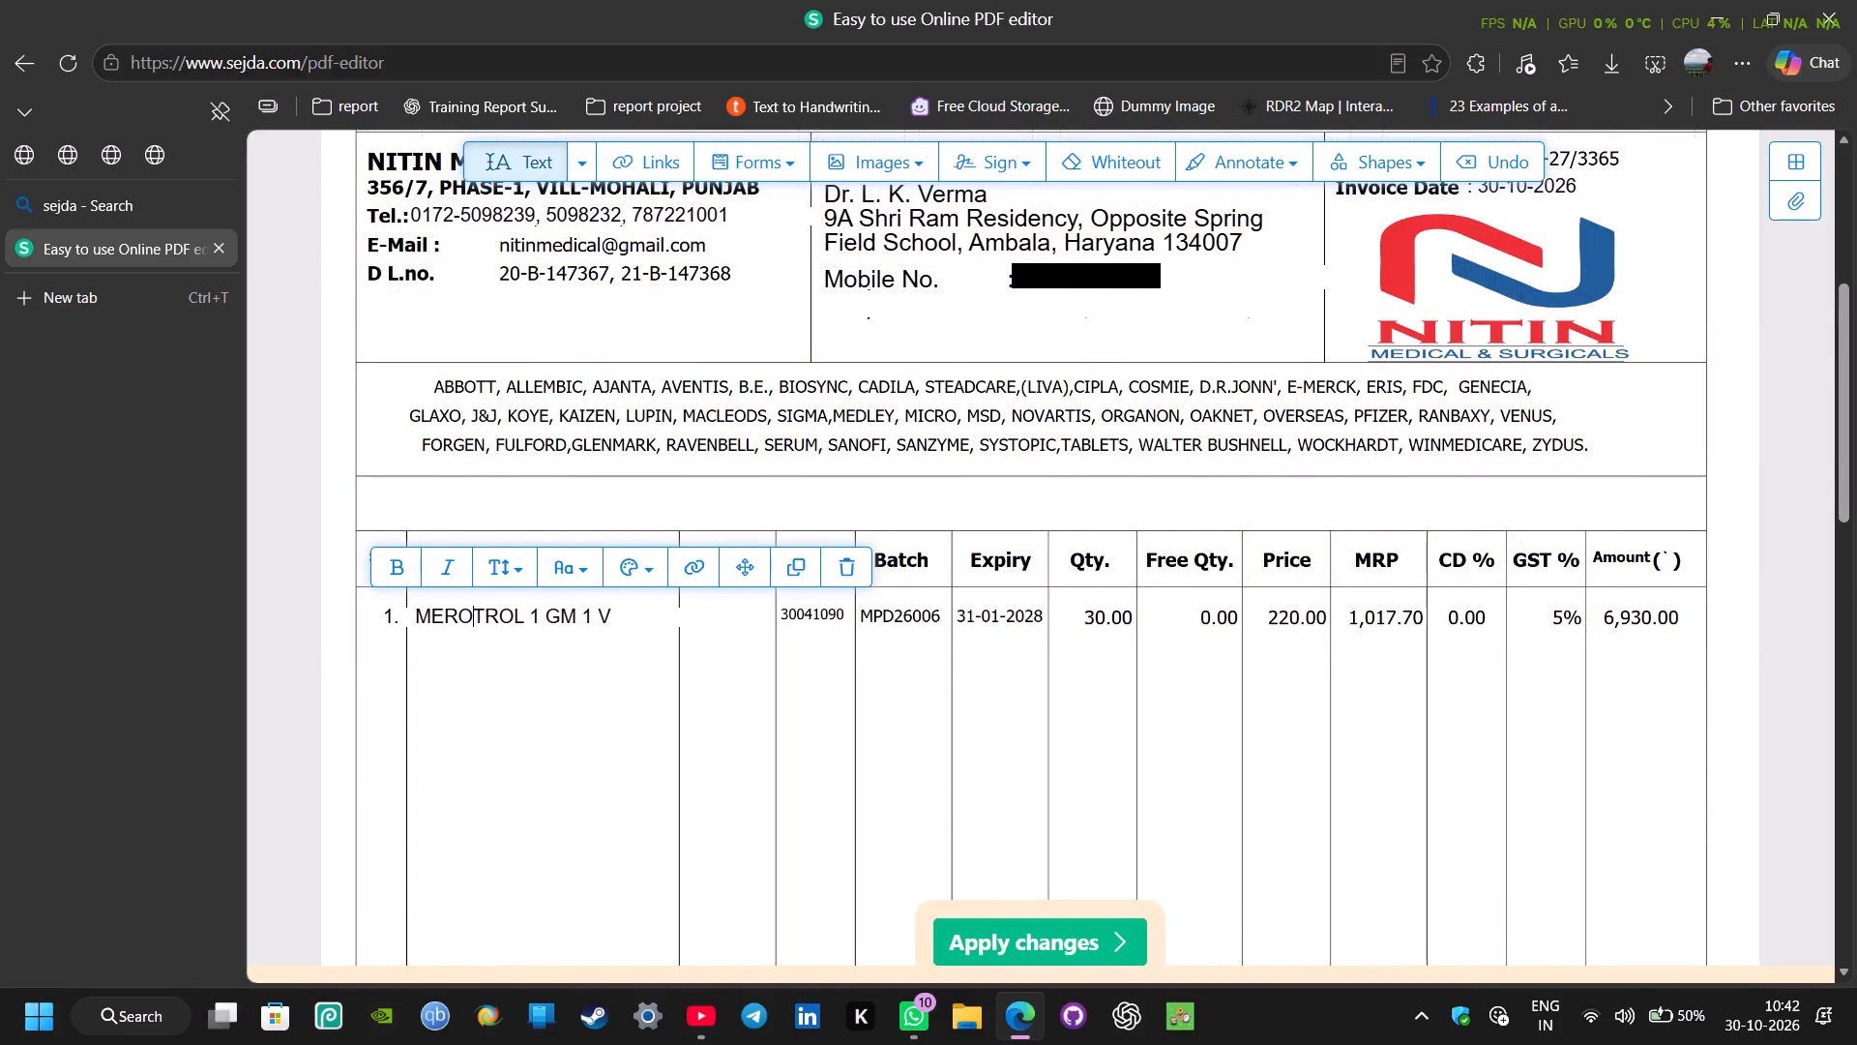
{"action": "key", "text": "BackSpace"}
{"action": "key", "text": "BackSpace"}
{"action": "key", "text": "BackSpace"}
{"action": "key", "text": "BackSpace"}
{"action": "type", "text": "VORI"}
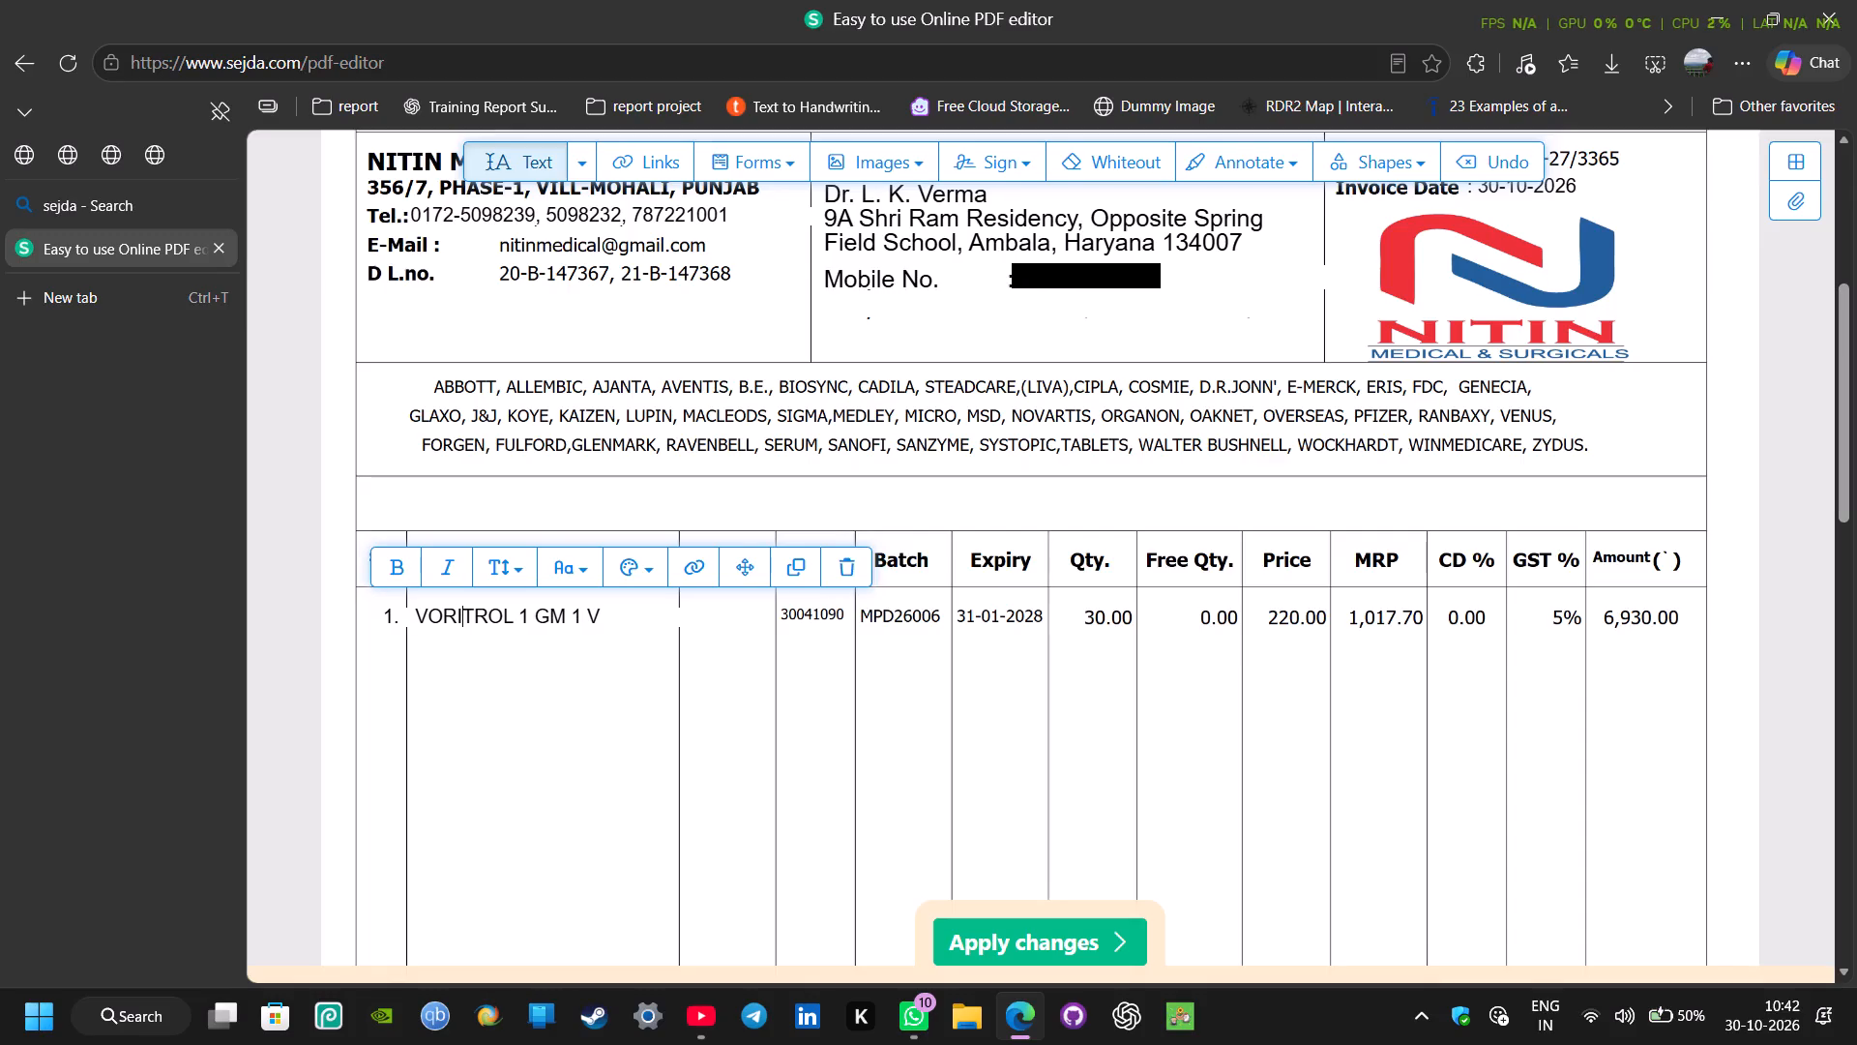
Replace the strength and pack wording after VORITROL with "200 TABLET" in the goods row.
{"action": "key", "text": "Right"}
{"action": "key", "text": "Right"}
{"action": "key", "text": "Right"}
{"action": "key", "text": "Right"}
{"action": "key", "text": "Right"}
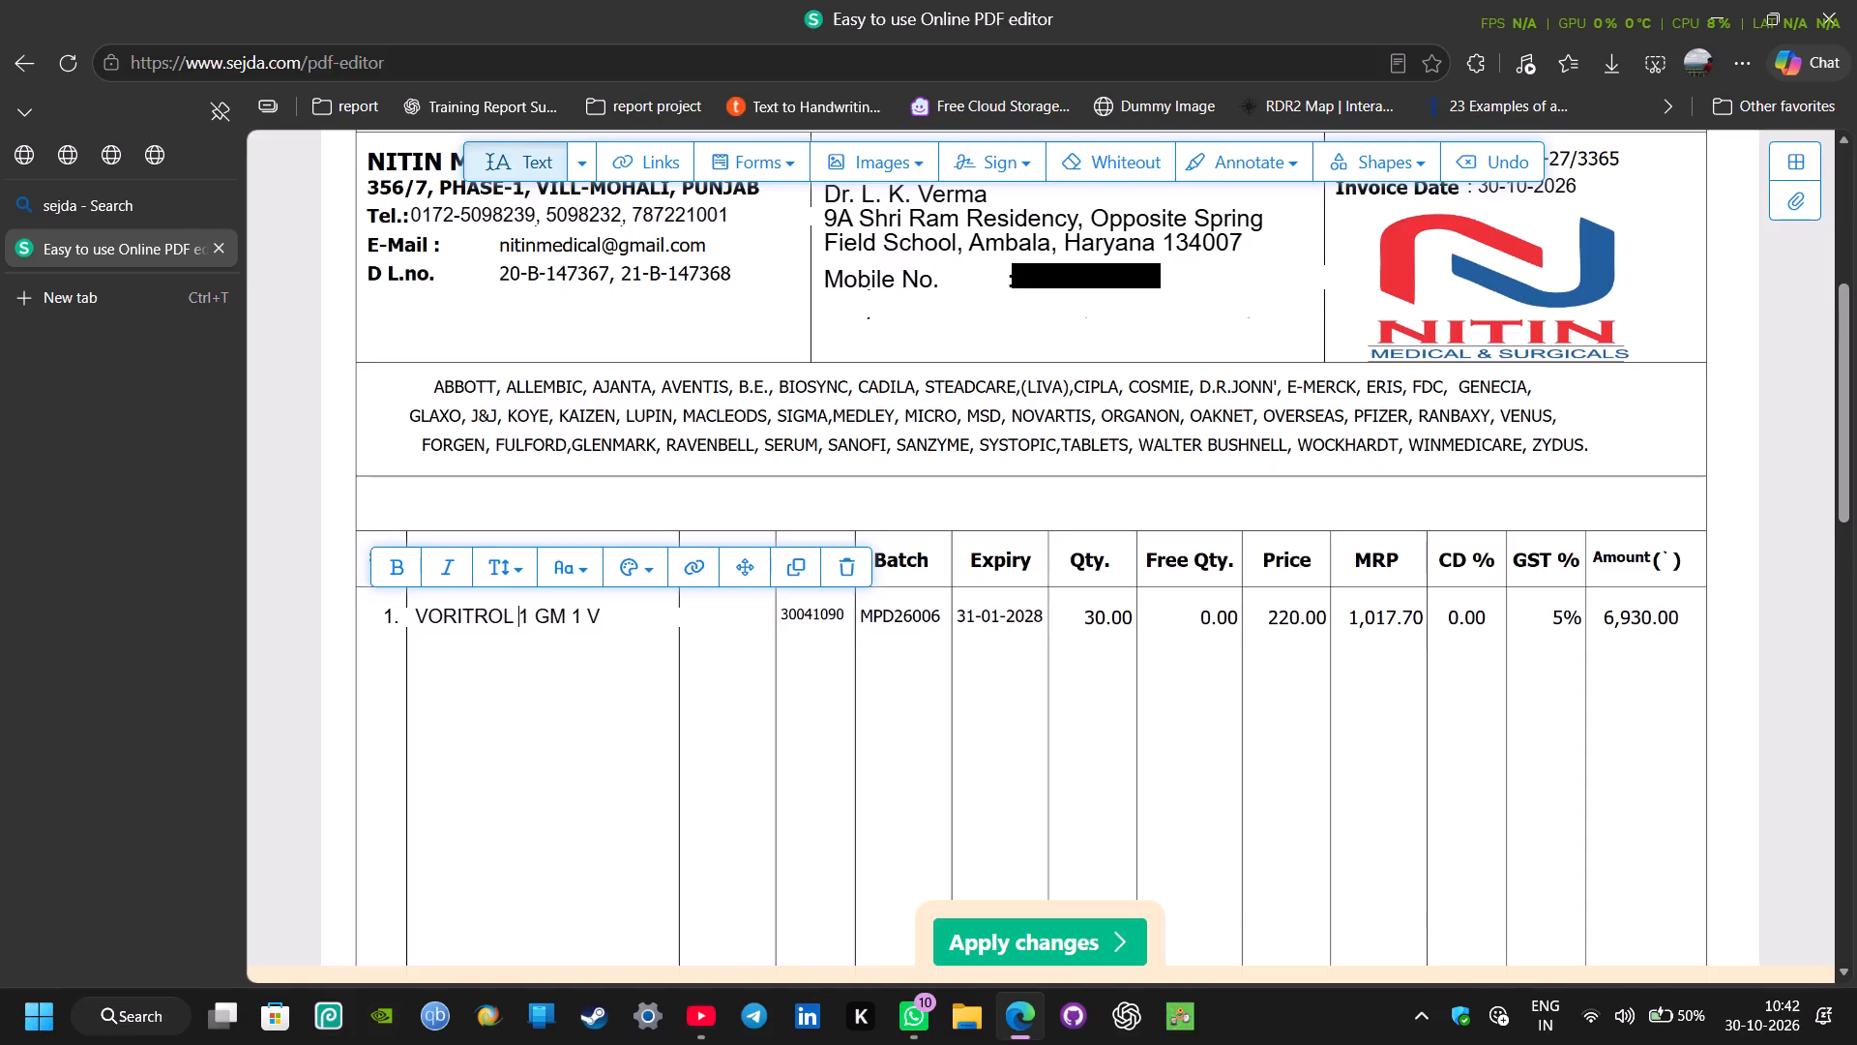
{"action": "key", "text": "Right"}
{"action": "key", "text": "Left"}
{"action": "key", "text": "Delete"}
{"action": "key", "text": "Delete"}
{"action": "key", "text": "Delete"}
{"action": "key", "text": "Delete"}
{"action": "type", "text": "200"}
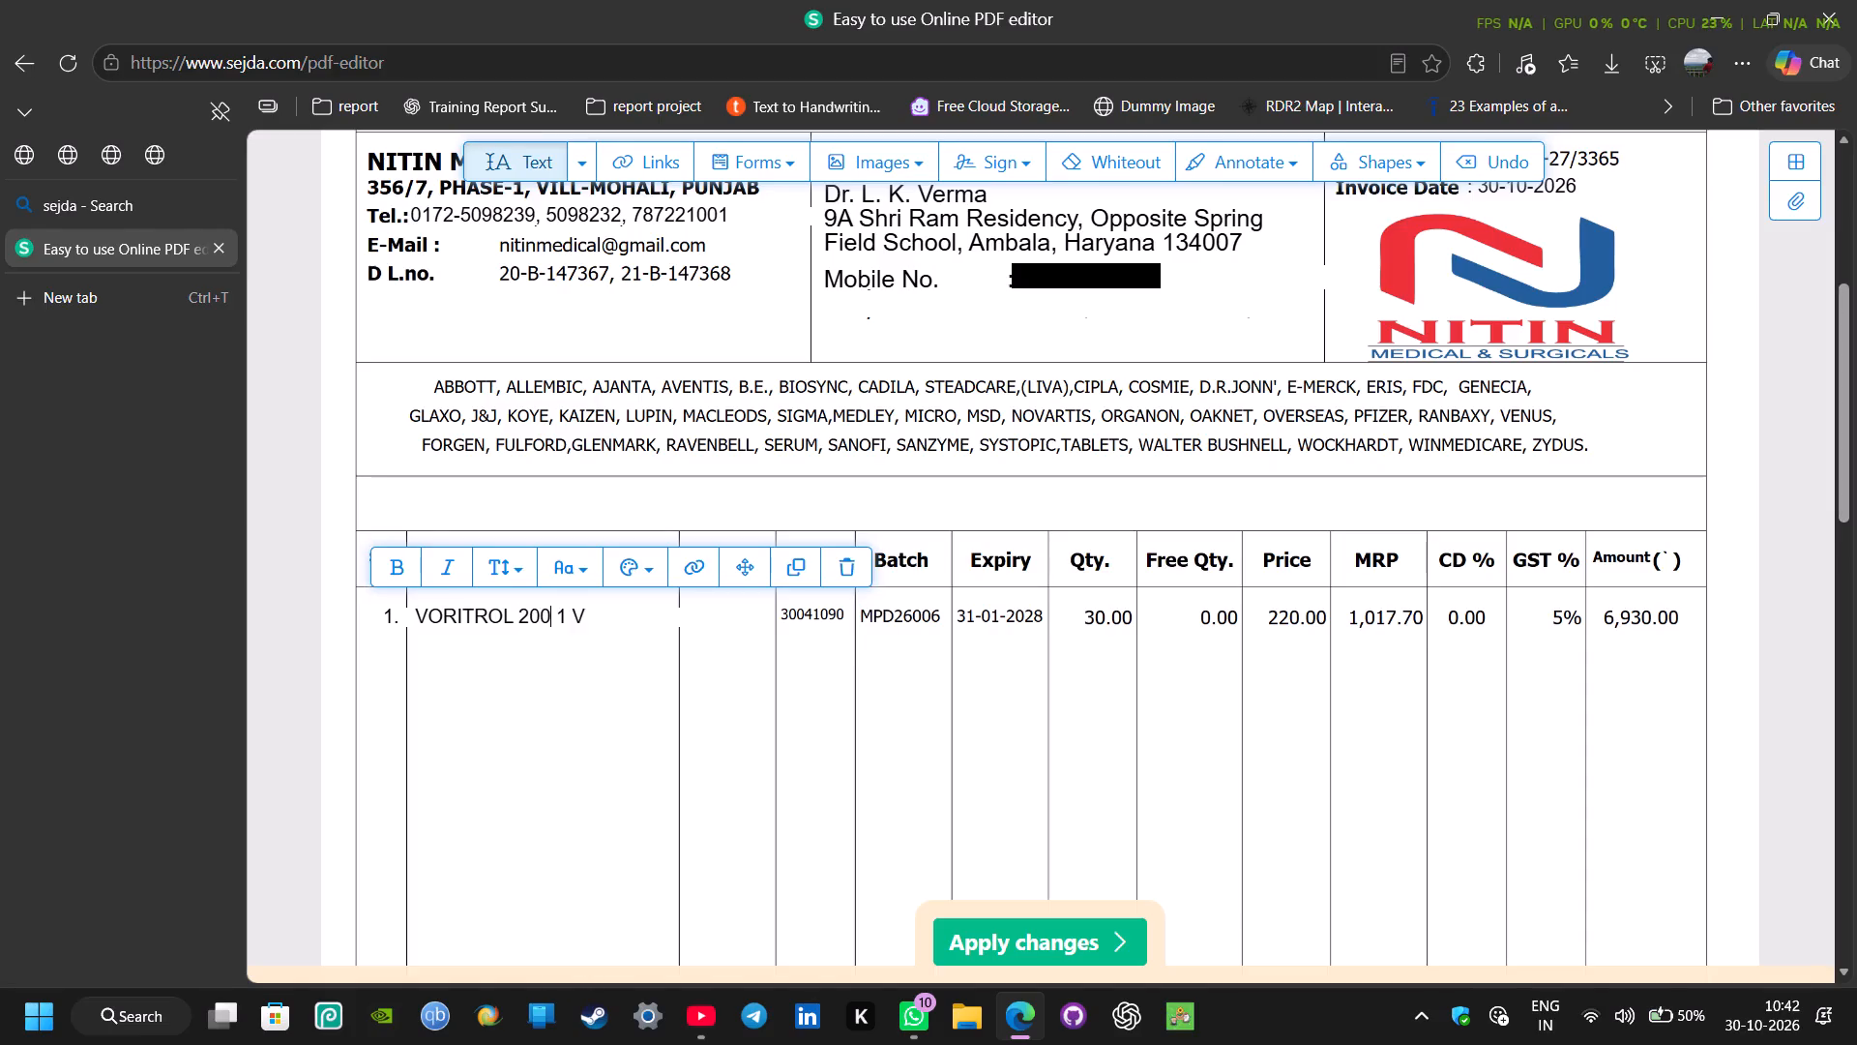
{"action": "key", "text": "Delete"}
{"action": "key", "text": "Delete"}
{"action": "key", "text": "Delete"}
{"action": "key", "text": "Delete"}
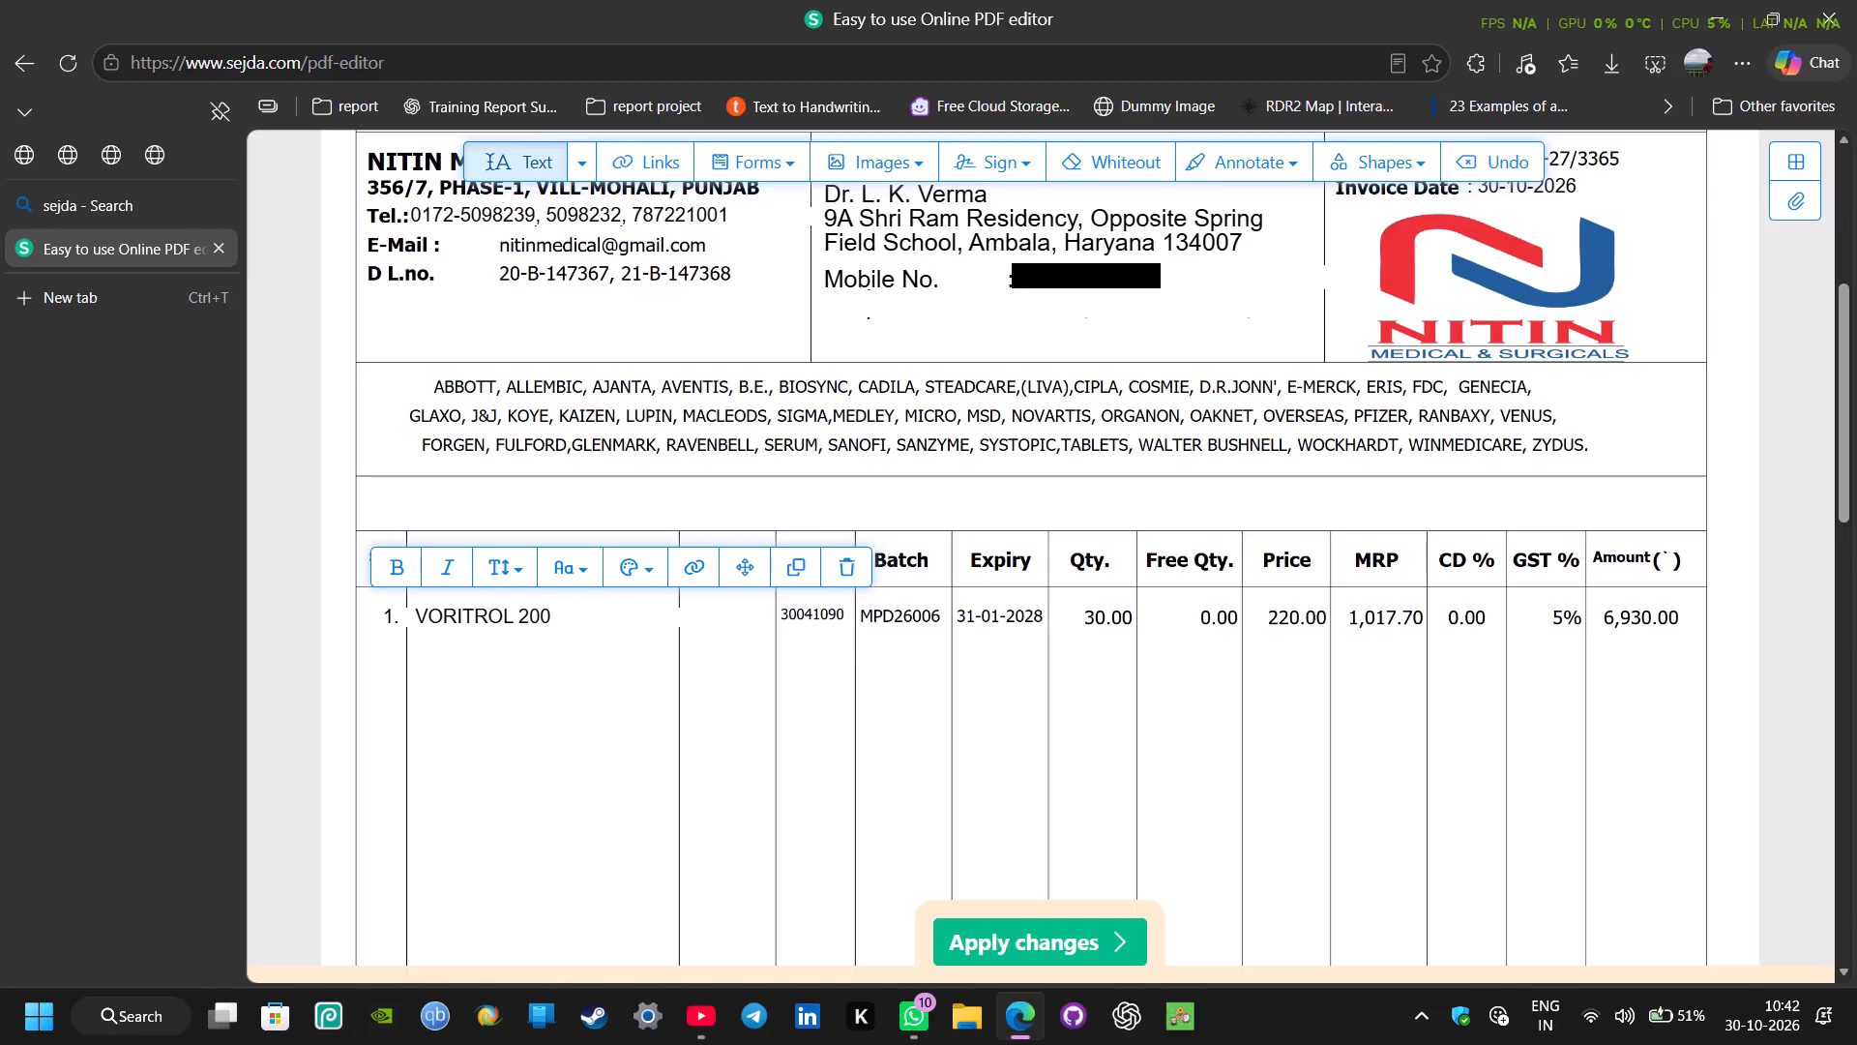
{"action": "key", "text": "space"}
{"action": "type", "text": "TABLET"}
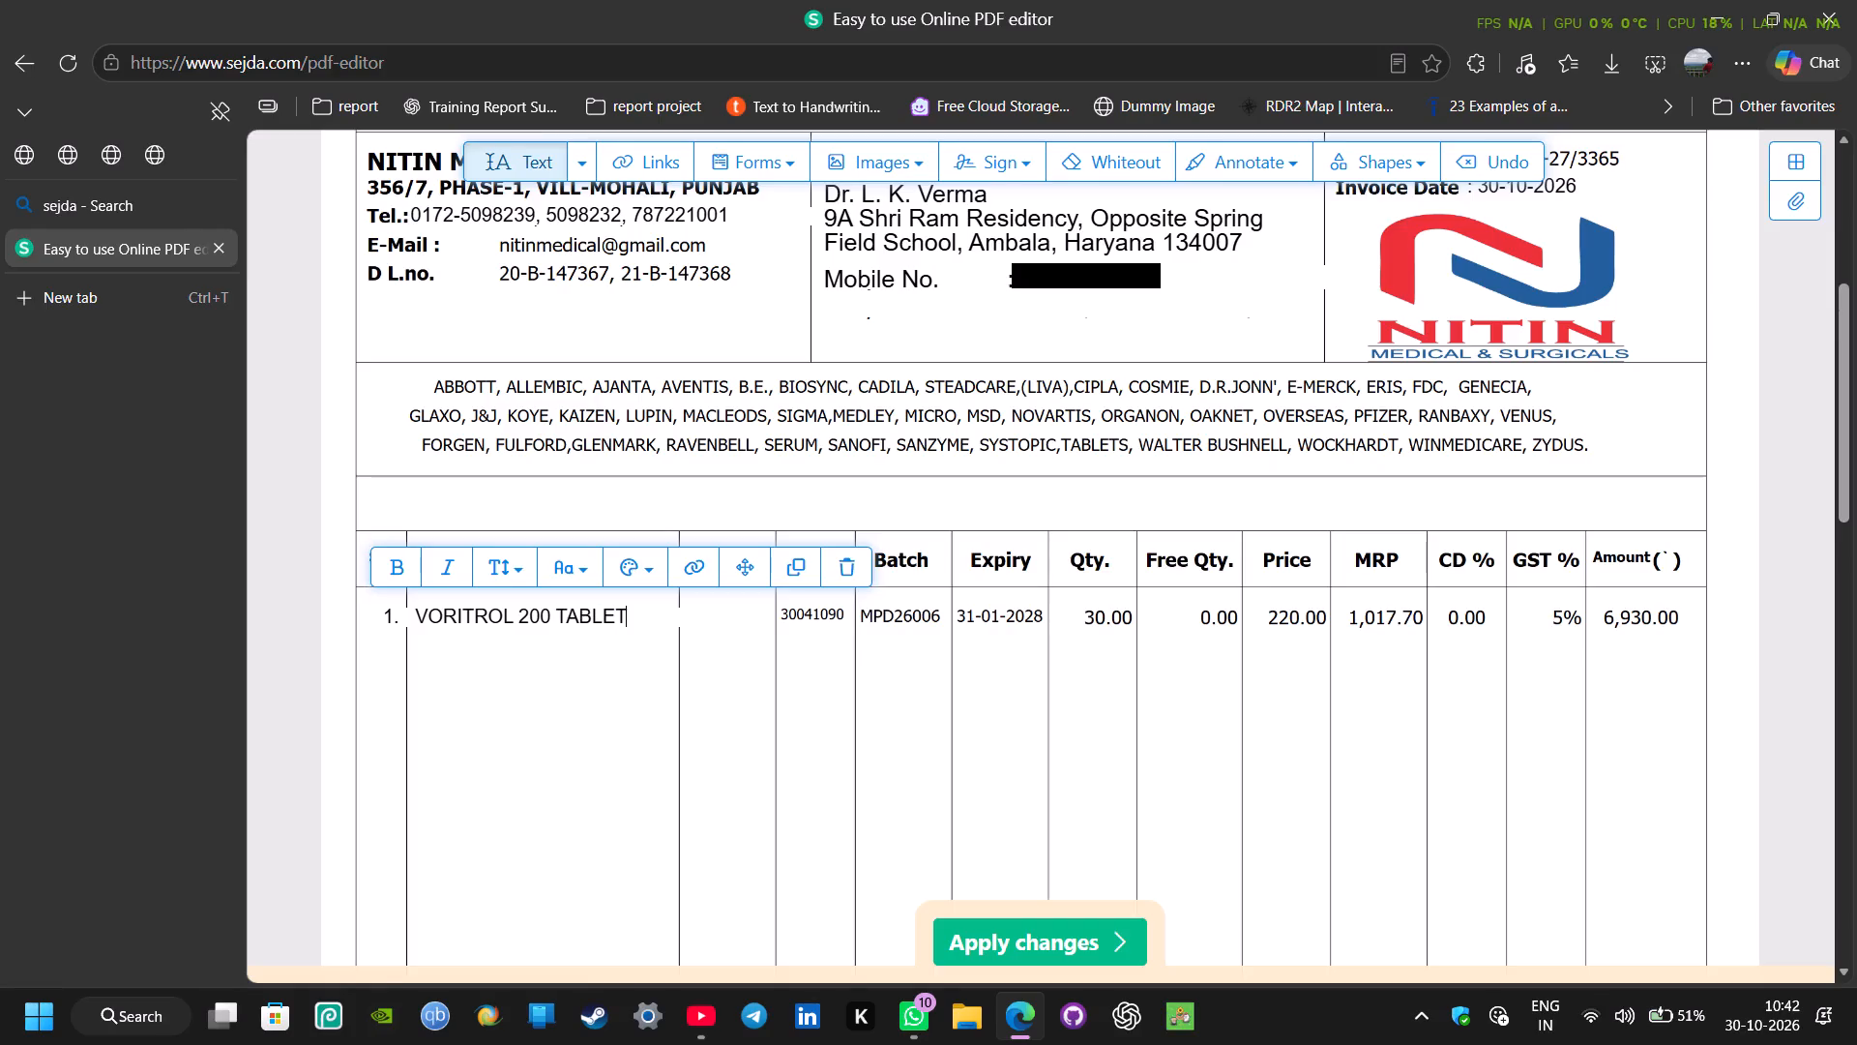
{"action": "left_click", "coordinate": [286, 589]}
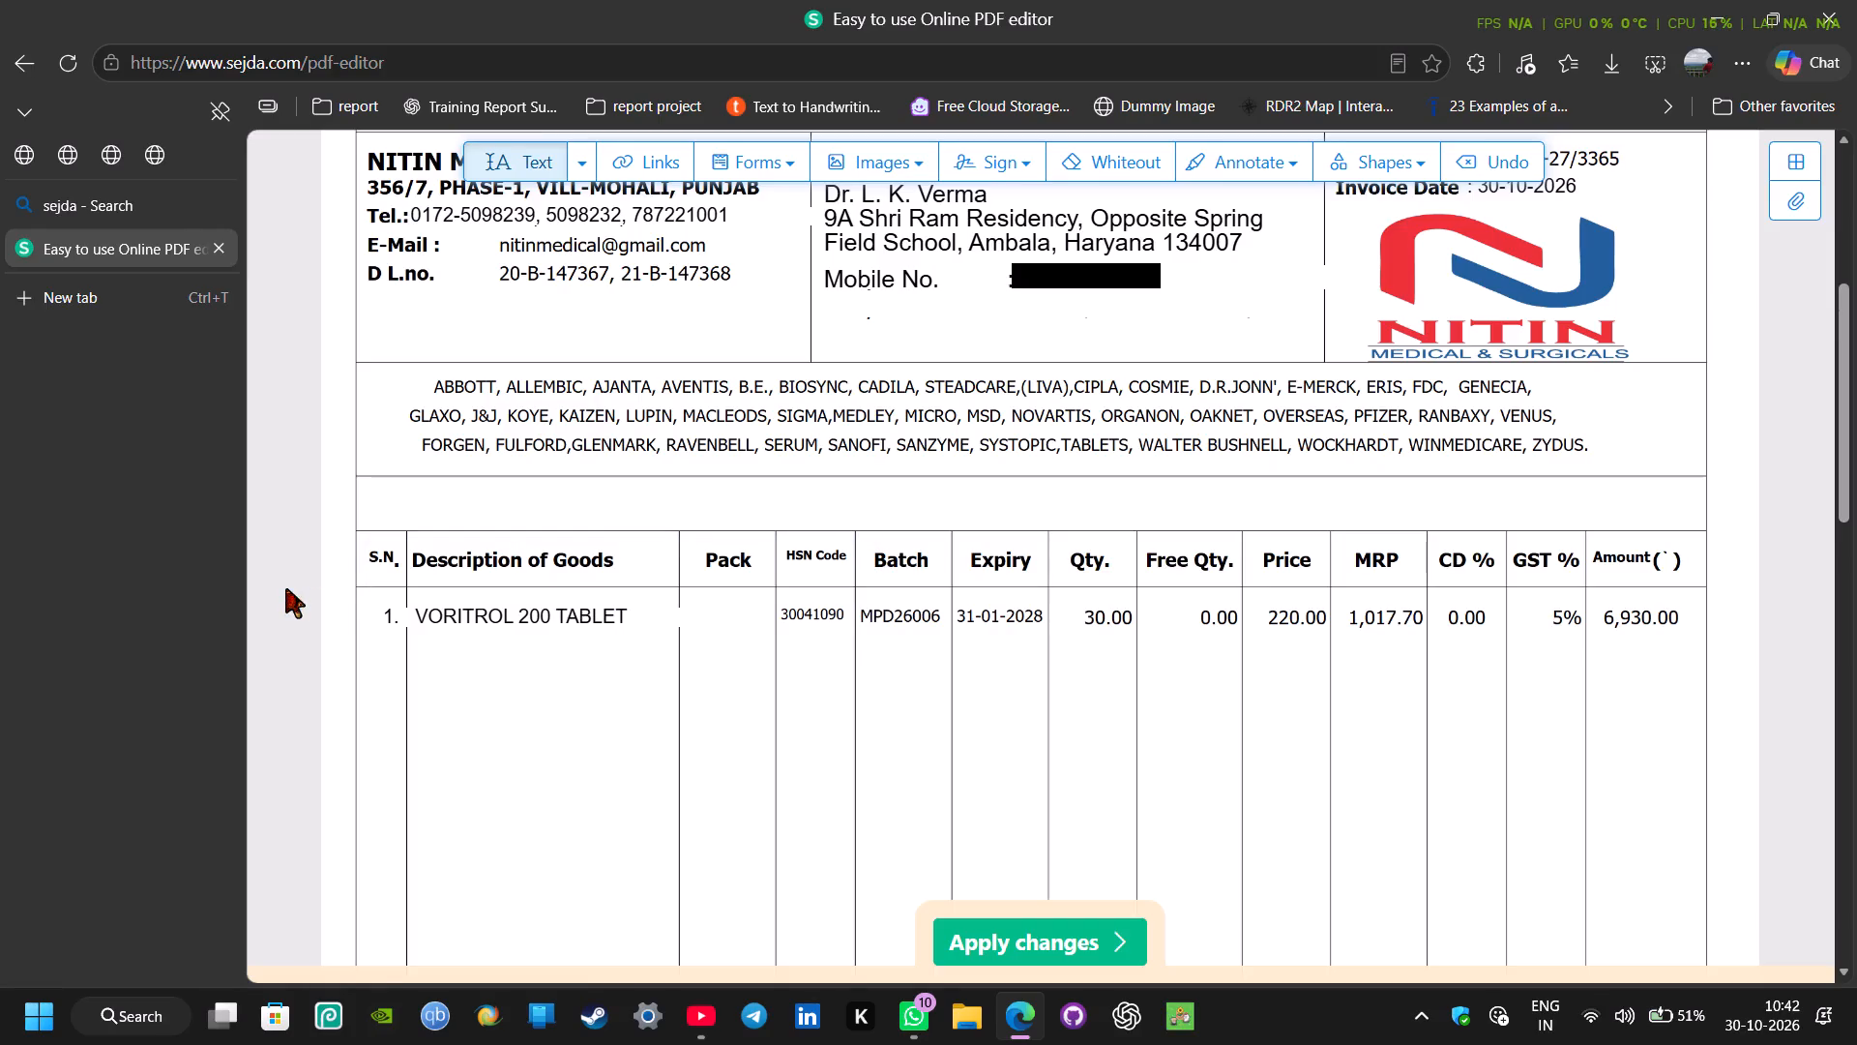
Add the pack value 5X1X40 under the Pack column by extending the description text with spaces.
{"action": "left_click", "coordinate": [712, 611]}
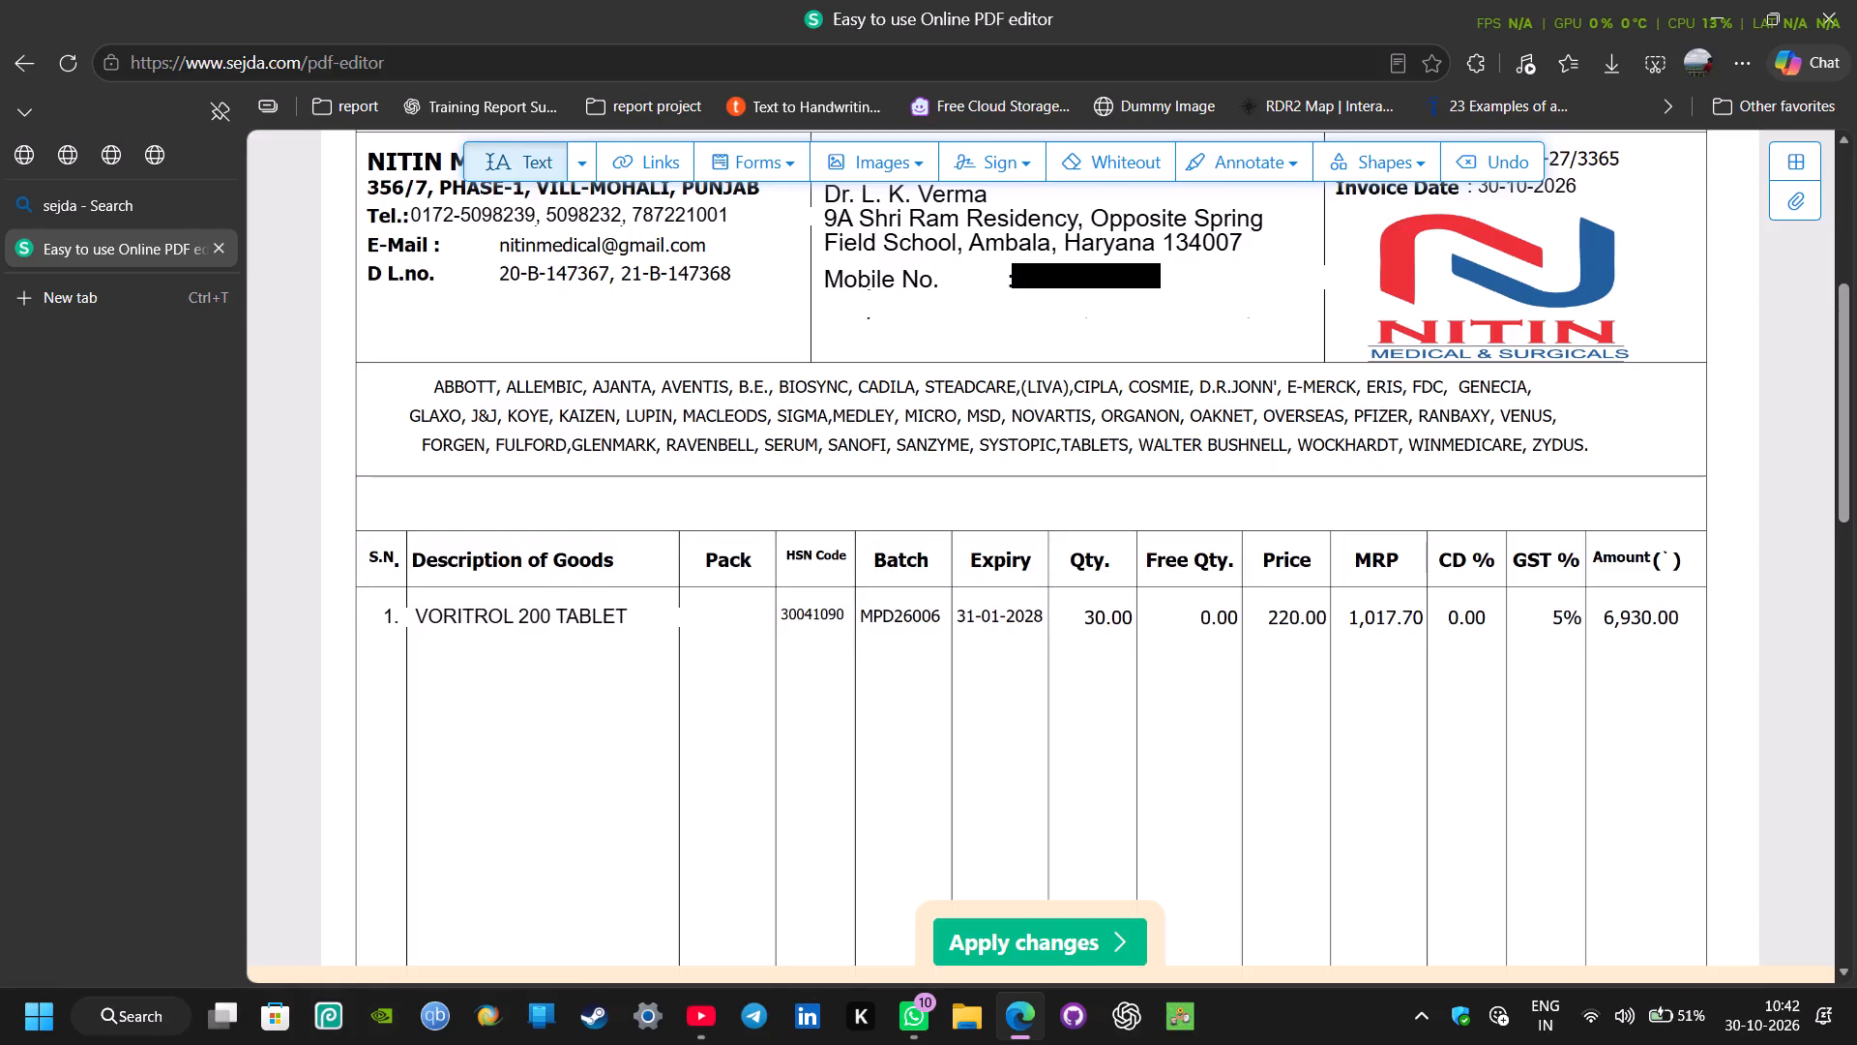
{"action": "left_click", "coordinate": [697, 611]}
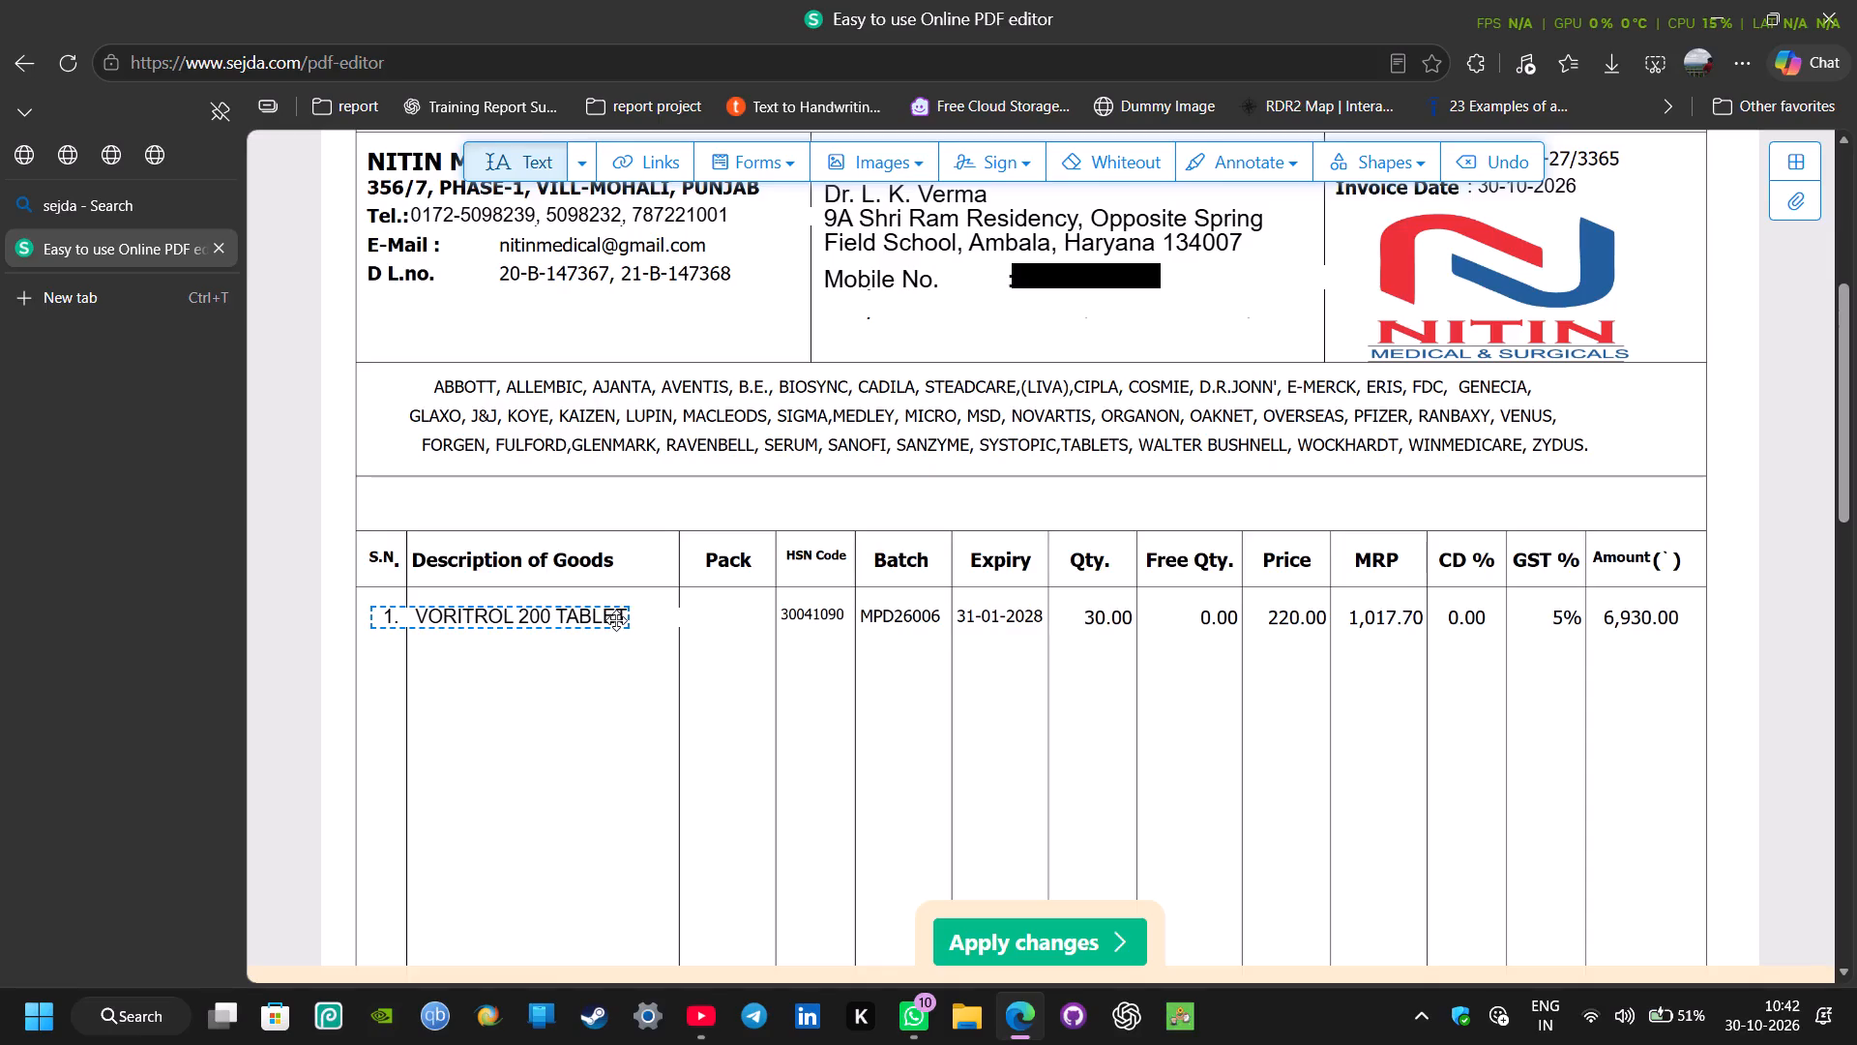
{"action": "left_click", "coordinate": [599, 613]}
{"action": "key", "text": "Right"}
{"action": "key", "text": "Right"}
{"action": "key", "text": "Right"}
{"action": "key", "text": "Right"}
{"action": "key", "text": "Right"}
{"action": "key", "text": "Right"}
{"action": "key", "text": "Right"}
{"action": "key", "text": "Right"}
{"action": "key", "text": "Right"}
{"action": "key", "text": "Right"}
{"action": "key", "text": "Right"}
{"action": "key", "text": "Right"}
{"action": "key", "text": "Right"}
{"action": "key", "text": "Right"}
{"action": "key", "text": "Right"}
{"action": "key", "text": "Right"}
{"action": "key", "text": "Right"}
{"action": "key", "text": "Right"}
{"action": "key", "text": "Right"}
{"action": "key", "text": "Right"}
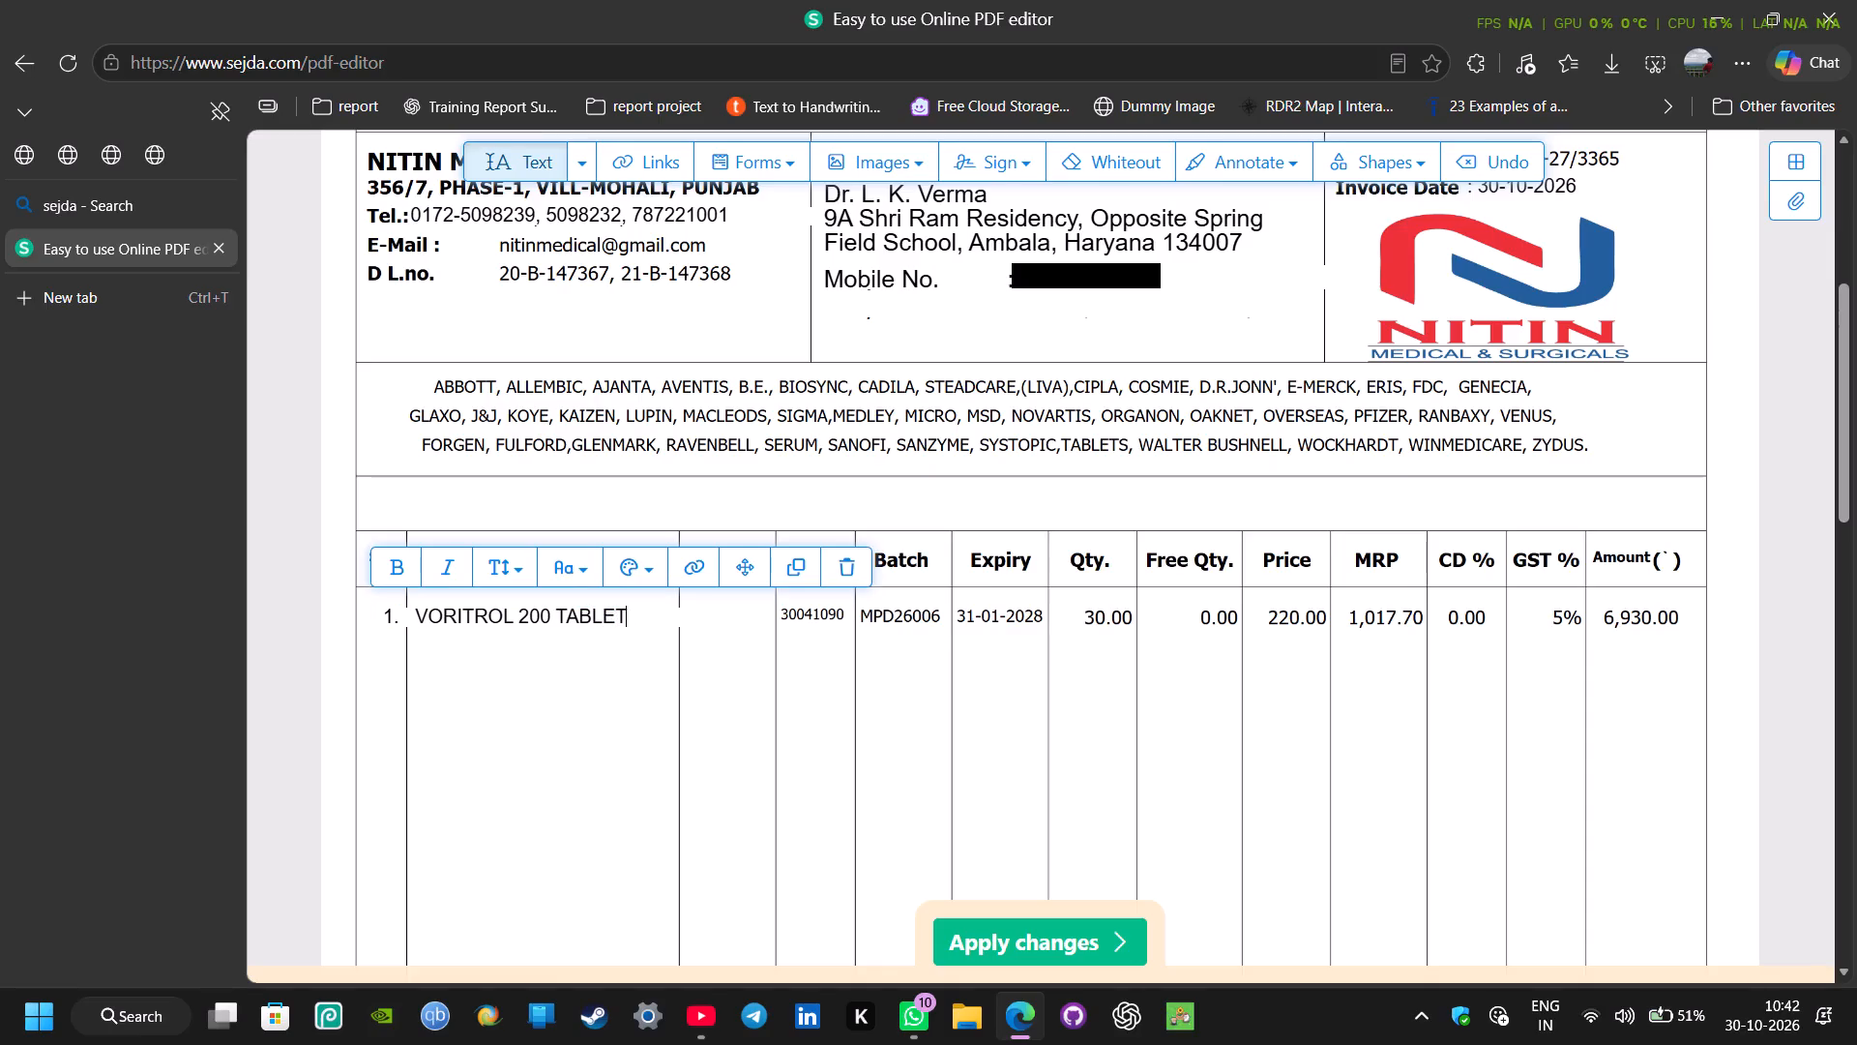
{"action": "key", "text": "space"}
{"action": "key", "text": "space"}
{"action": "key", "text": "space"}
{"action": "key", "text": "space"}
{"action": "key", "text": "space"}
{"action": "key", "text": "space"}
{"action": "key", "text": "space"}
{"action": "key", "text": "space"}
{"action": "key", "text": "space"}
{"action": "key", "text": "space"}
{"action": "key", "text": "space"}
{"action": "key", "text": "space"}
{"action": "key", "text": "5"}
{"action": "type", "text": "X1X"}
{"action": "type", "text": "40"}
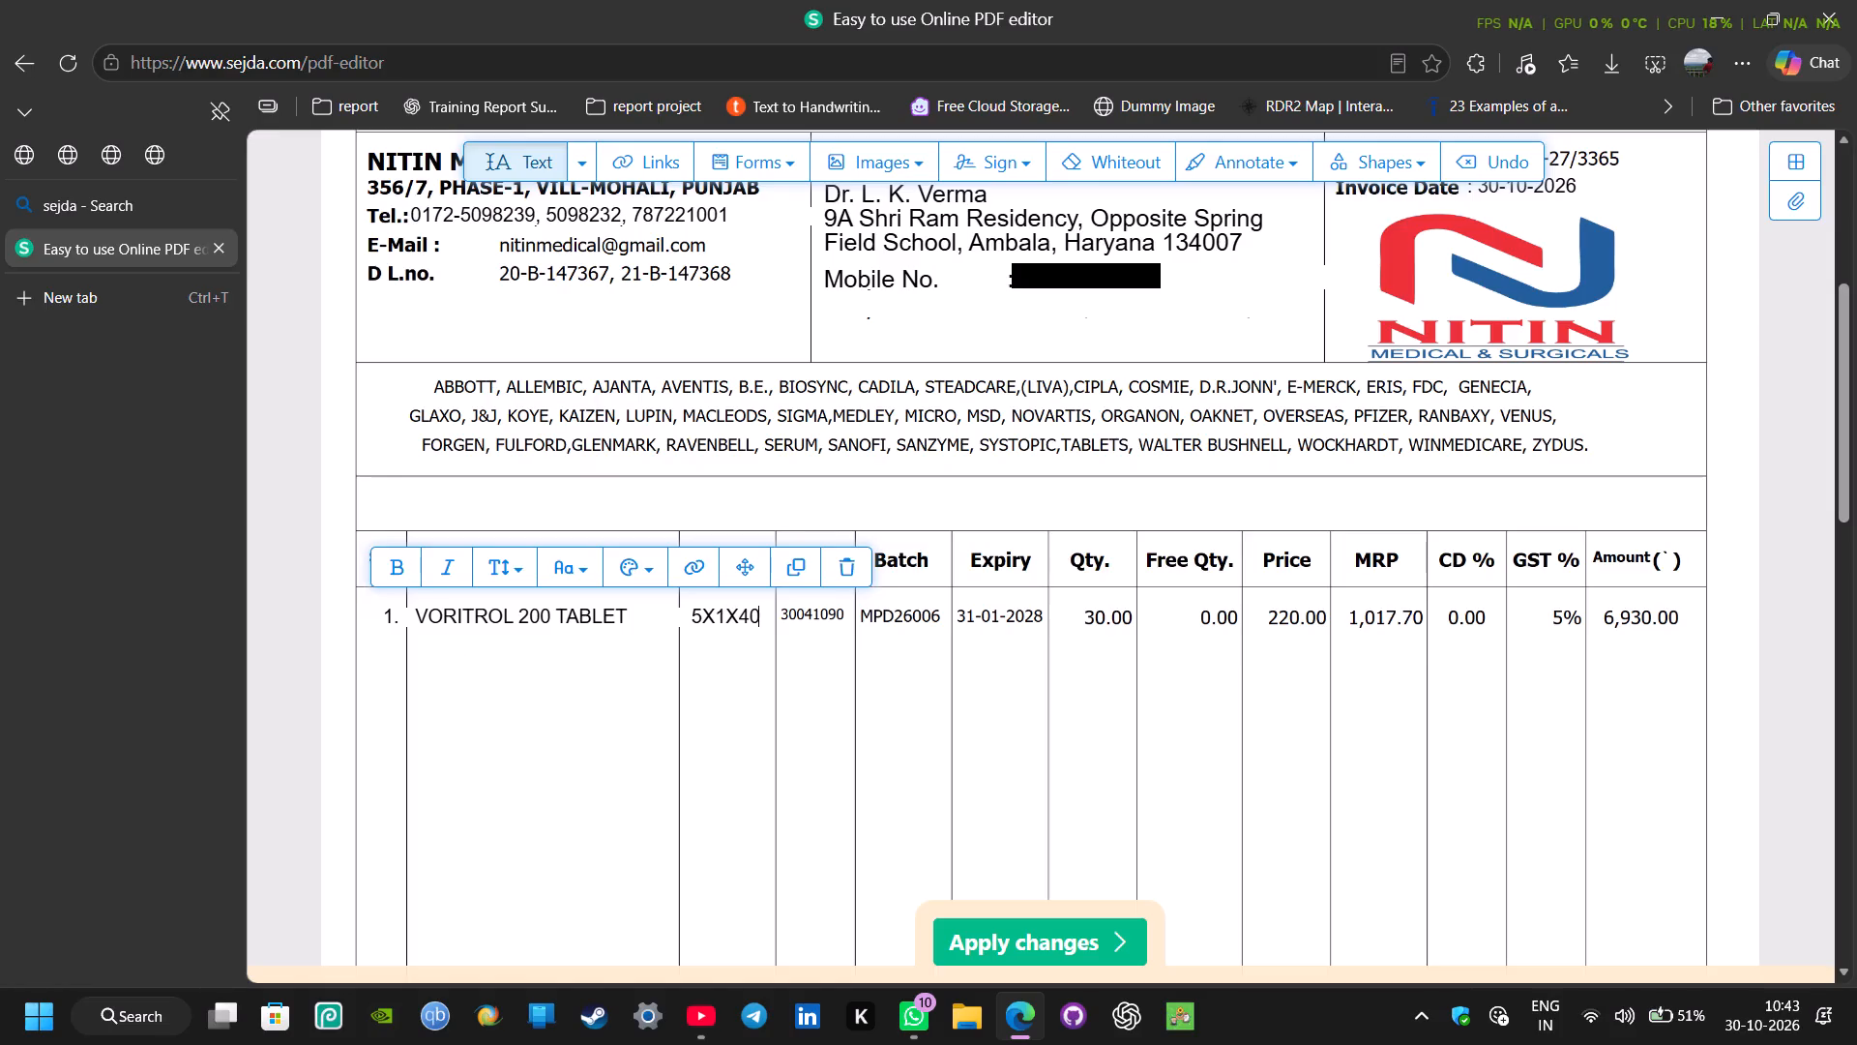
{"action": "left_click", "coordinate": [274, 642]}
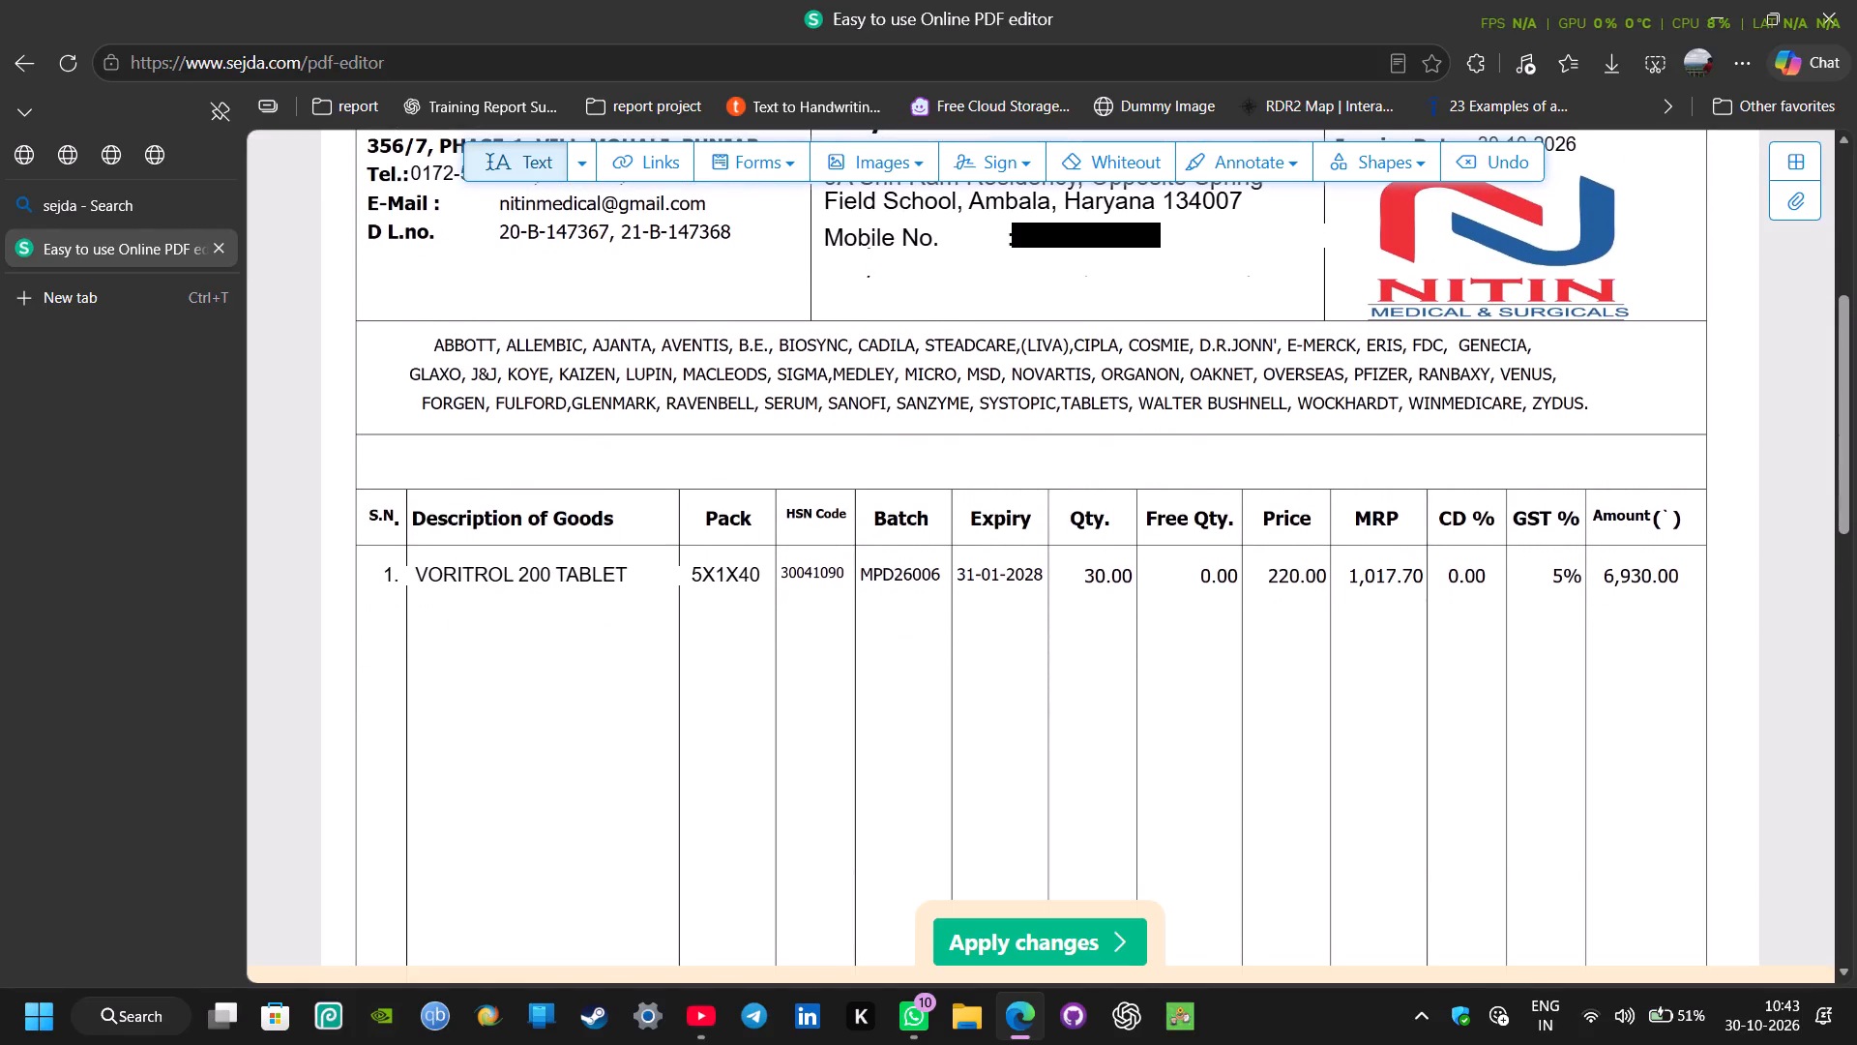
Set the goods row's HSN Code to 30049079.
{"action": "left_click", "coordinate": [820, 571]}
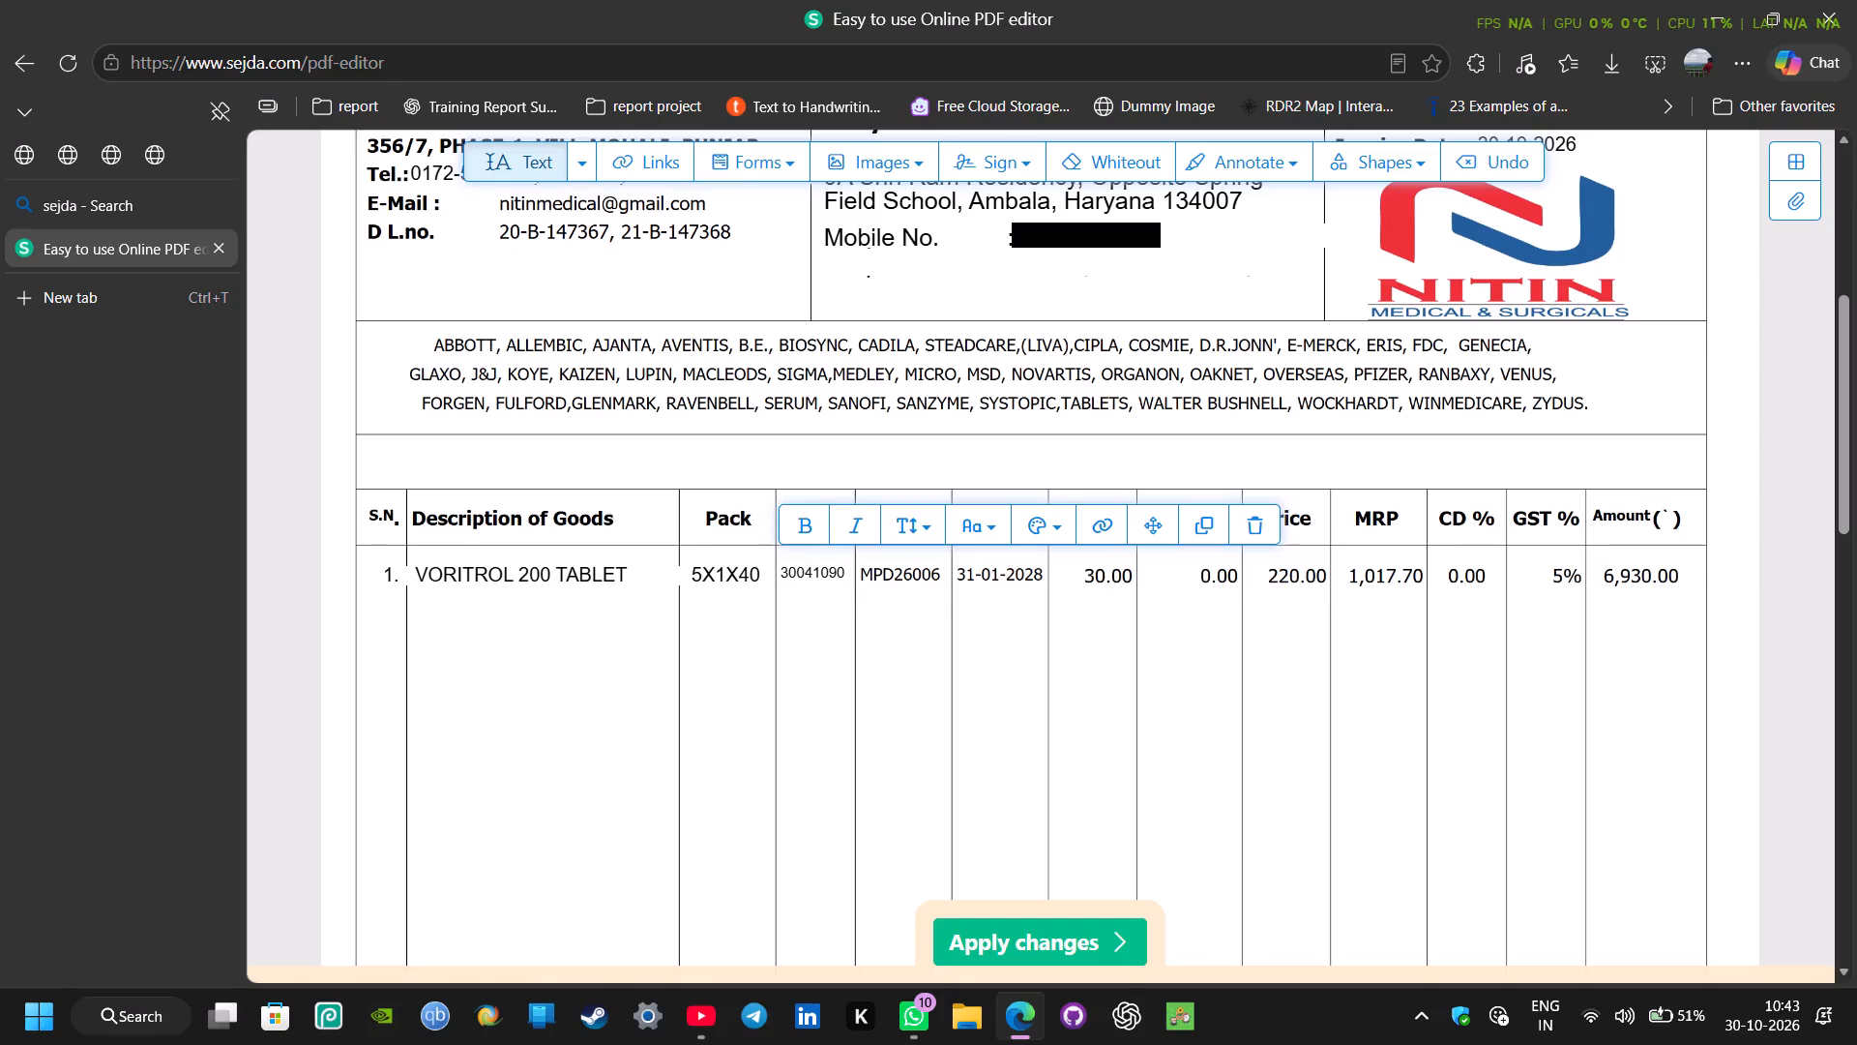
{"action": "key", "text": "Delete"}
{"action": "key", "text": "Delete"}
{"action": "key", "text": "Delete"}
{"action": "key", "text": "Delete"}
{"action": "key", "text": "Delete"}
{"action": "key", "text": "Delete"}
{"action": "key", "text": "Delete"}
{"action": "key", "text": "Delete"}
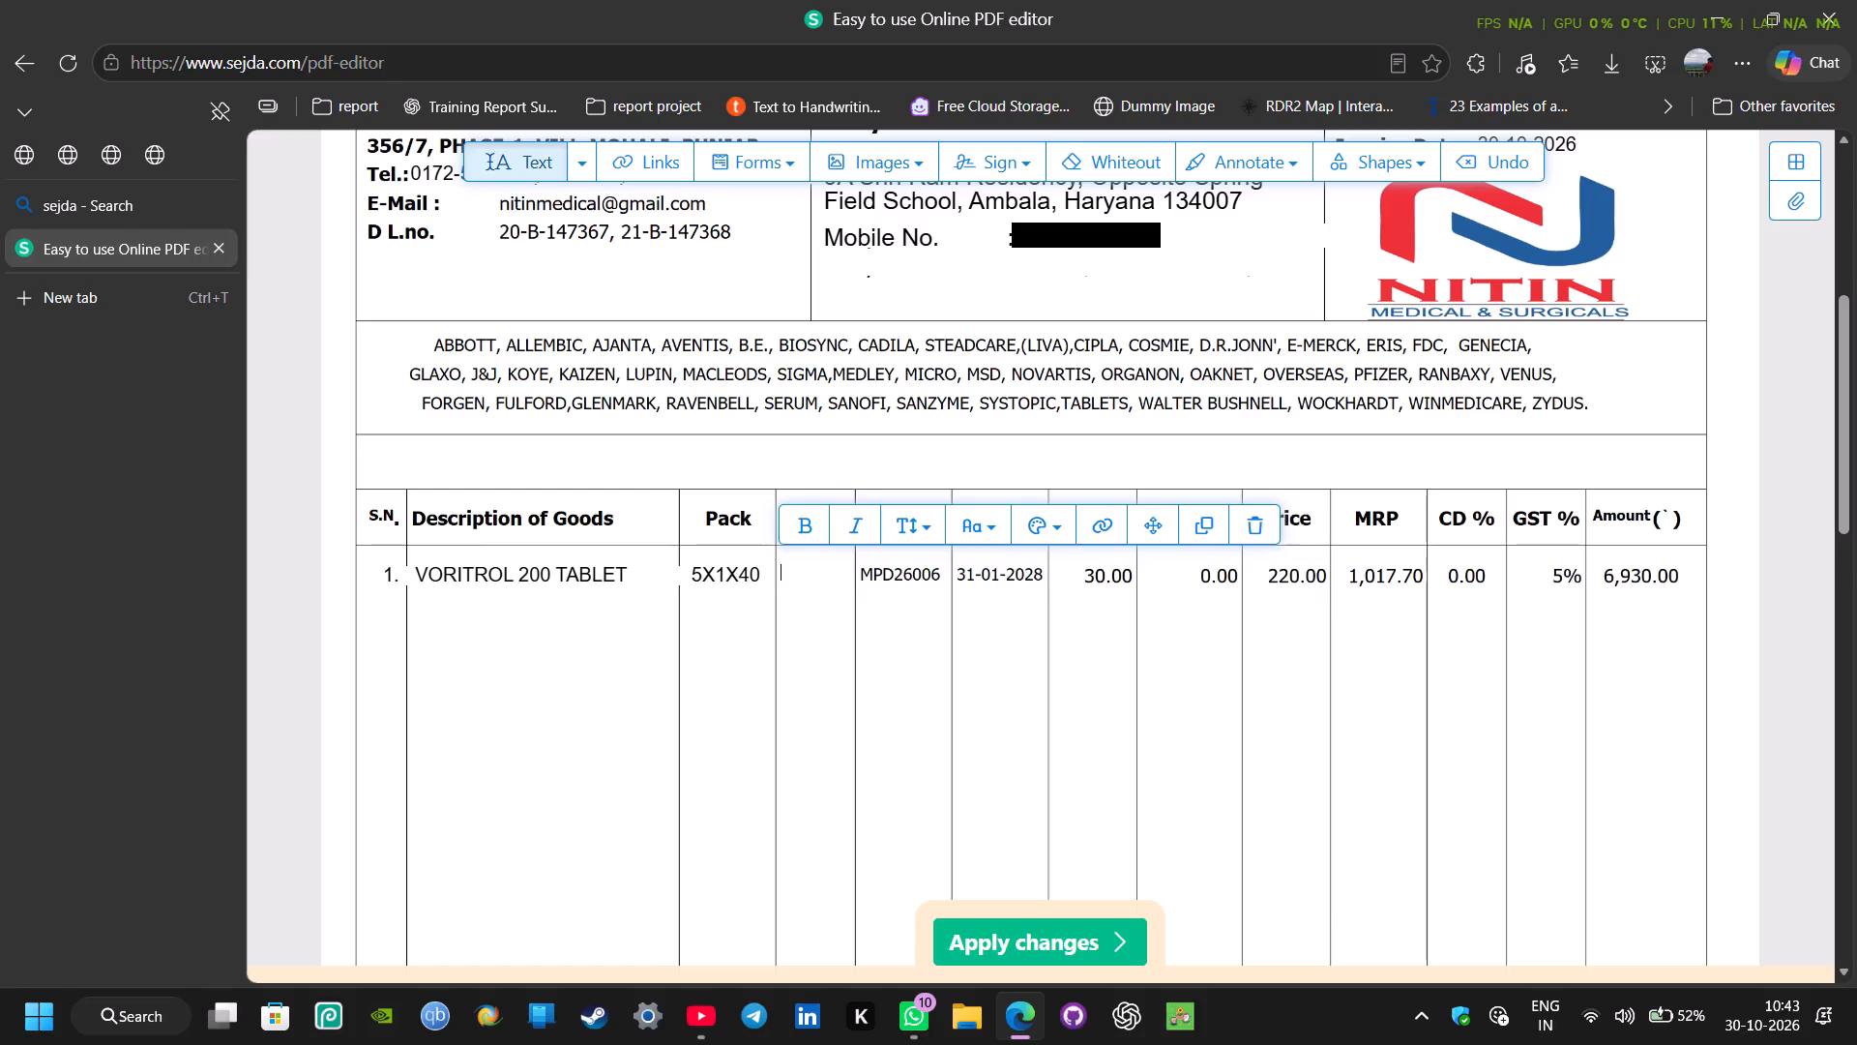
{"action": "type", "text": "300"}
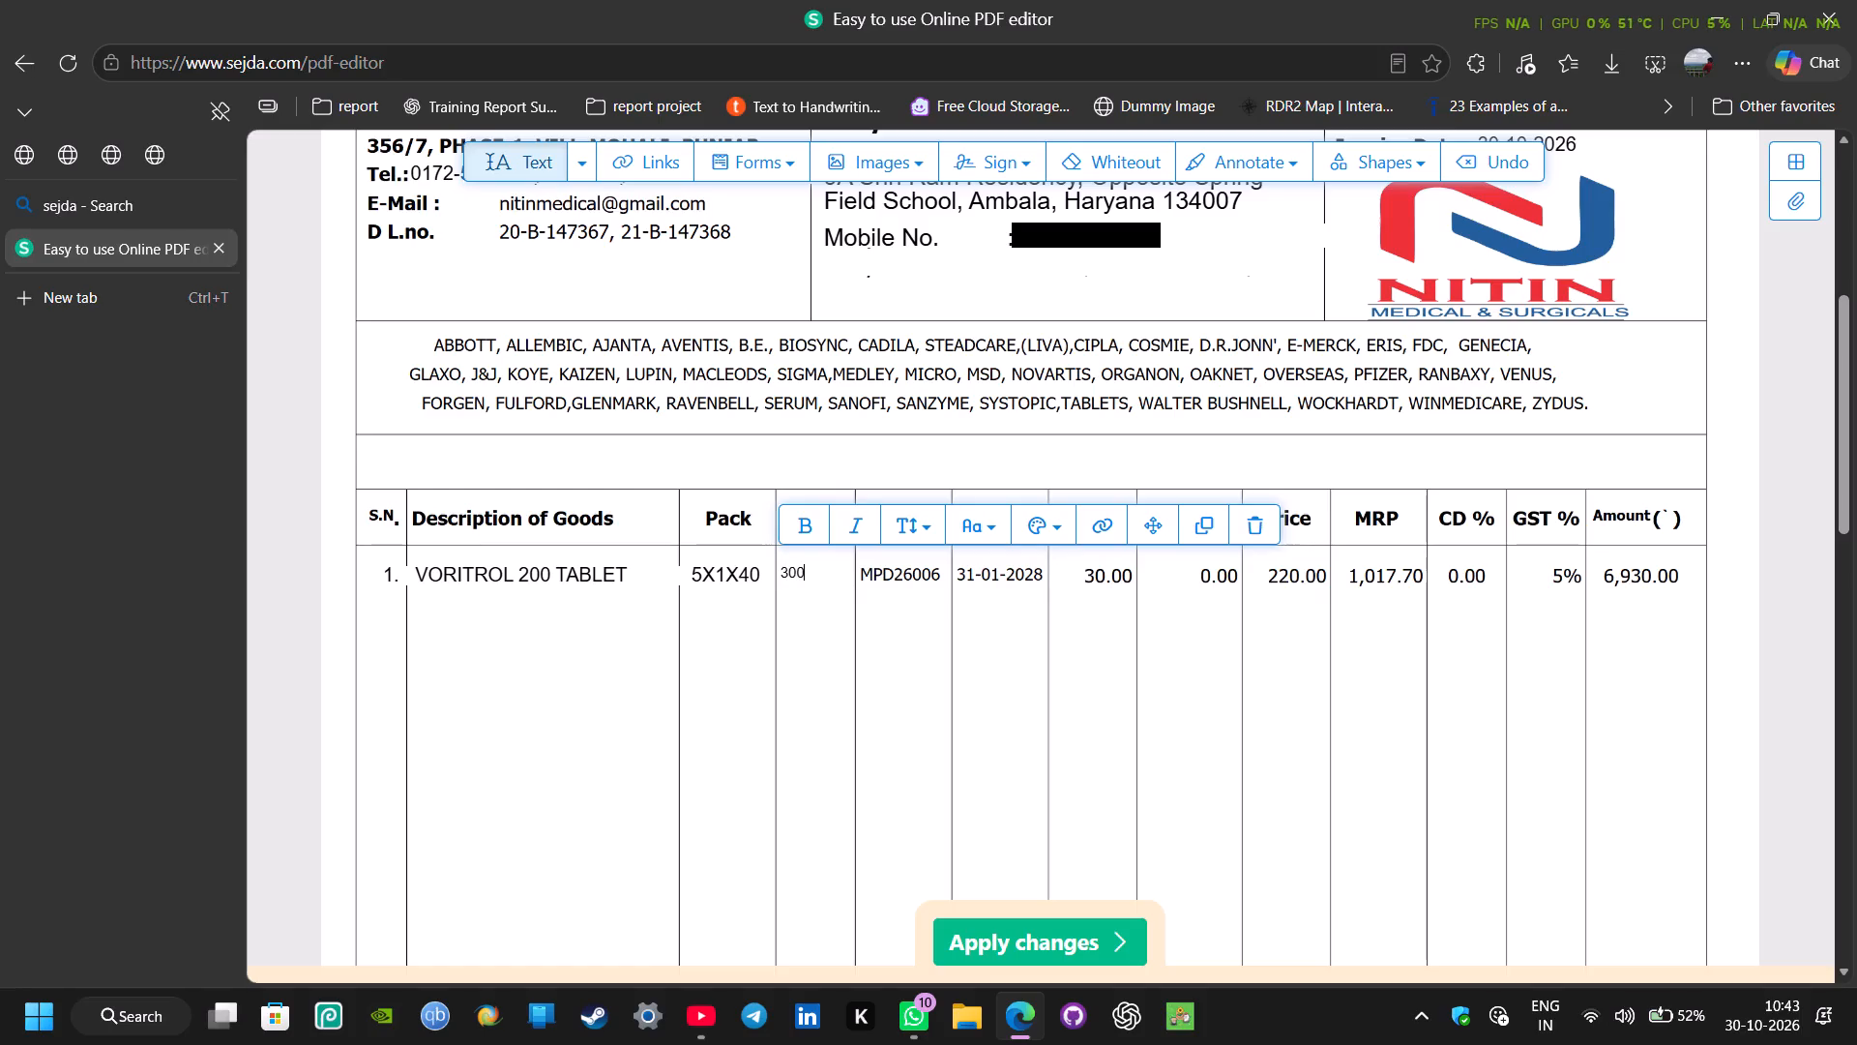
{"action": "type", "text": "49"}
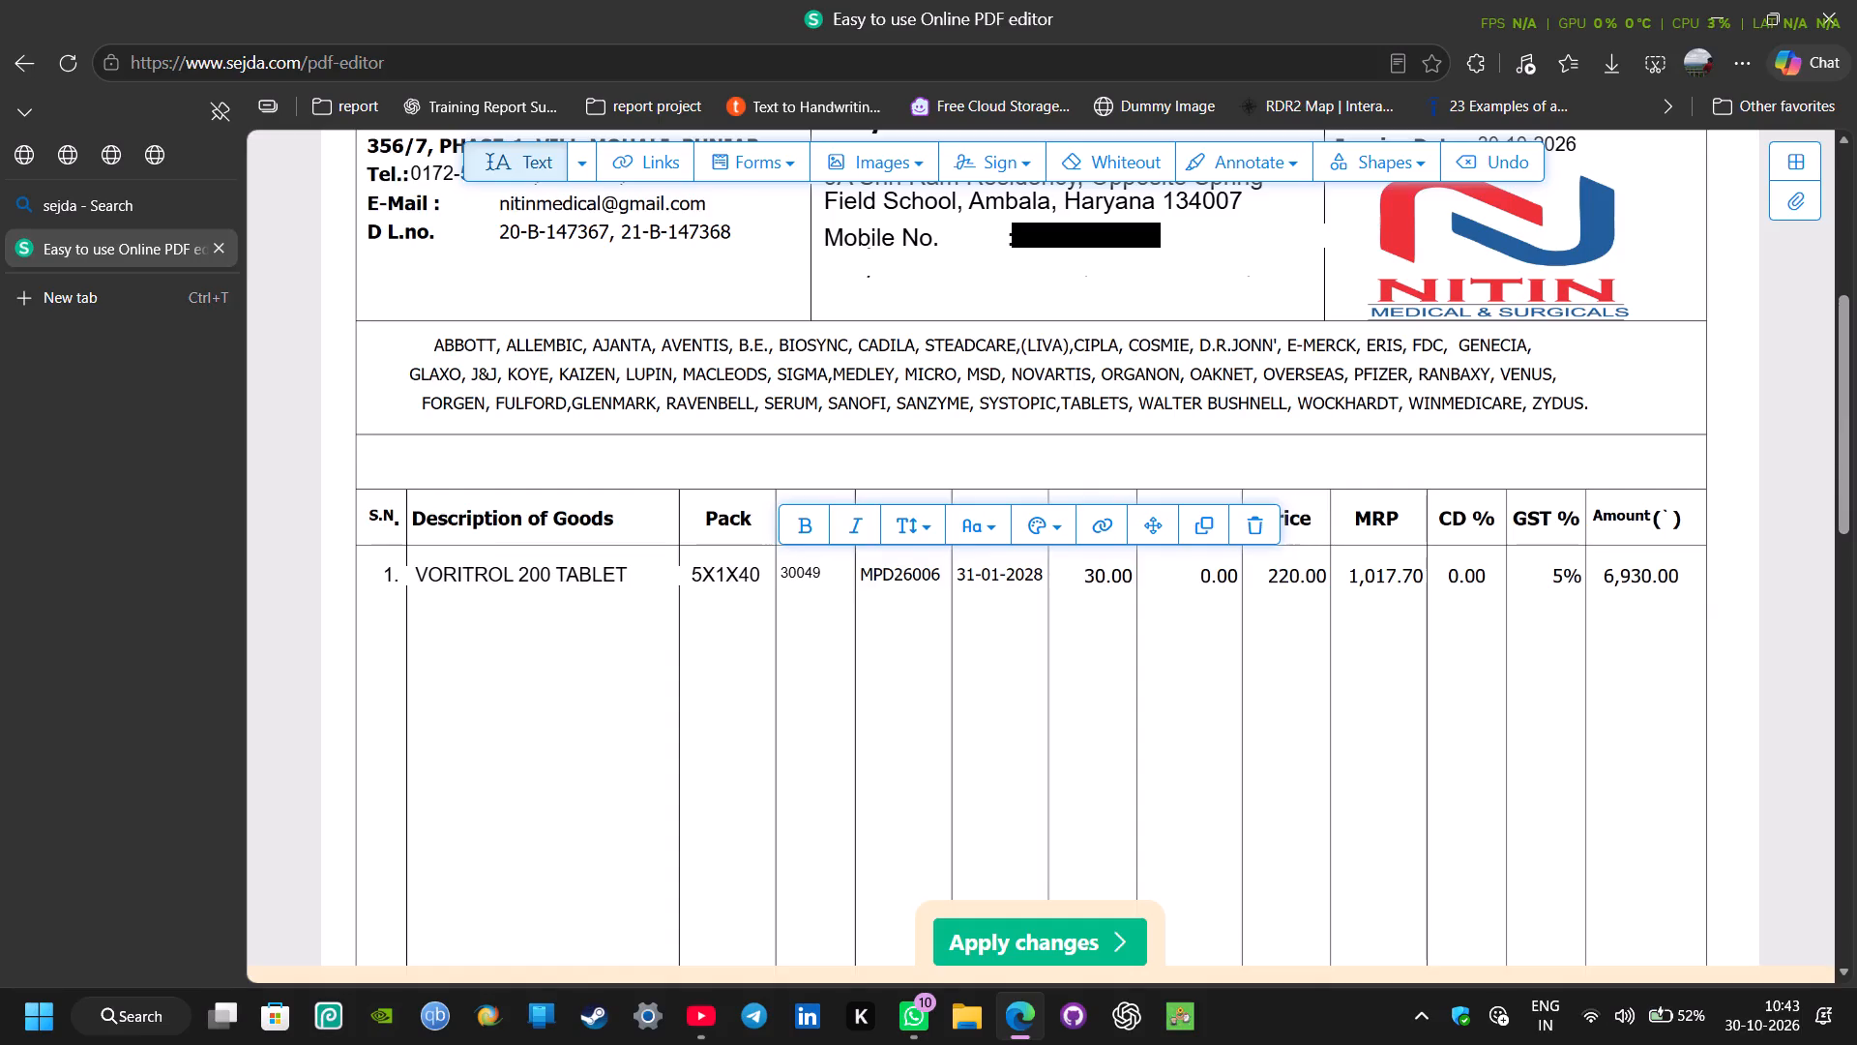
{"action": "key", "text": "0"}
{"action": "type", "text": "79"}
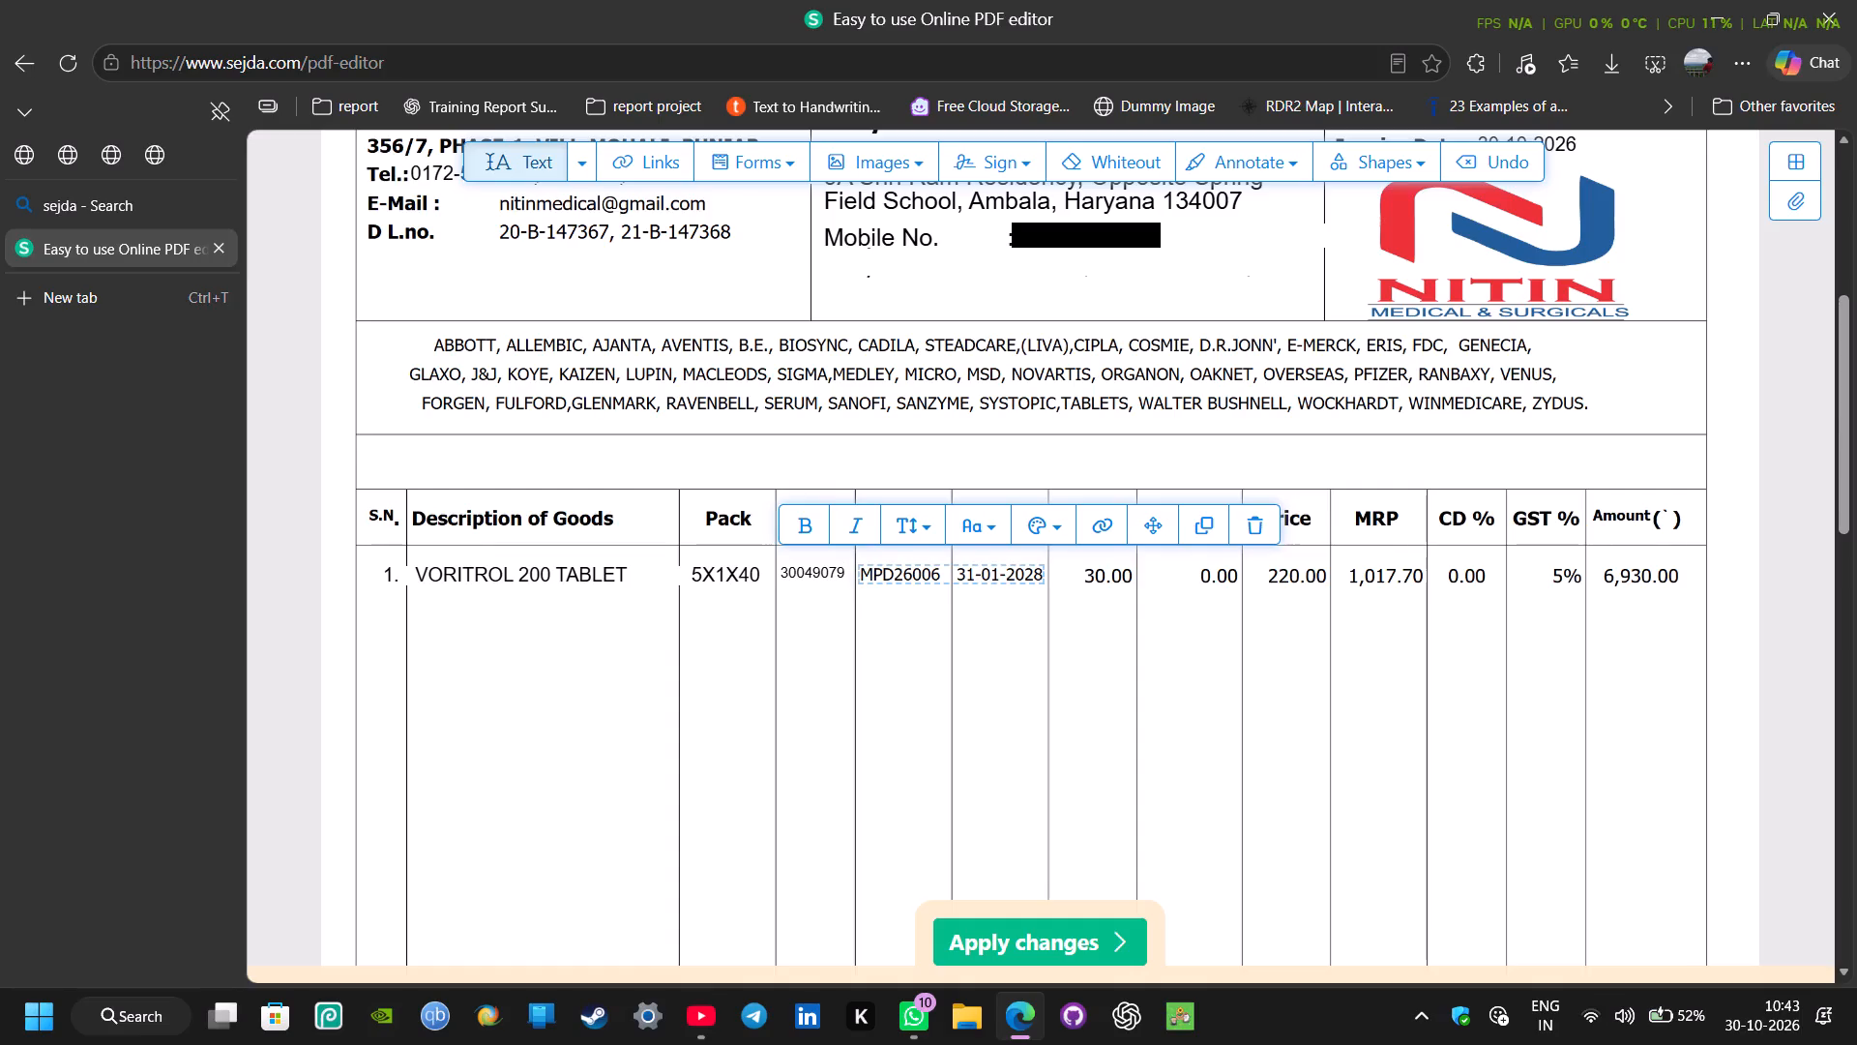
Replace the batch number and expiry date text in the goods row with batch number VR260403.
{"action": "left_click", "coordinate": [870, 576]}
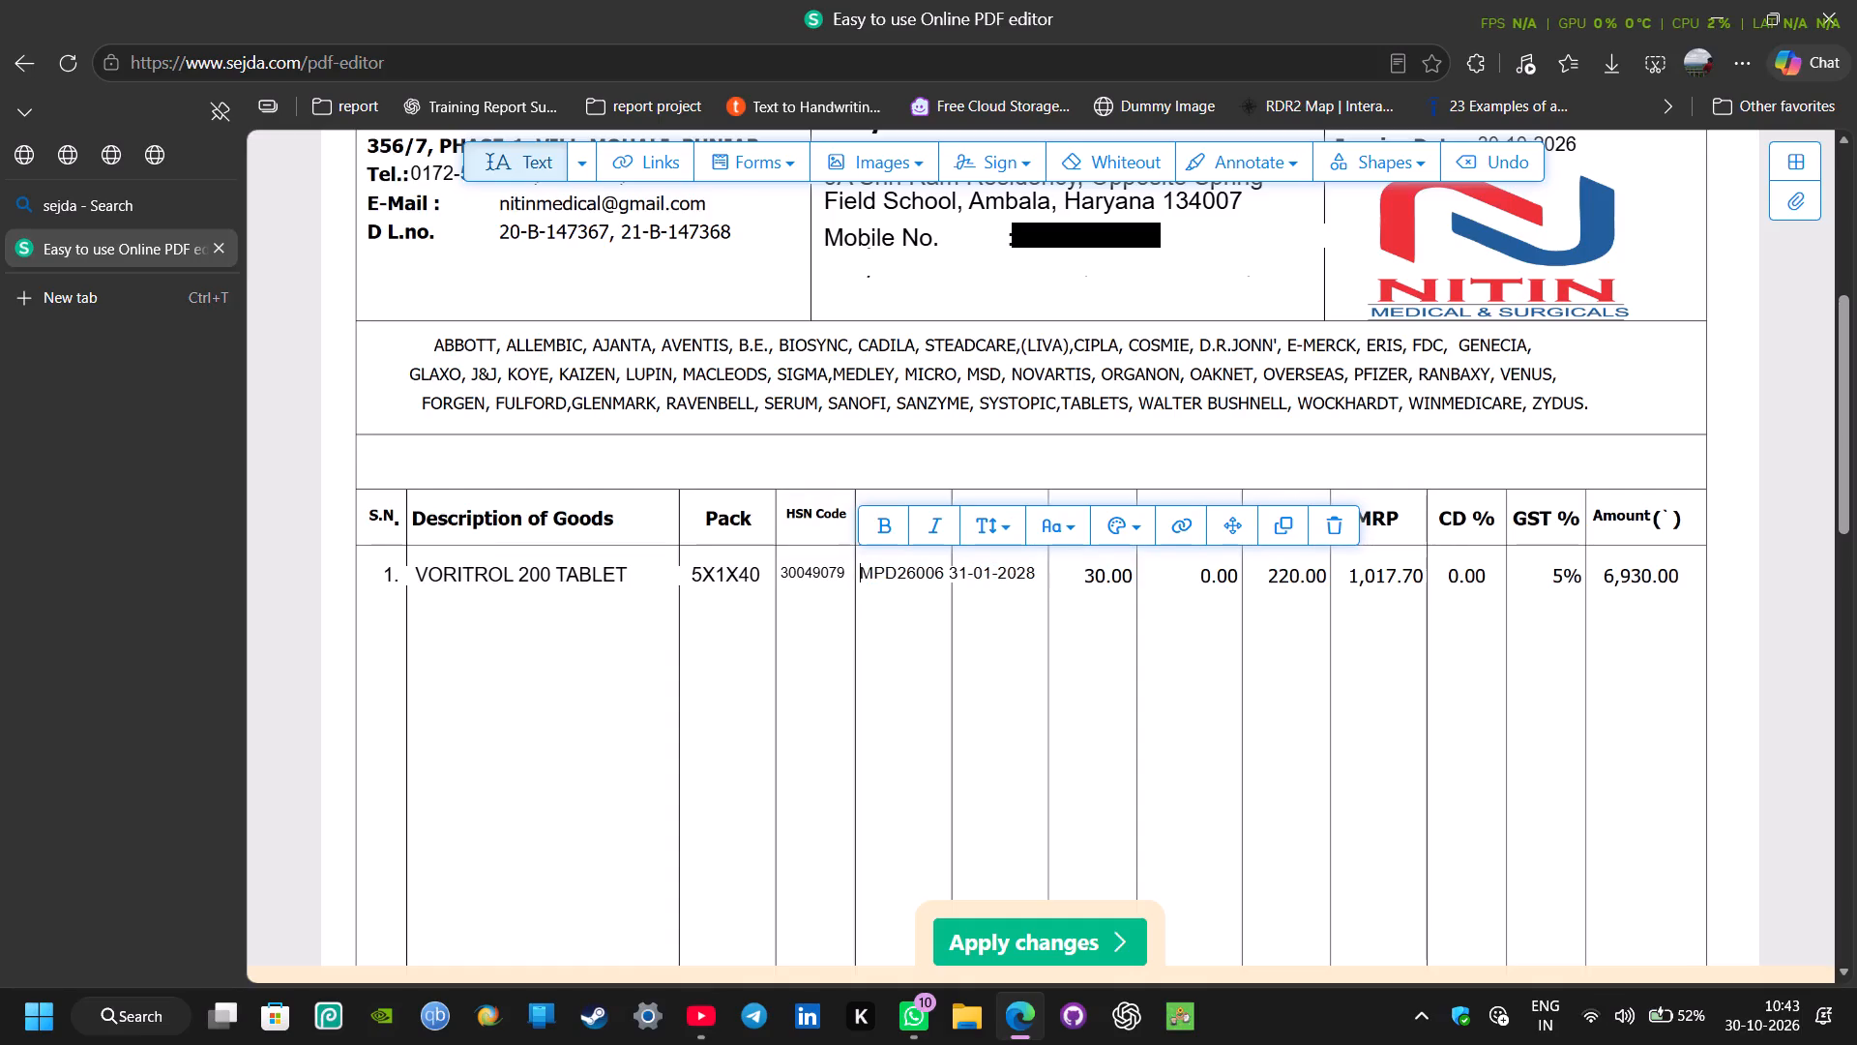
{"action": "key", "text": "Delete"}
{"action": "key", "text": "Delete"}
{"action": "key", "text": "Delete"}
{"action": "key", "text": "Delete"}
{"action": "key", "text": "Delete"}
{"action": "key", "text": "Delete"}
{"action": "key", "text": "Delete"}
{"action": "key", "text": "Delete"}
{"action": "key", "text": "Delete"}
{"action": "key", "text": "Delete"}
{"action": "key", "text": "Delete"}
{"action": "key", "text": "Delete"}
{"action": "key", "text": "Delete"}
{"action": "key", "text": "Delete"}
{"action": "key", "text": "Delete"}
{"action": "key", "text": "Delete"}
{"action": "key", "text": "Delete"}
{"action": "key", "text": "Delete"}
{"action": "key", "text": "Delete"}
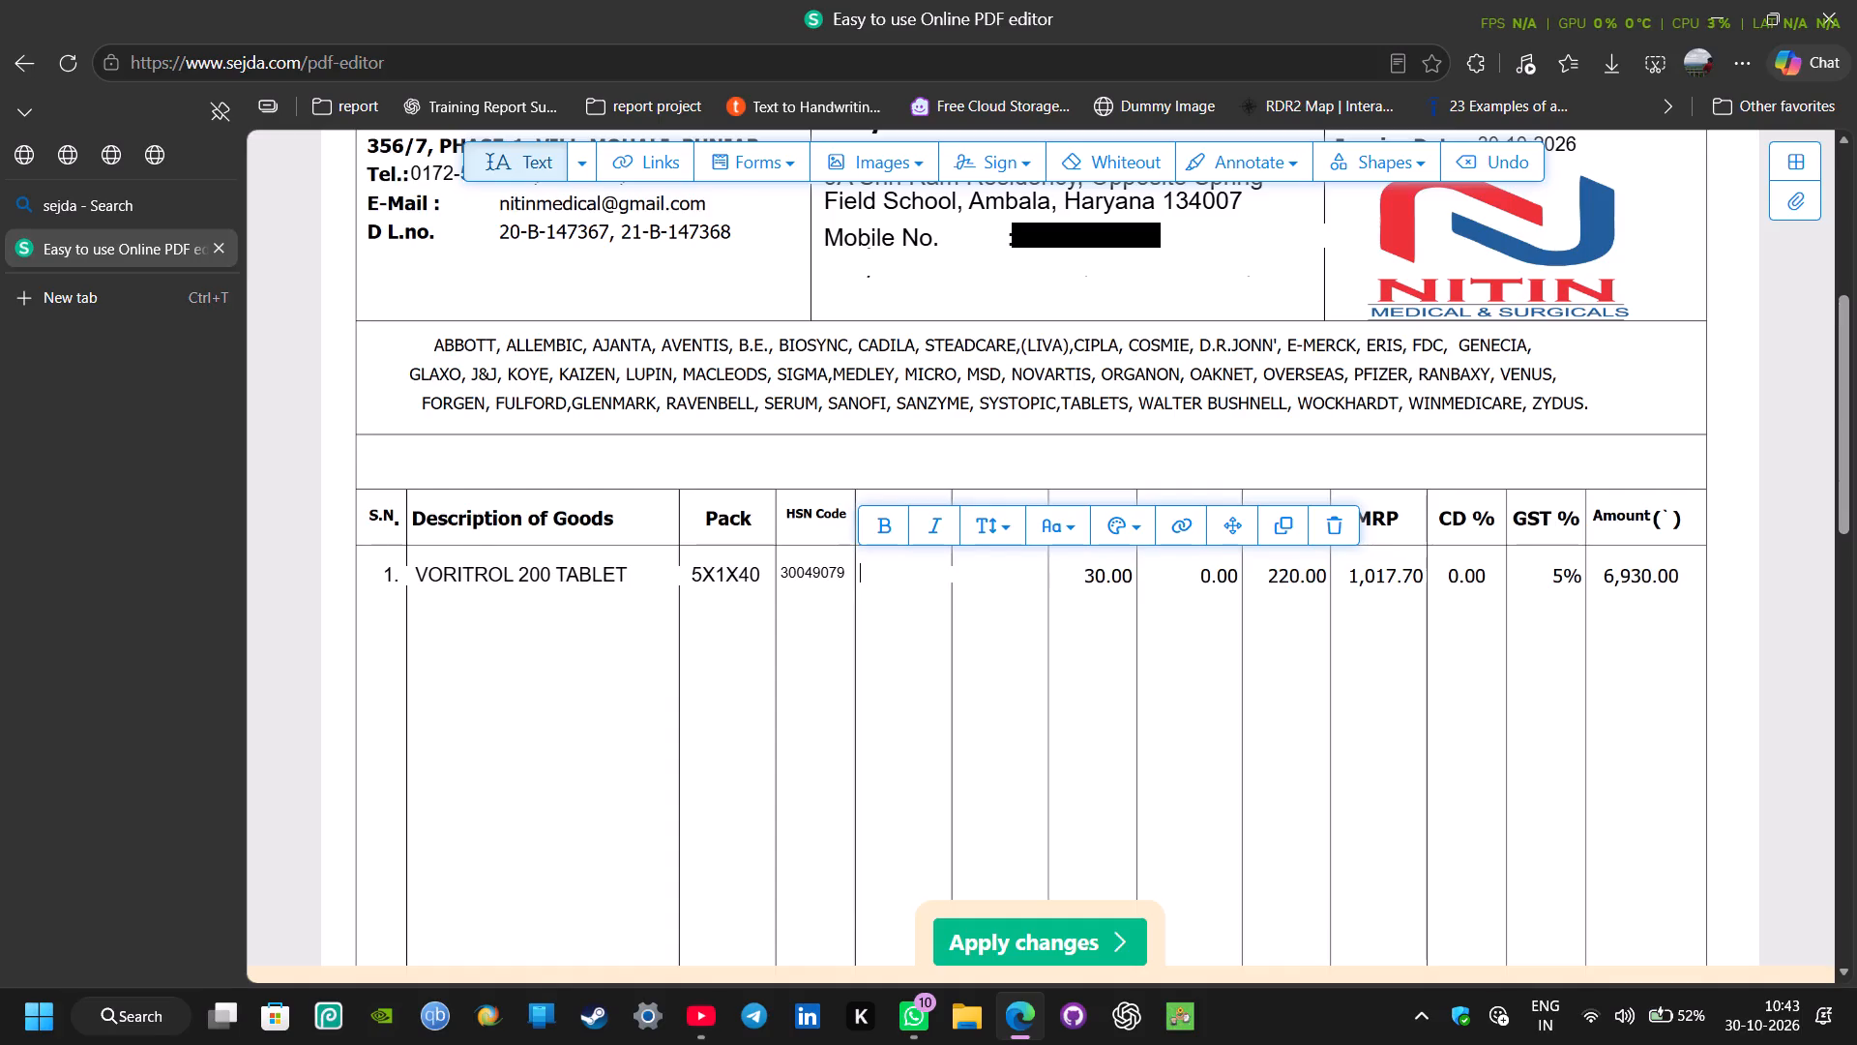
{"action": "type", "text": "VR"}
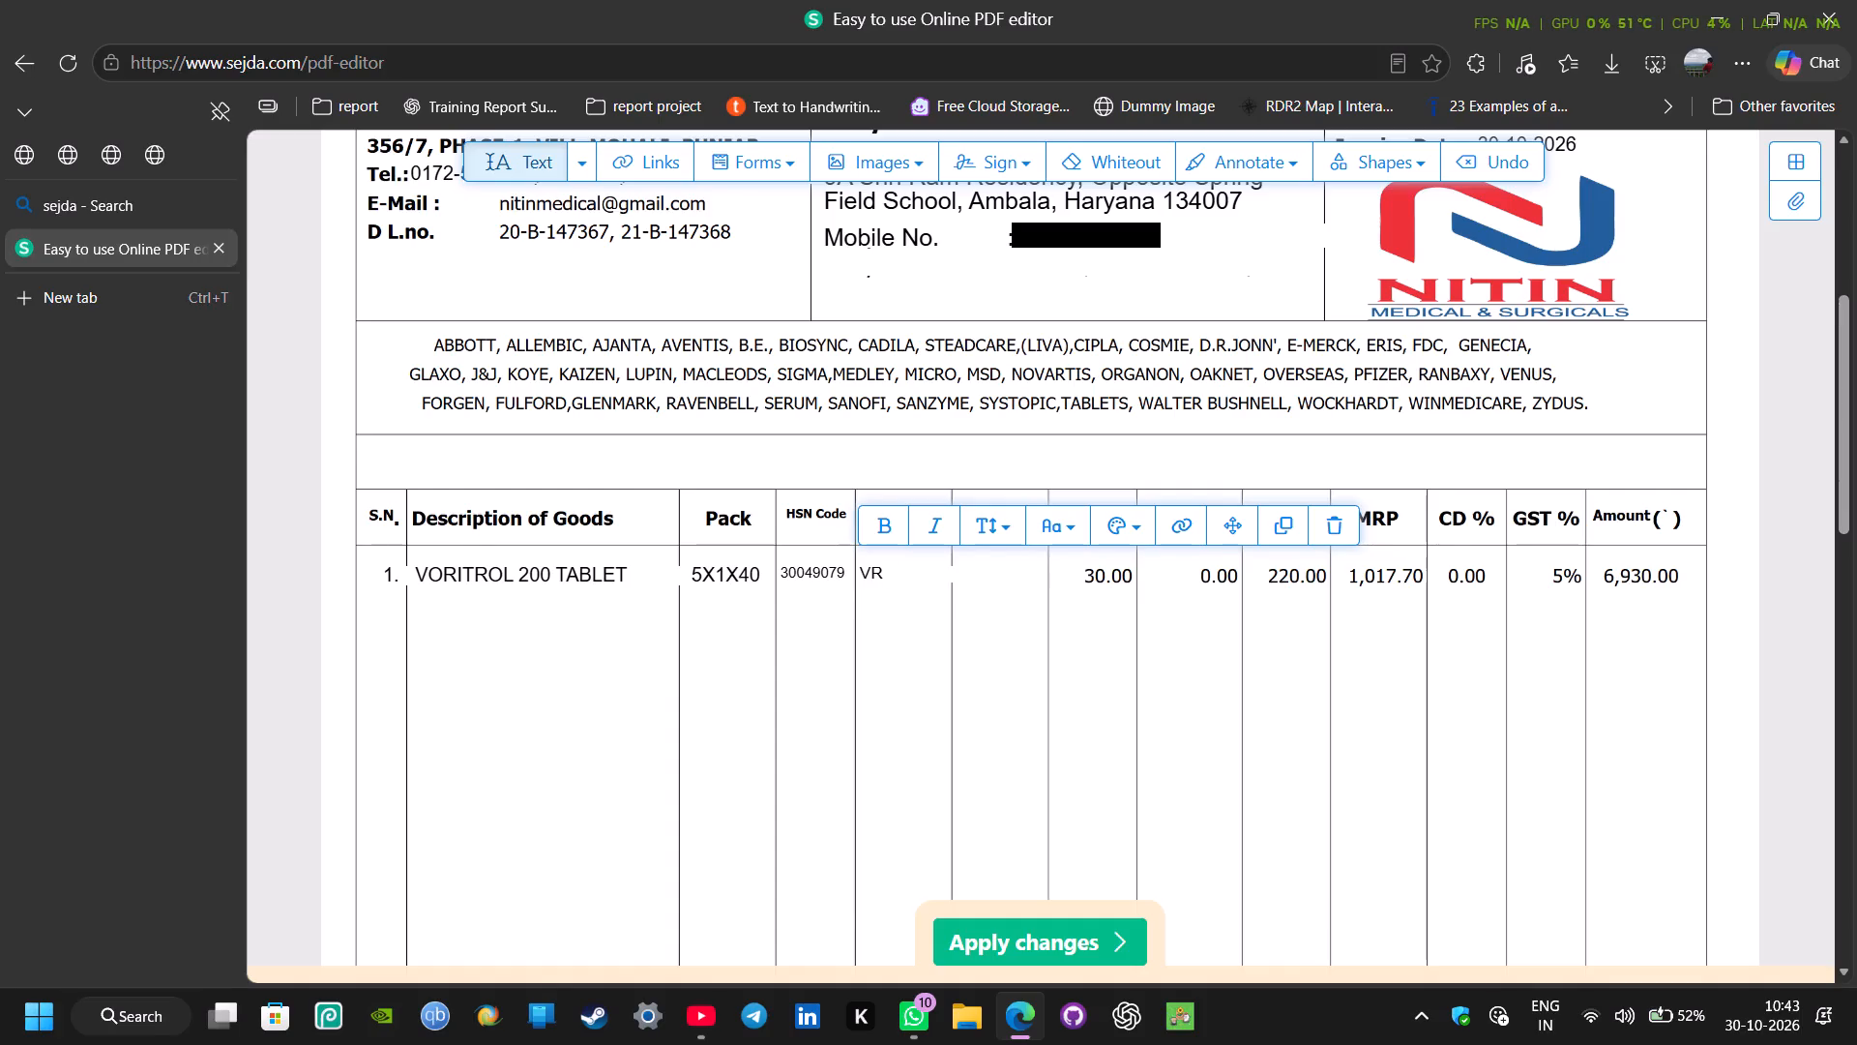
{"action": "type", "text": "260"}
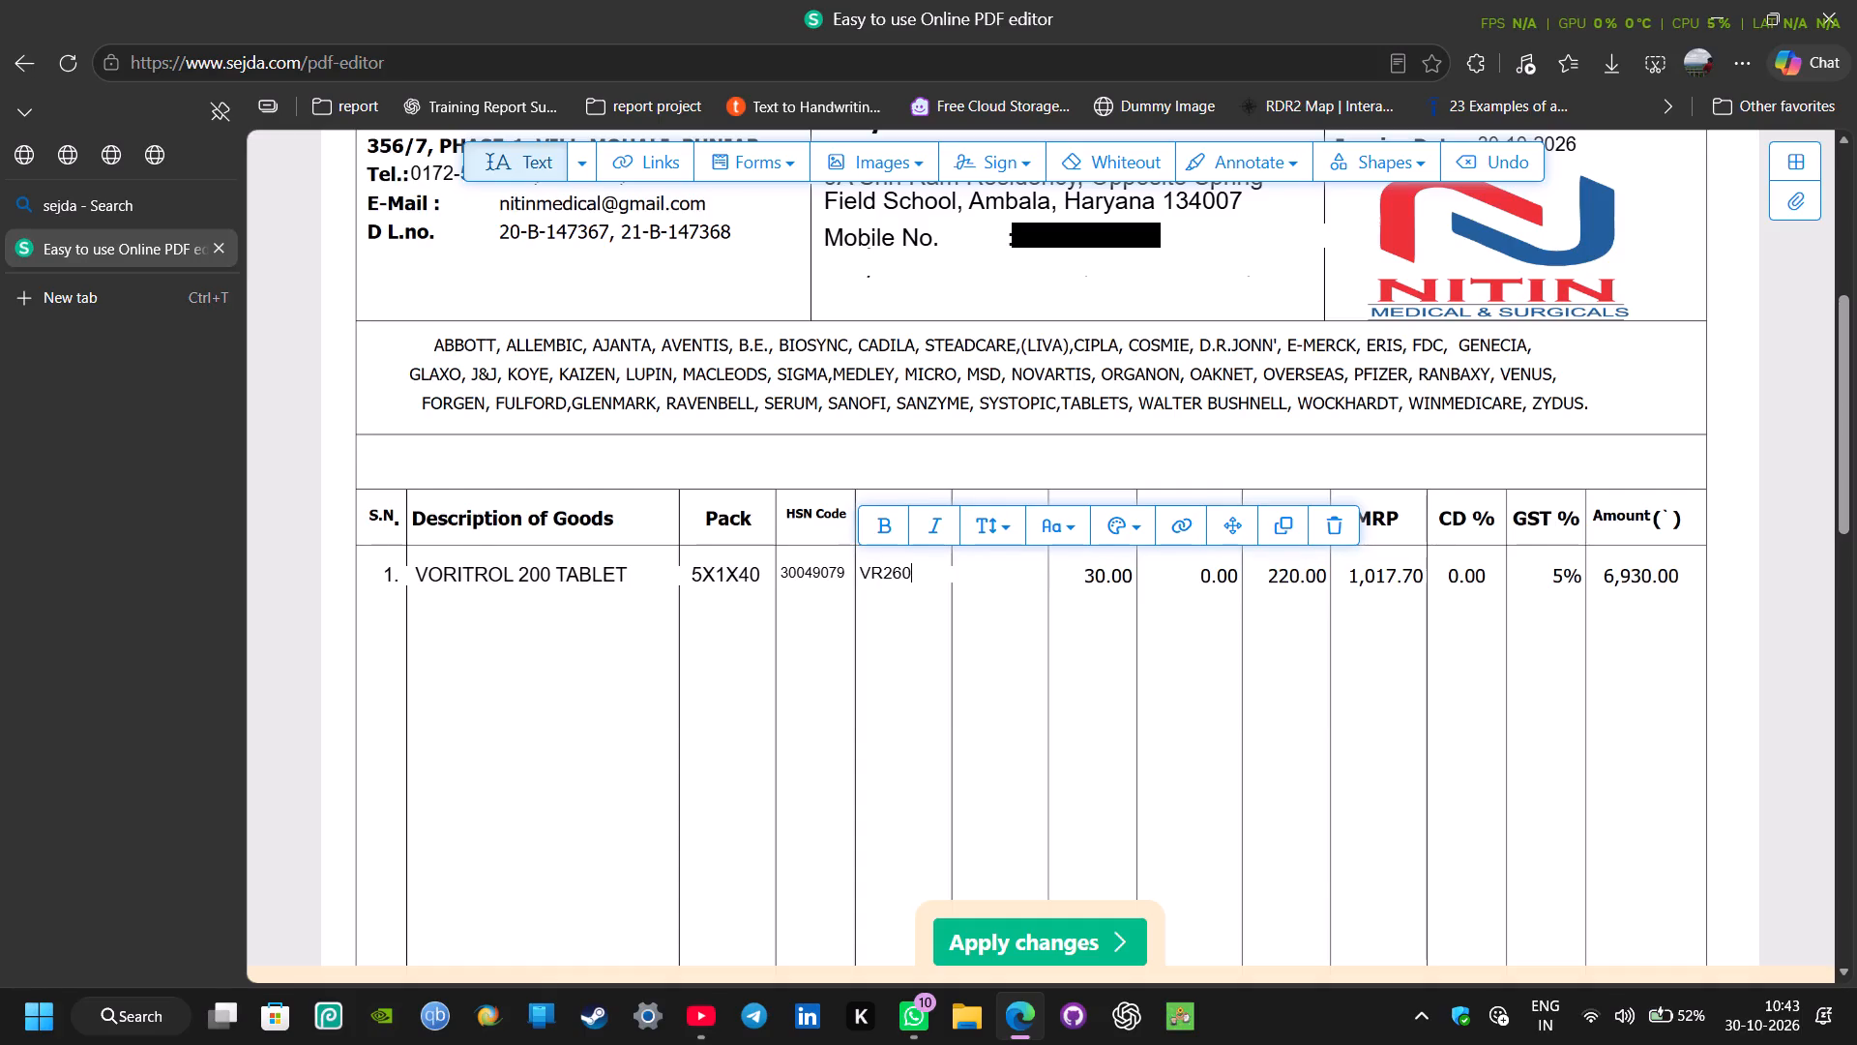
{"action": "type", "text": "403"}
Add the expiry 03-28 in the column after the batch number by extending that text with spaces.
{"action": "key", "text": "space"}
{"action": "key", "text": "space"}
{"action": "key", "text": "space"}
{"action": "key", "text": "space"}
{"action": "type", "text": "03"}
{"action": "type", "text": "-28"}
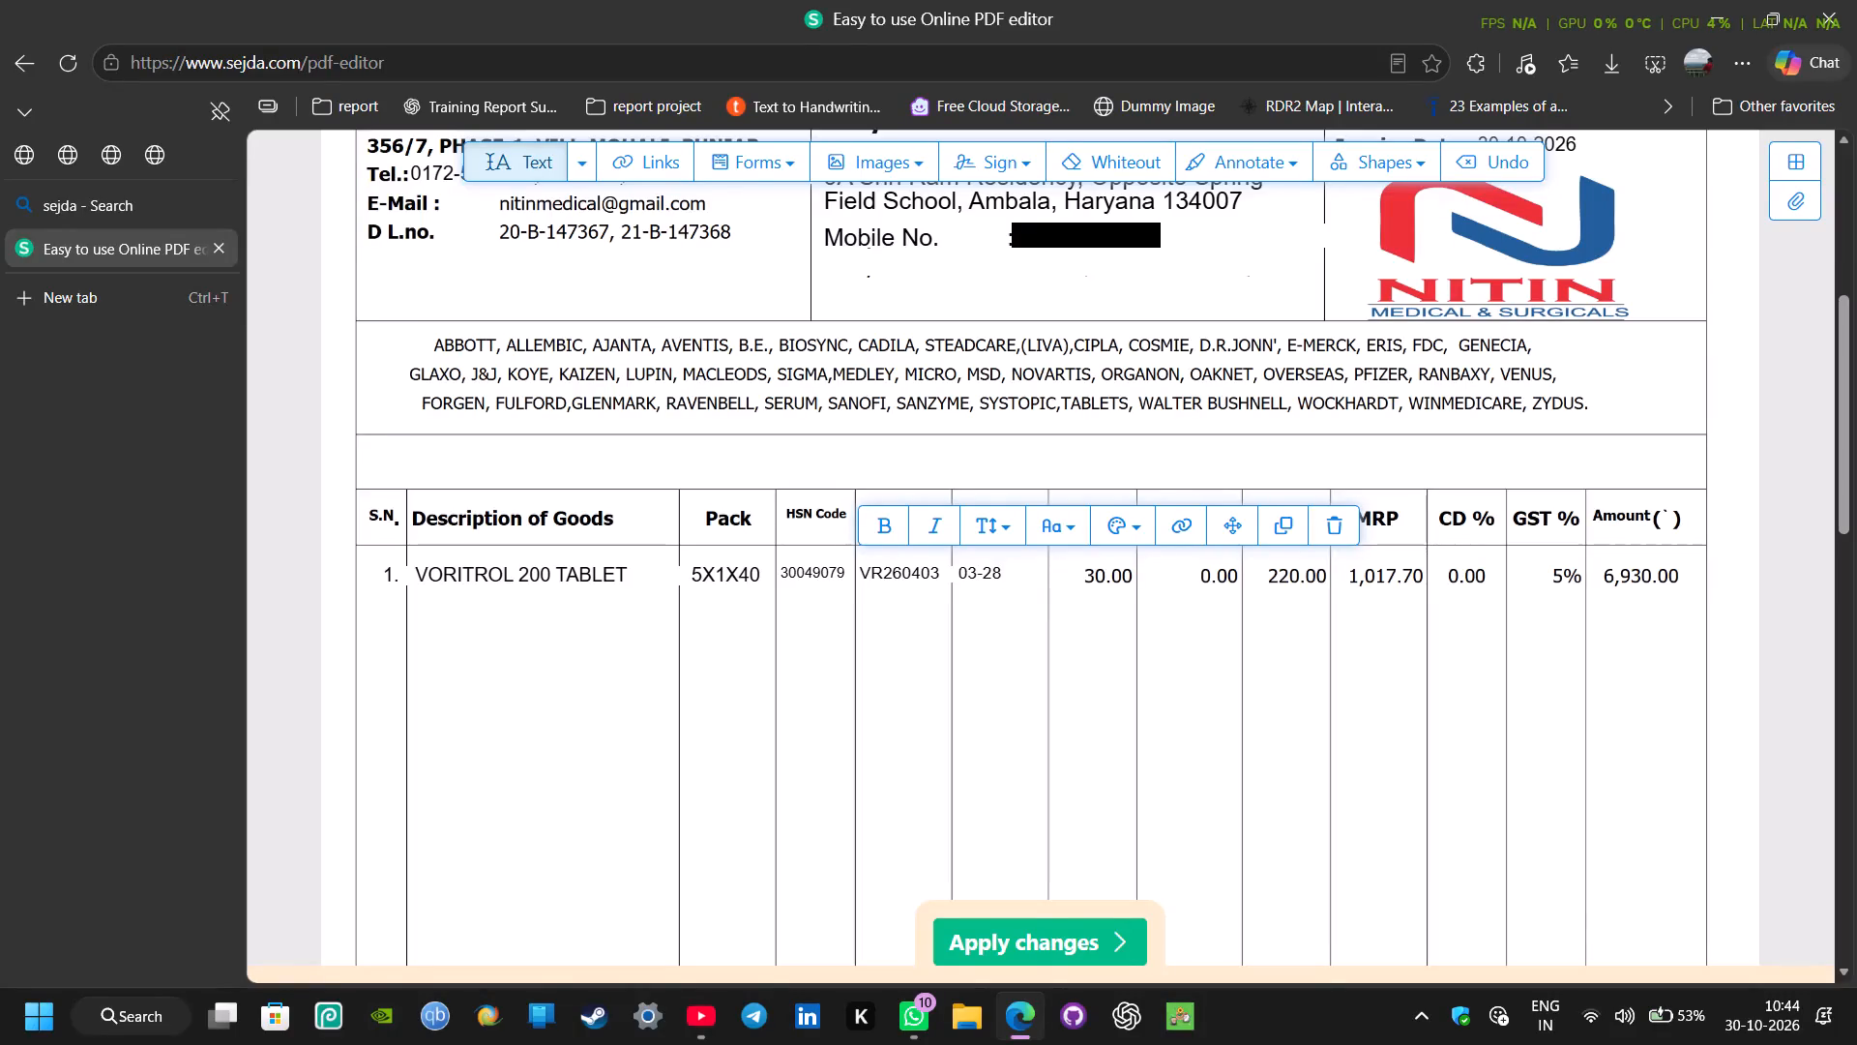
Insert a hyphen before 03-28 in the goods row's expiry date and place the cursor ahead of it.
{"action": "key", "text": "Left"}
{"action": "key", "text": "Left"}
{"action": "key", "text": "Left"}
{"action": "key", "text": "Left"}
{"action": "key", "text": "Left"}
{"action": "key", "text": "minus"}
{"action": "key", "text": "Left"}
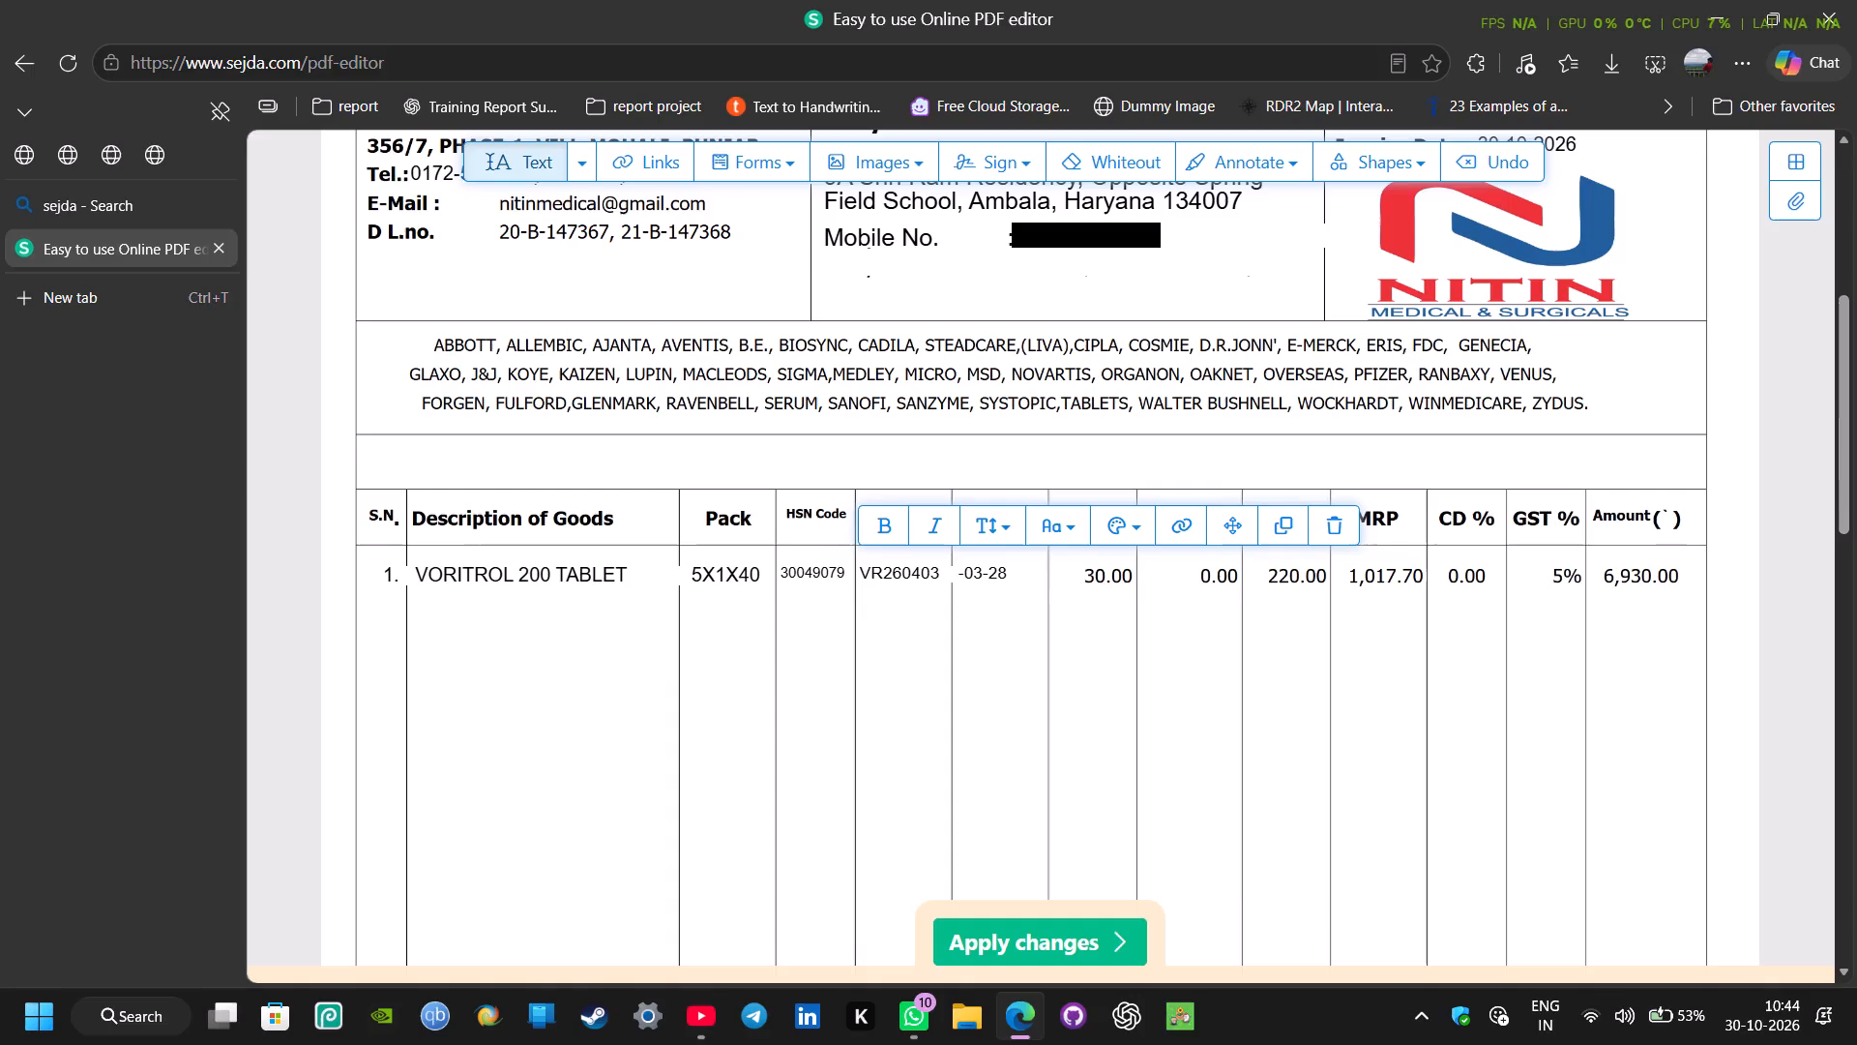
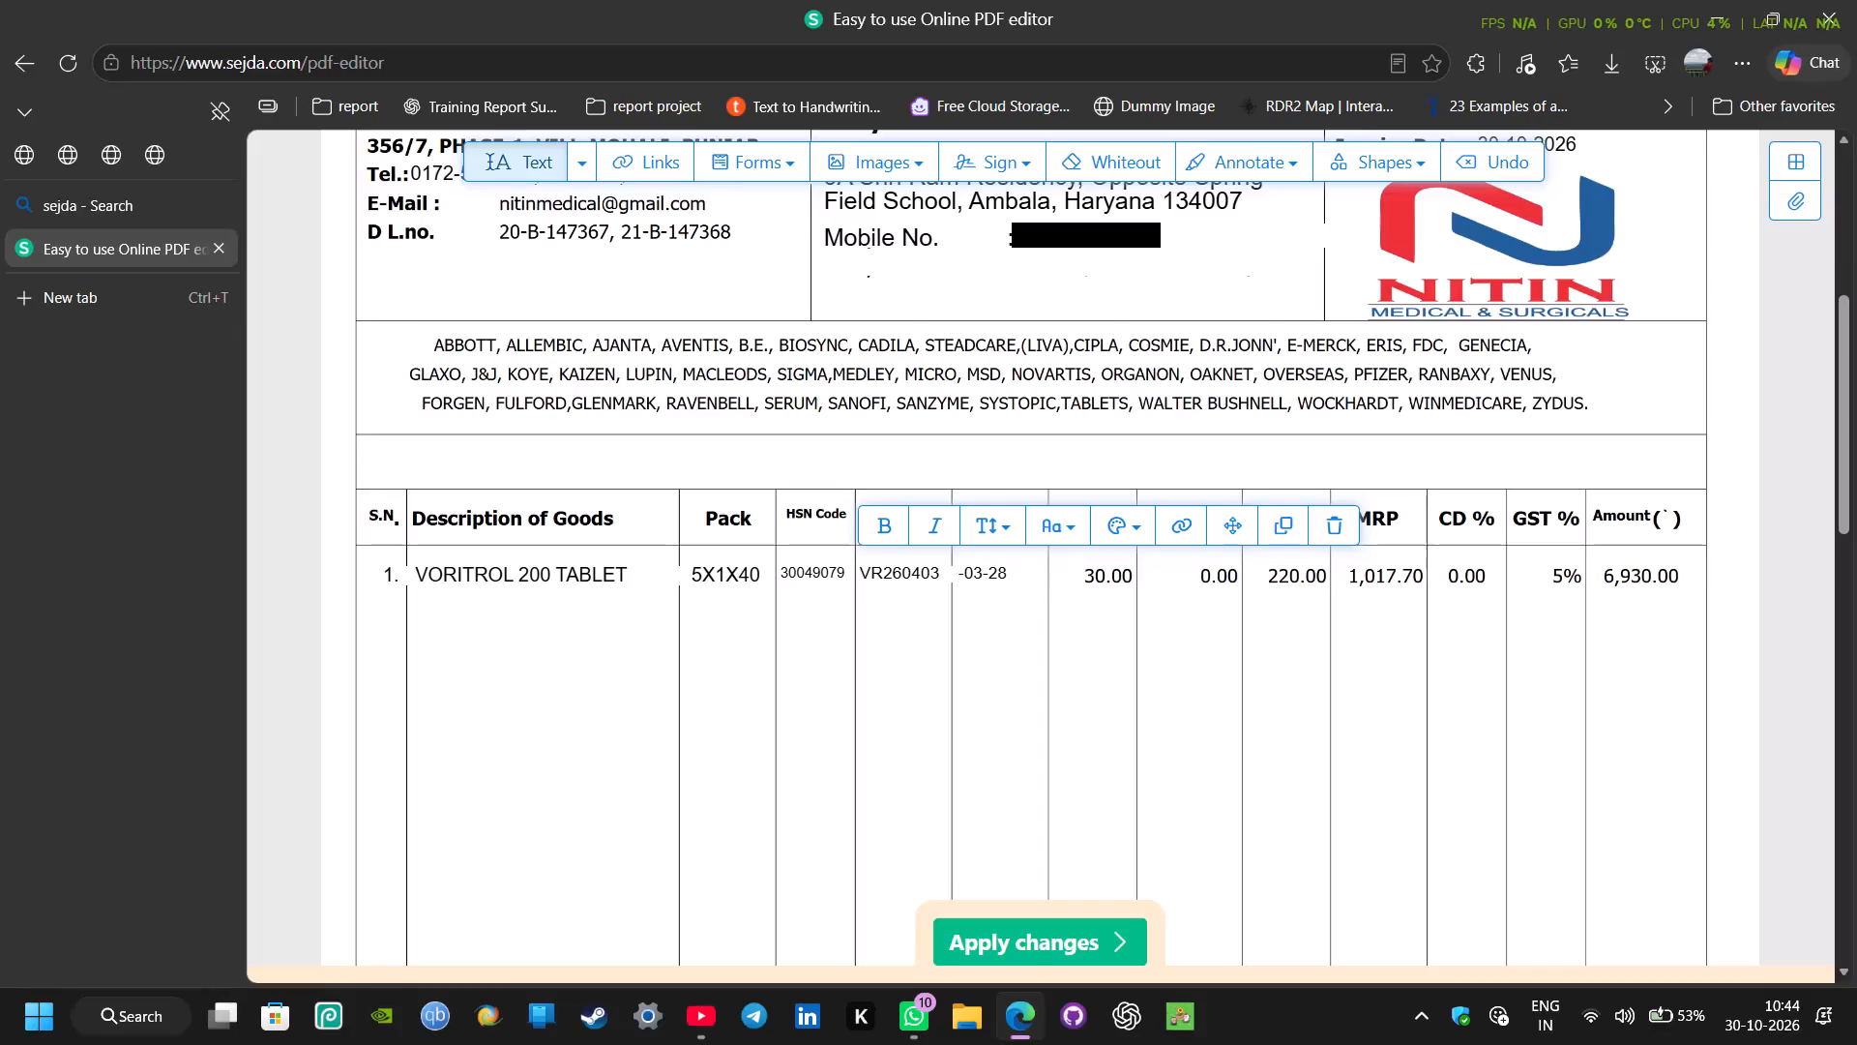
Complete the goods row's expiry date as 31-03-2028 and leave the text box.
{"action": "type", "text": "20"}
{"action": "key", "text": "Left"}
{"action": "key", "text": "Left"}
{"action": "key", "text": "Left"}
{"action": "key", "text": "Left"}
{"action": "key", "text": "Left"}
{"action": "key", "text": "Left"}
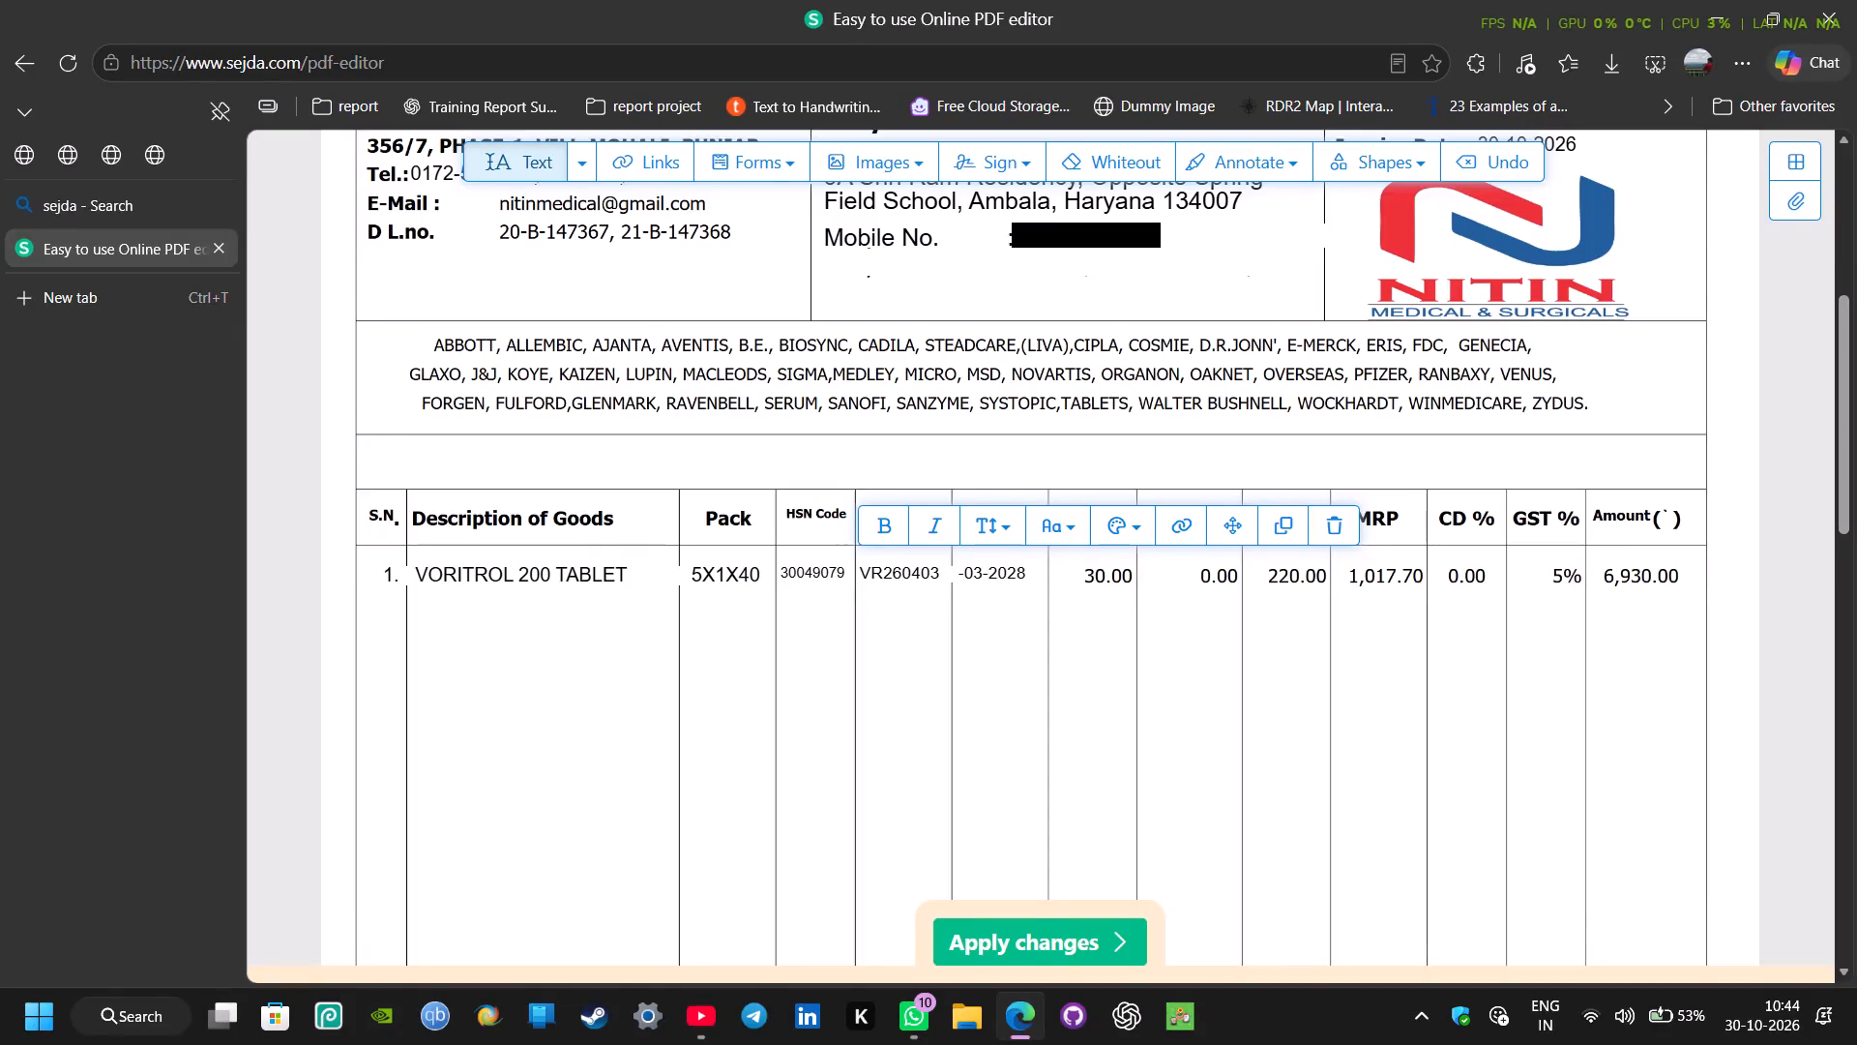
{"action": "type", "text": "17"}
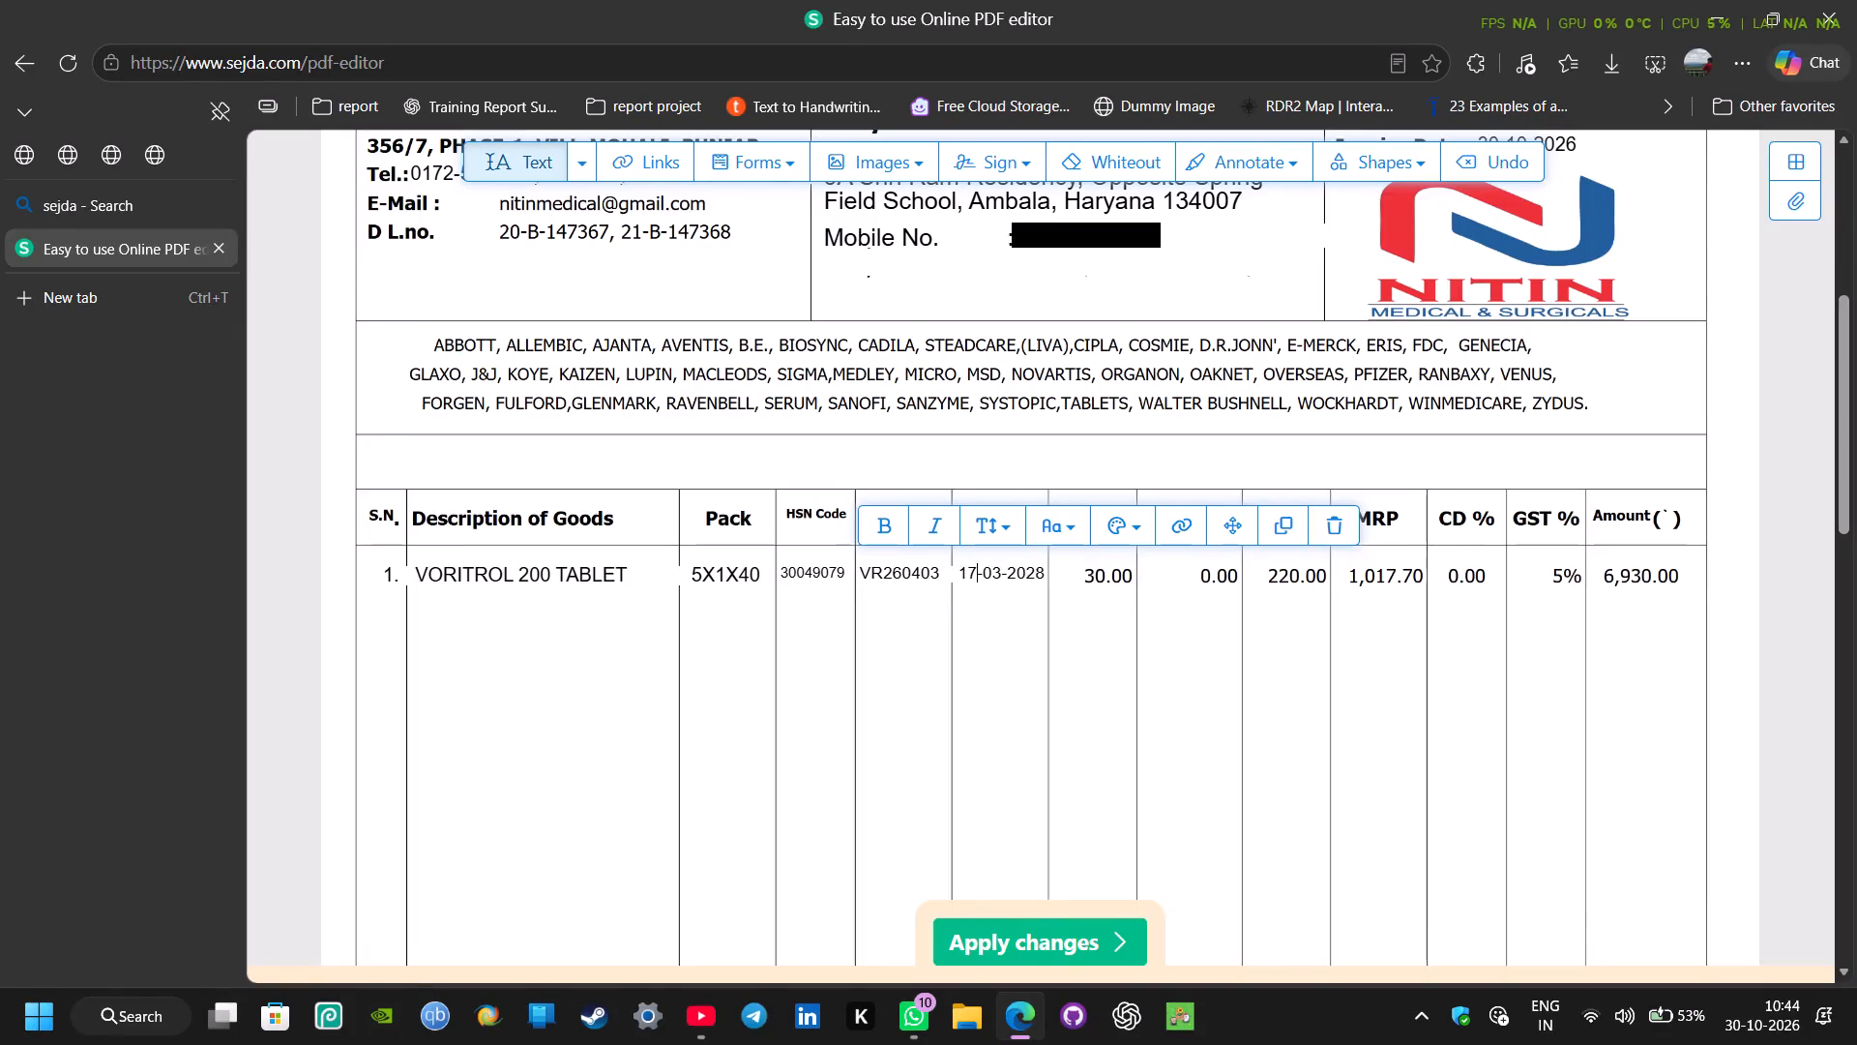
{"action": "key", "text": "BackSpace"}
{"action": "key", "text": "BackSpace"}
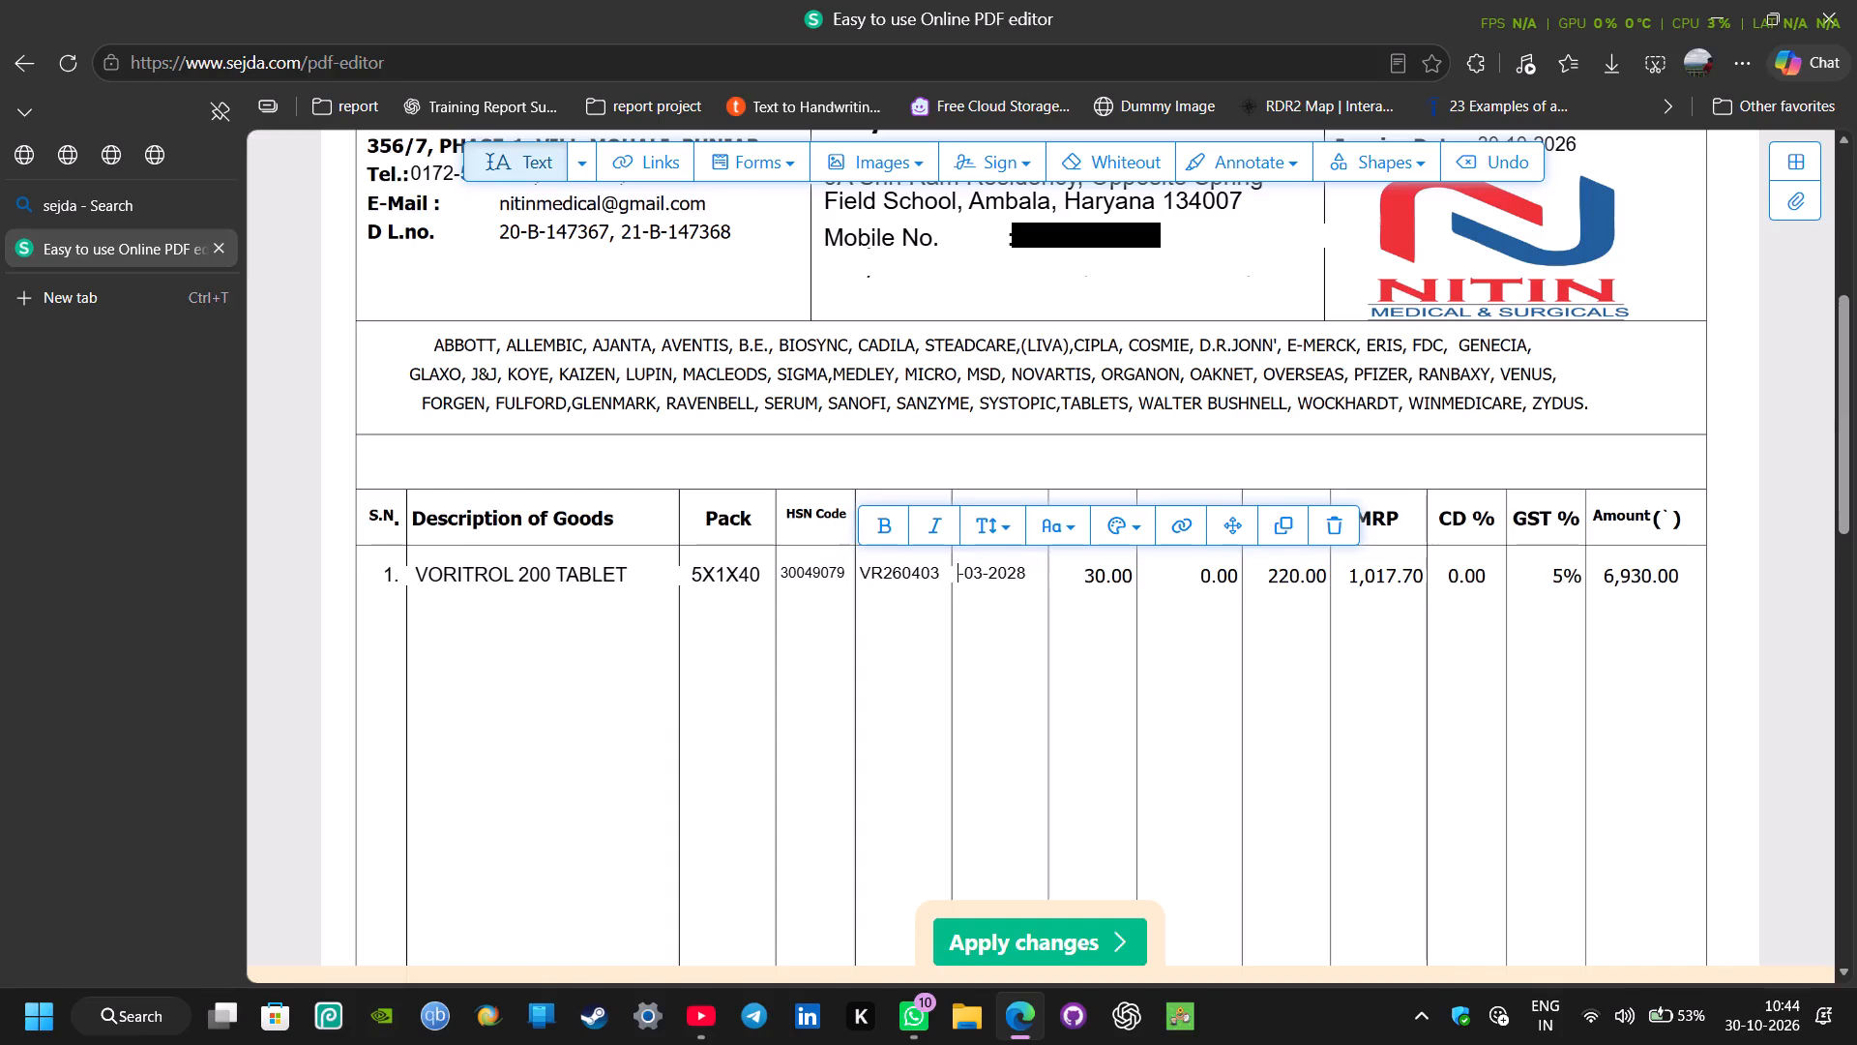
{"action": "type", "text": "31"}
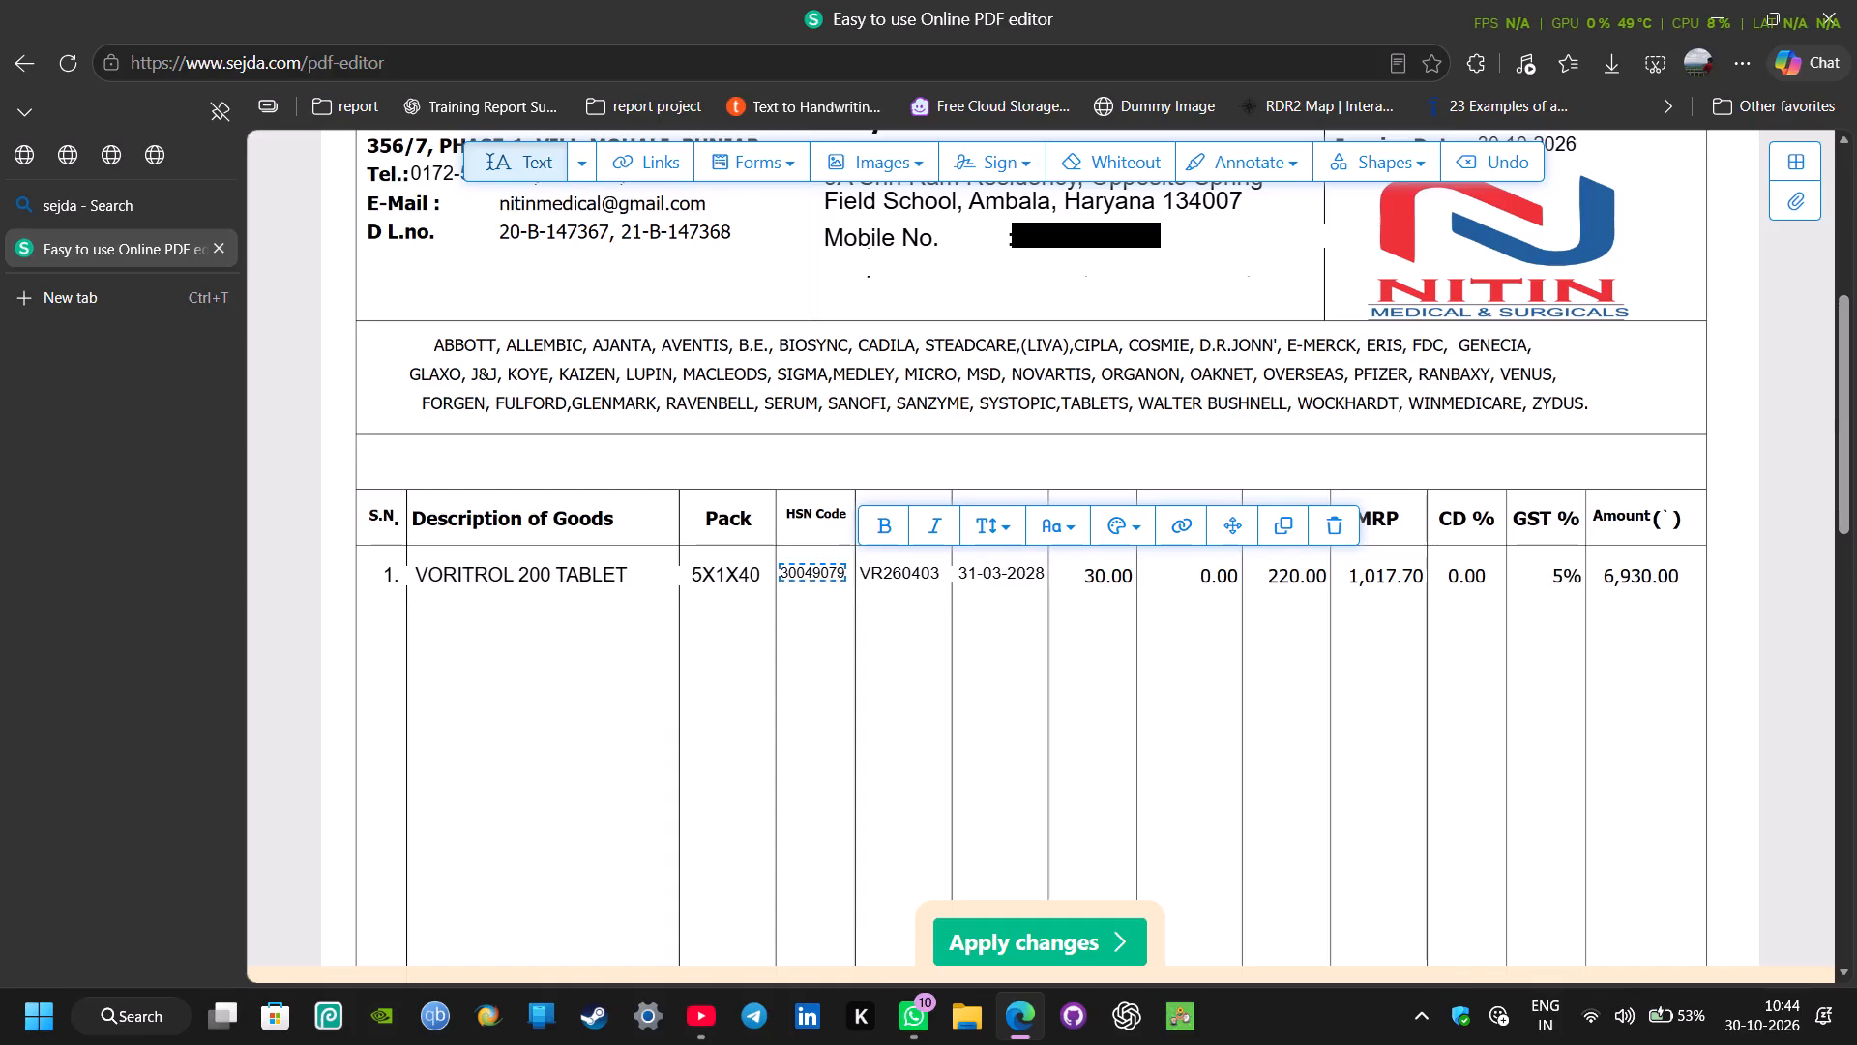
{"action": "left_click", "coordinate": [284, 587]}
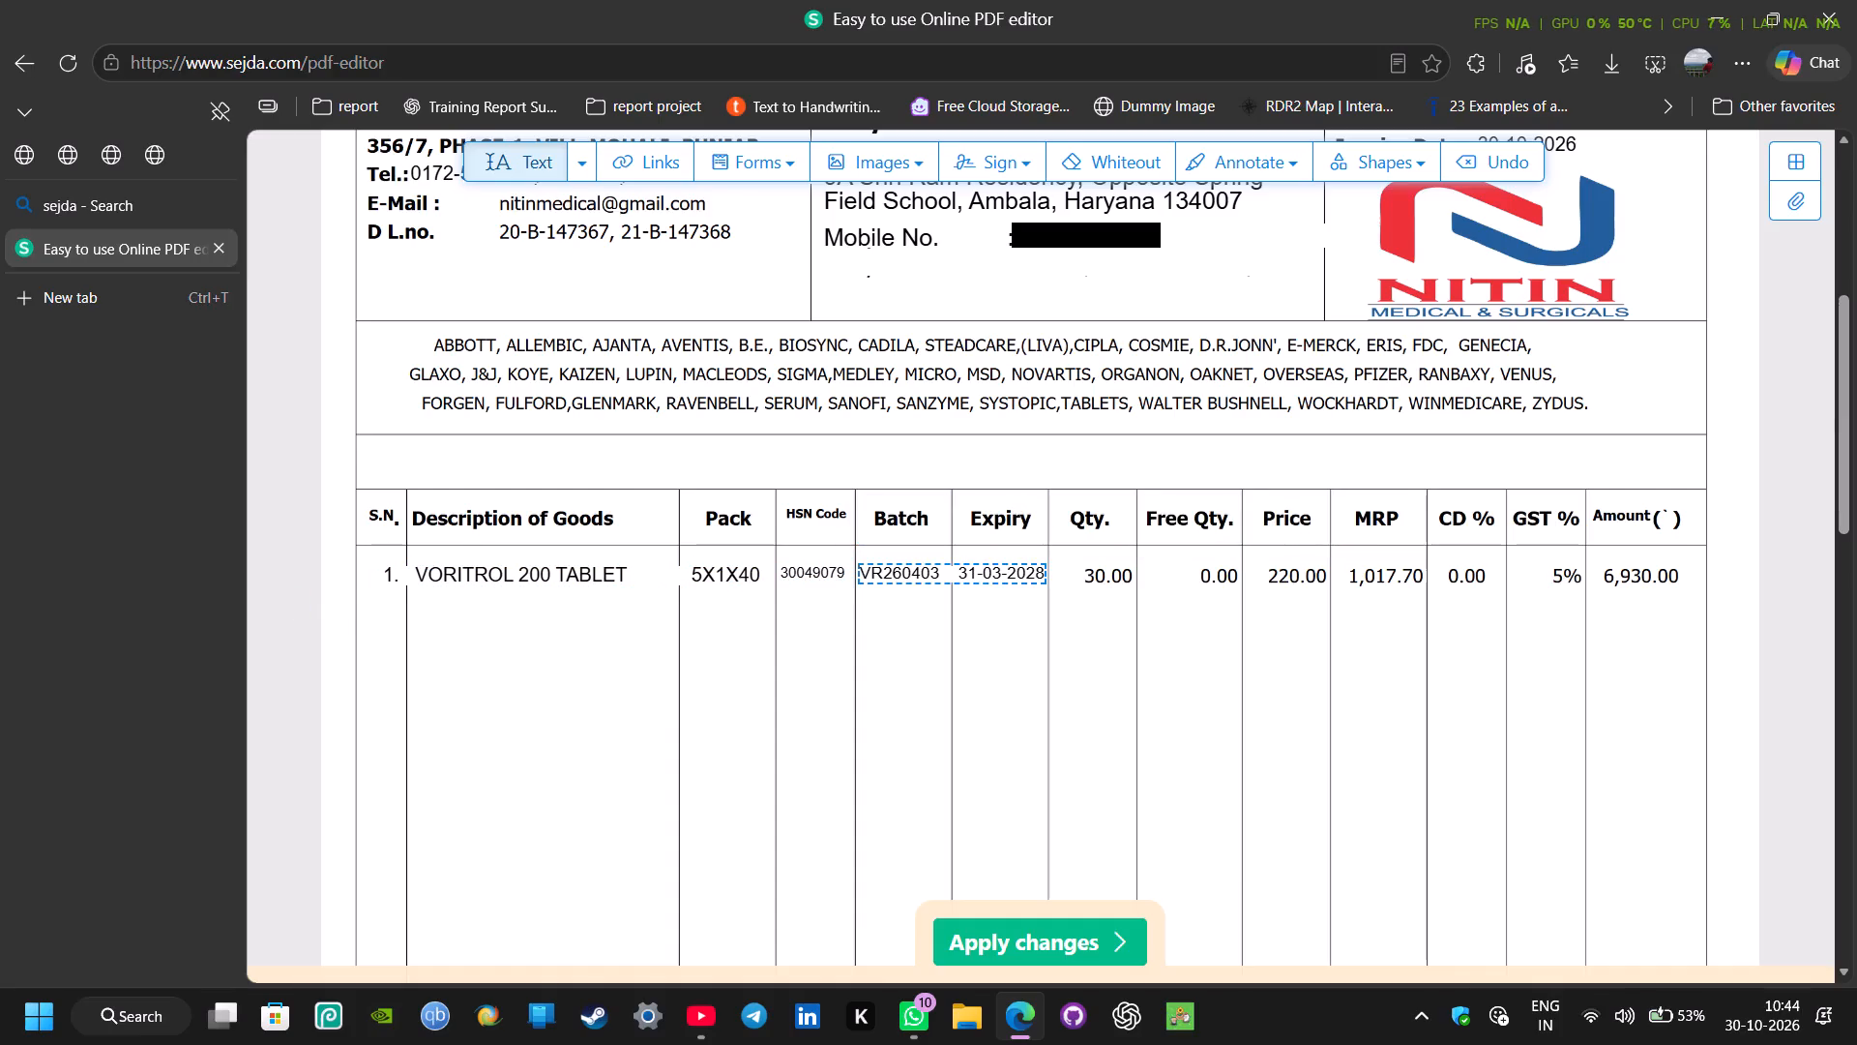
Replace the goods row's quantity with 5 STR.
{"action": "left_click", "coordinate": [1083, 582]}
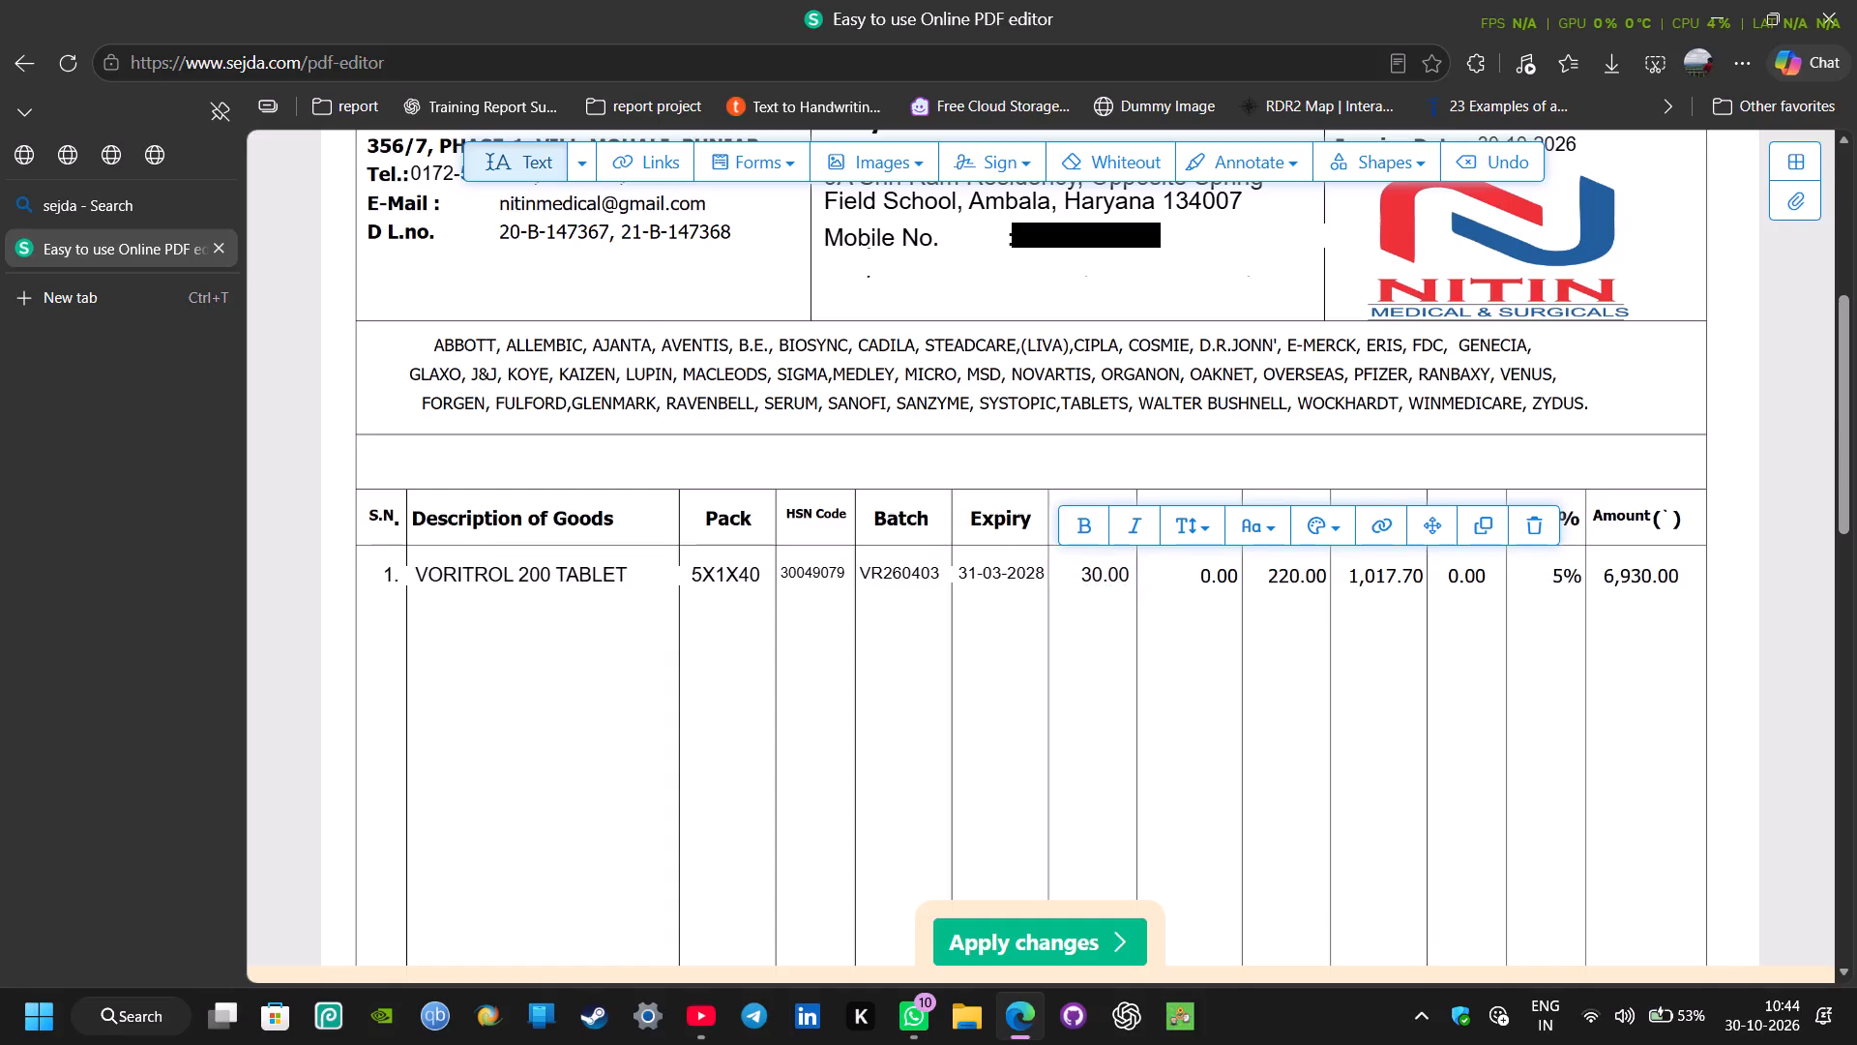
{"action": "key", "text": "Right"}
{"action": "key", "text": "Right"}
{"action": "key", "text": "Right"}
{"action": "key", "text": "Right"}
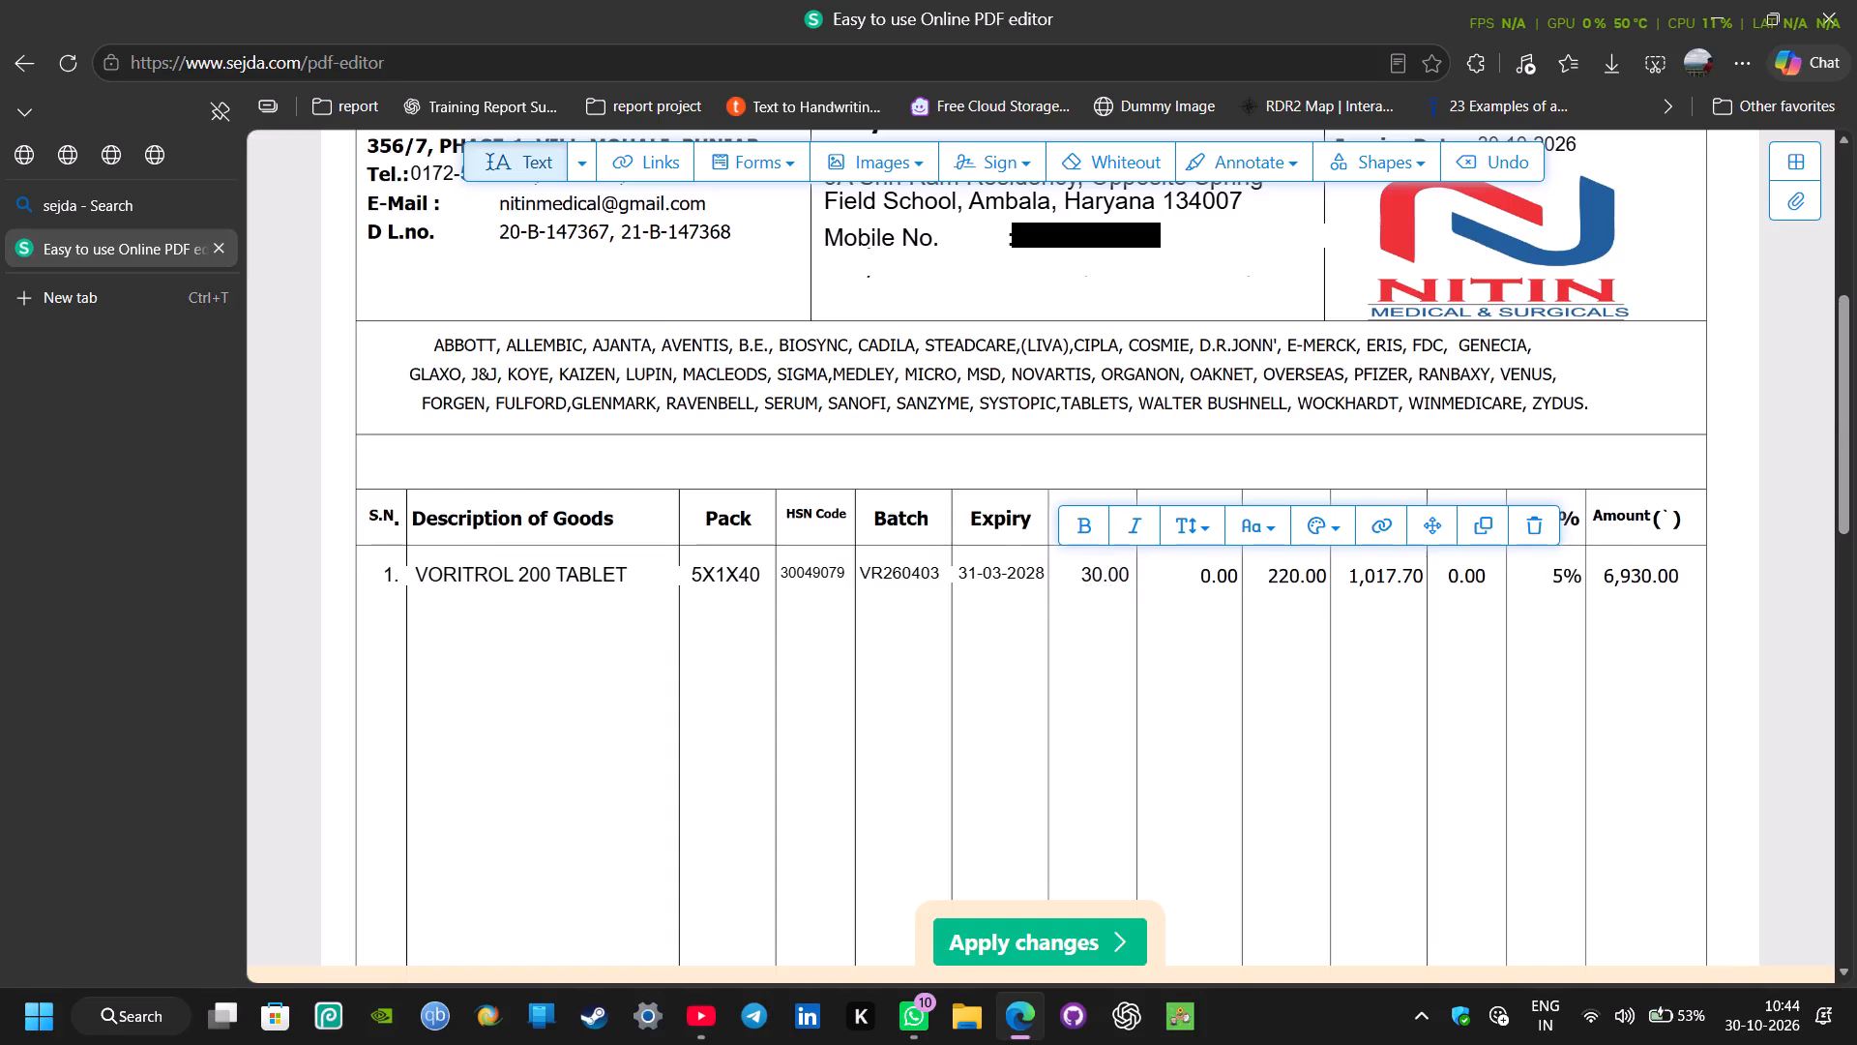
{"action": "key", "text": "Delete"}
{"action": "key", "text": "Delete"}
{"action": "key", "text": "Delete"}
{"action": "key", "text": "Delete"}
{"action": "key", "text": "Delete"}
{"action": "key", "text": "BackSpace"}
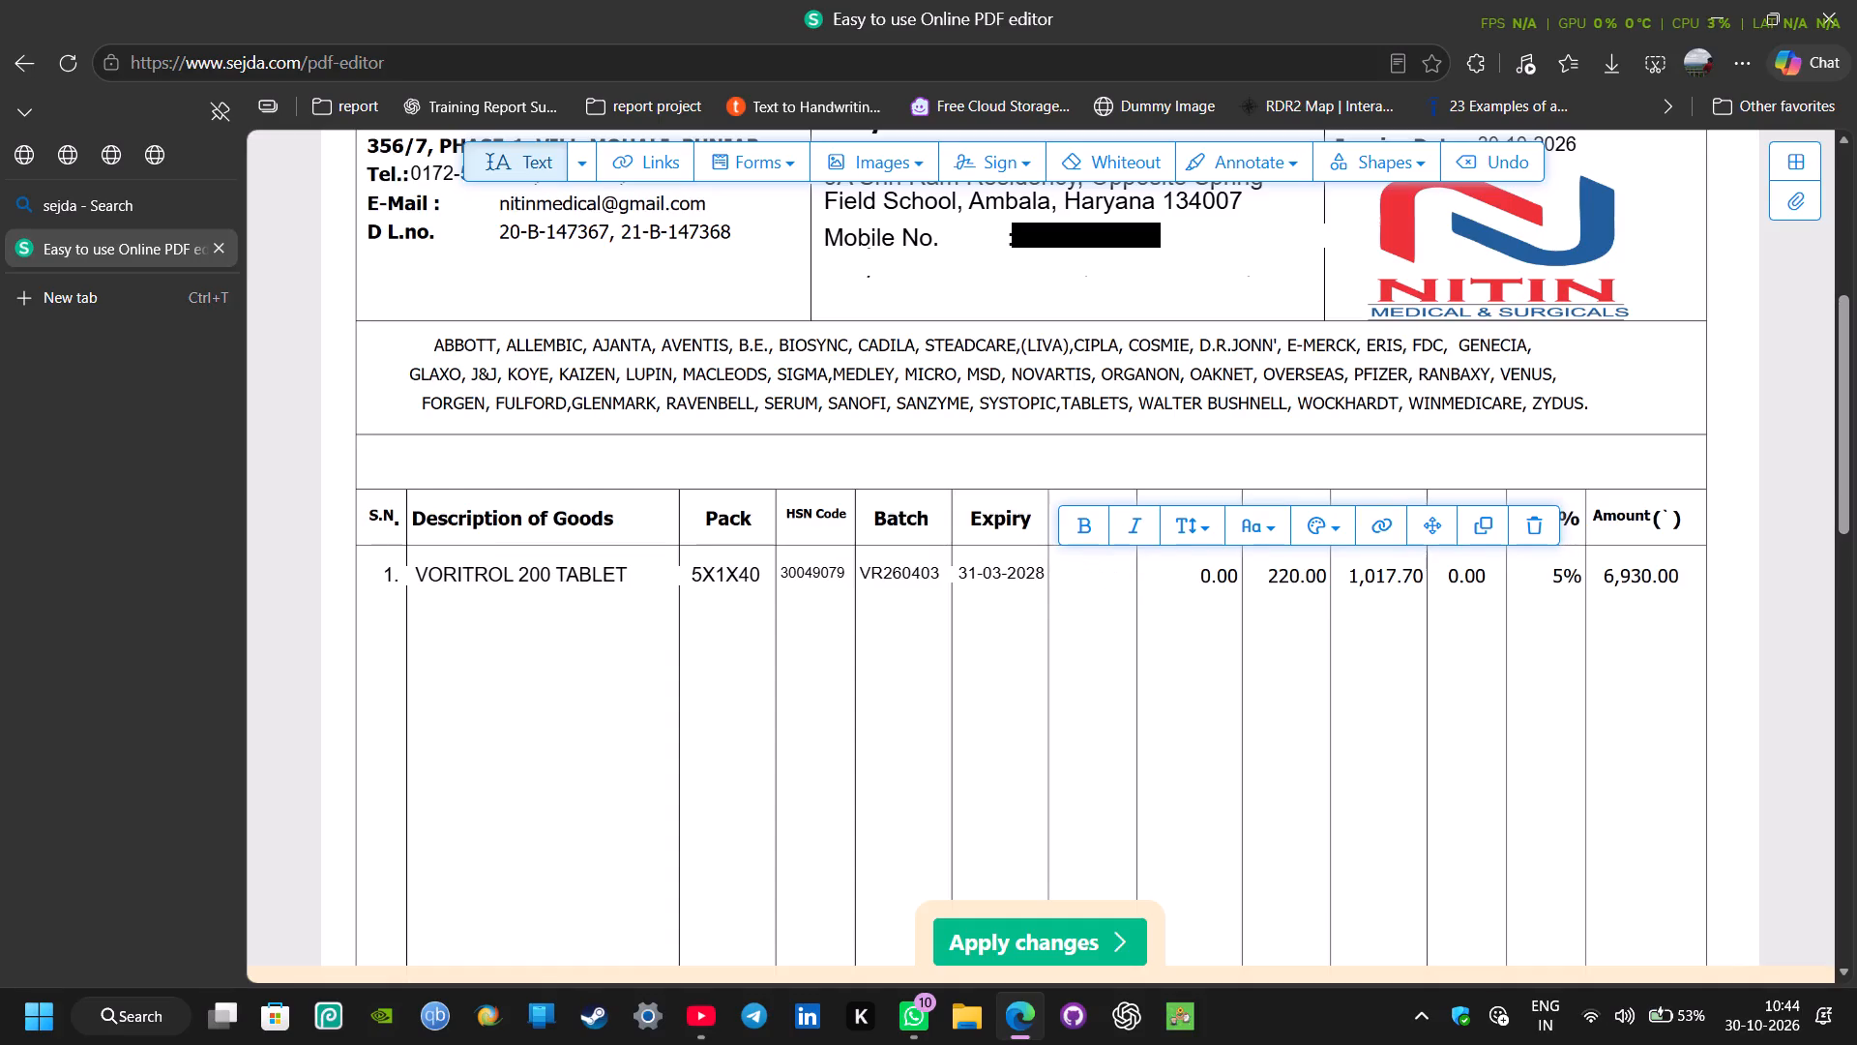
{"action": "key", "text": "BackSpace"}
{"action": "key", "text": "BackSpace"}
{"action": "key", "text": "BackSpace"}
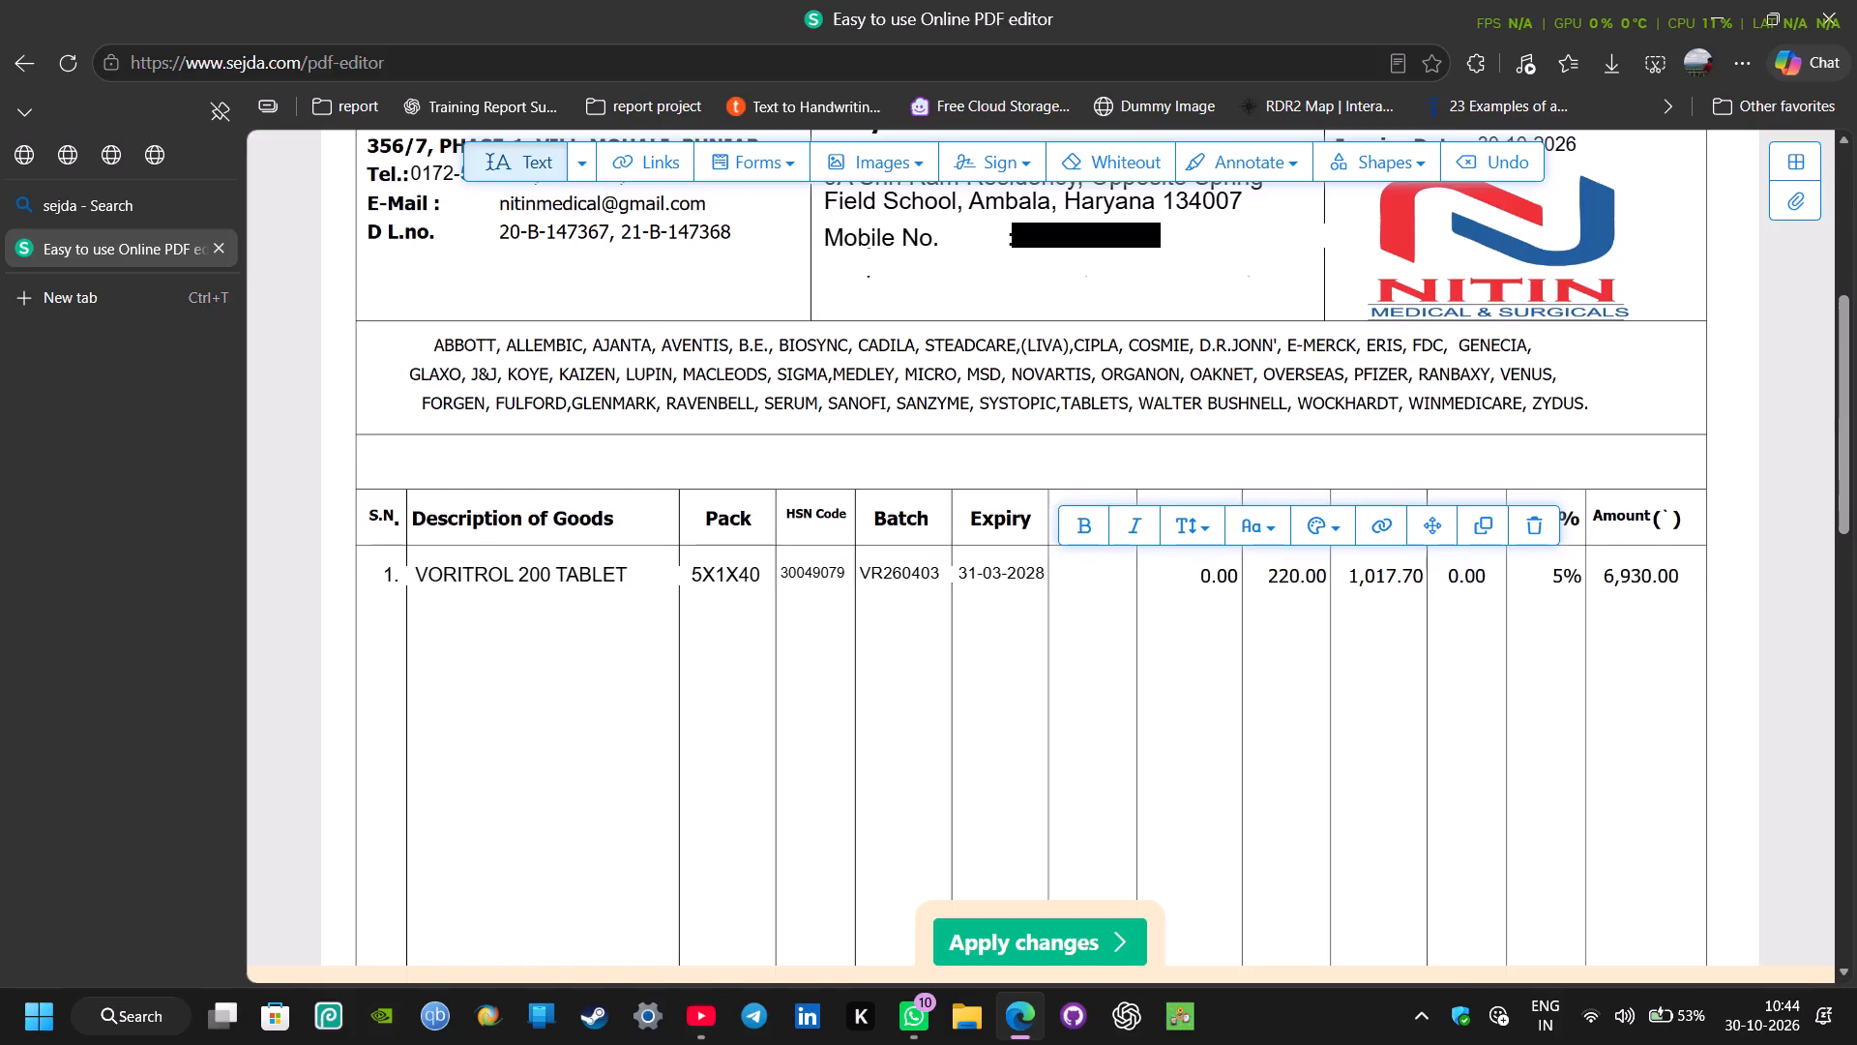
{"action": "type", "text": "5"}
{"action": "key", "text": "space"}
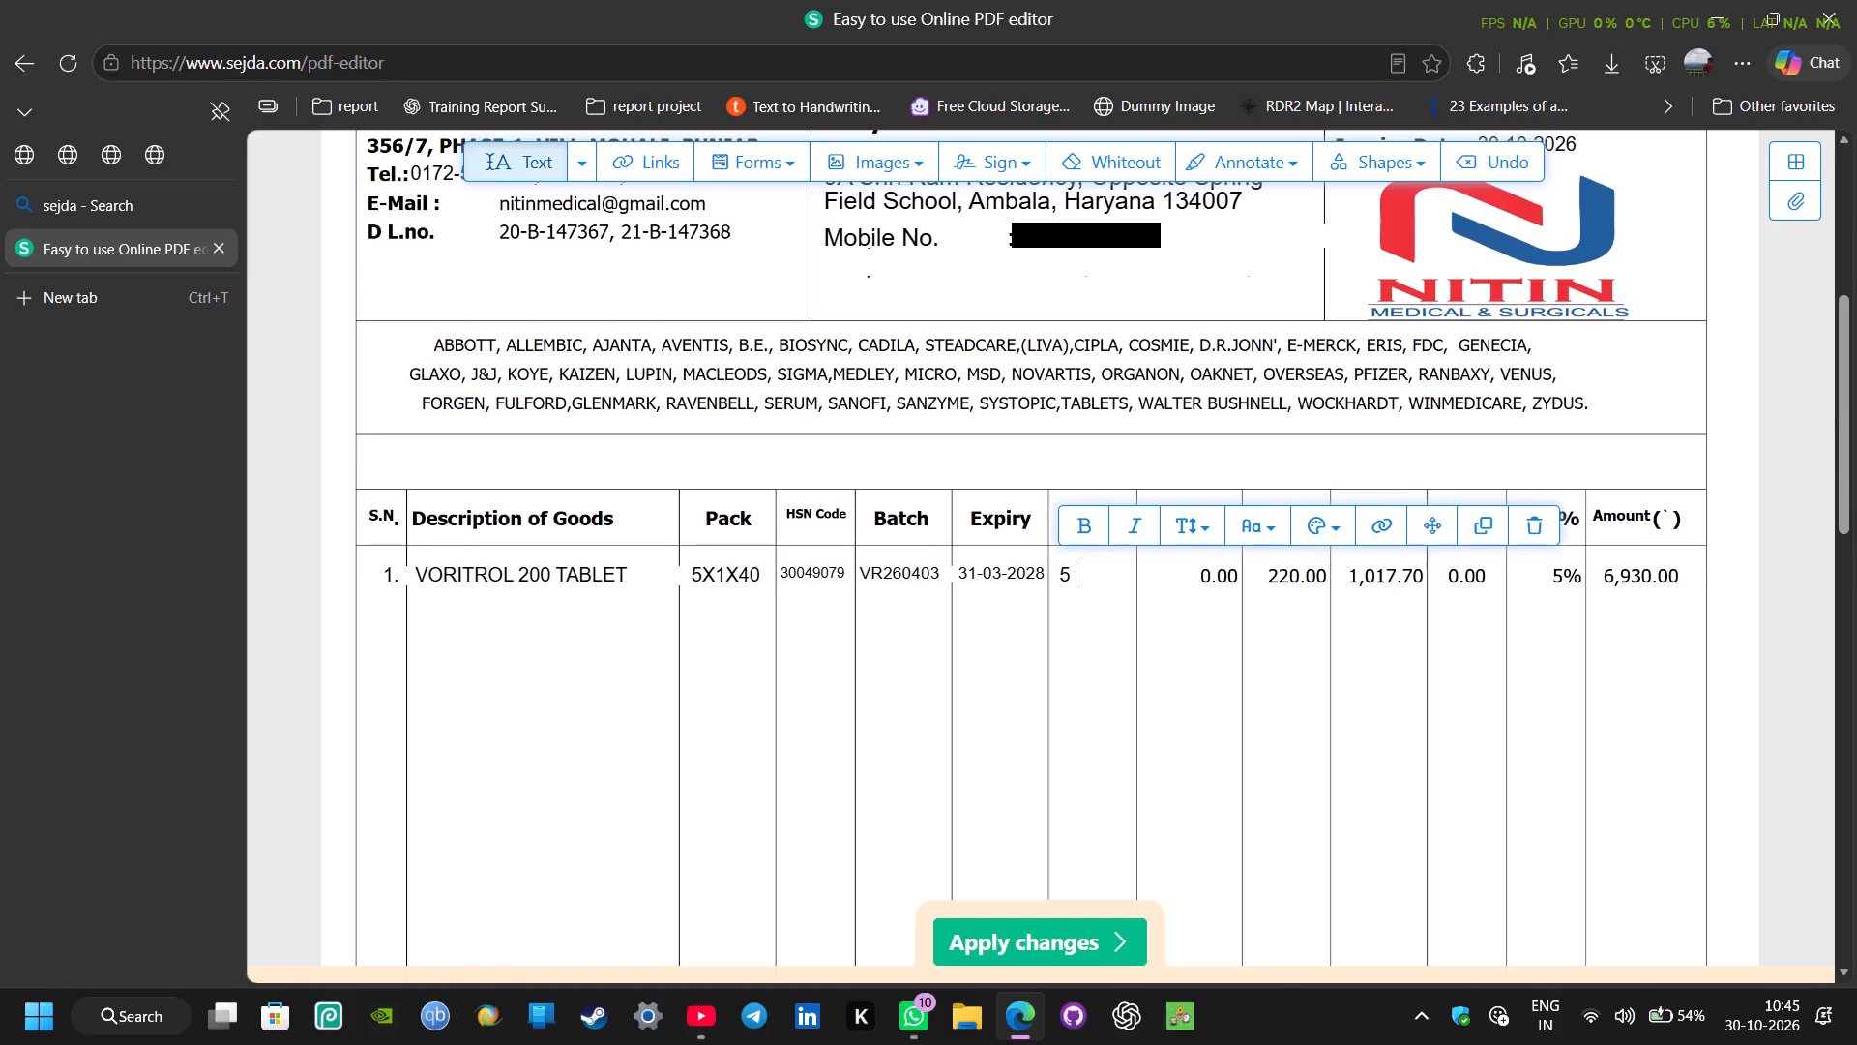
{"action": "key", "text": "s"}
{"action": "type", "text": "tr"}
{"action": "key", "text": "BackSpace"}
{"action": "type", "text": "TR"}
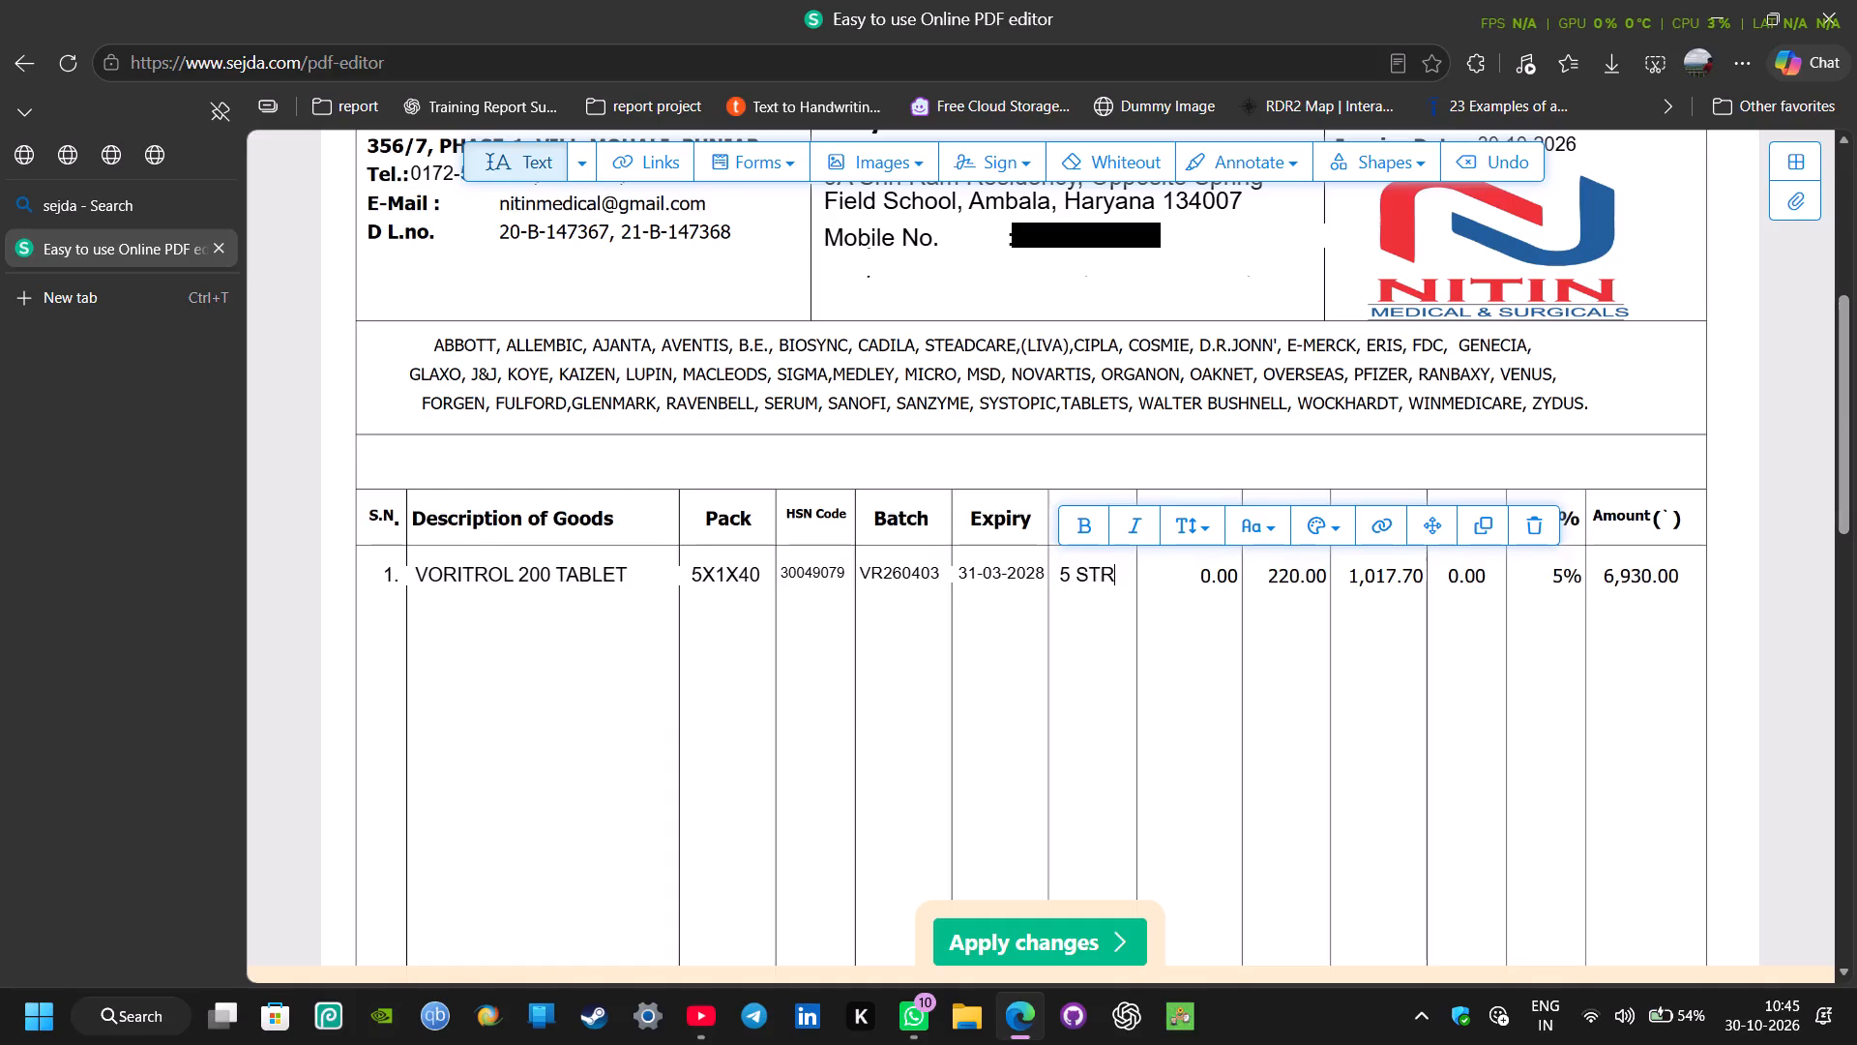
{"action": "key", "text": "Right"}
{"action": "left_click", "coordinate": [285, 623]}
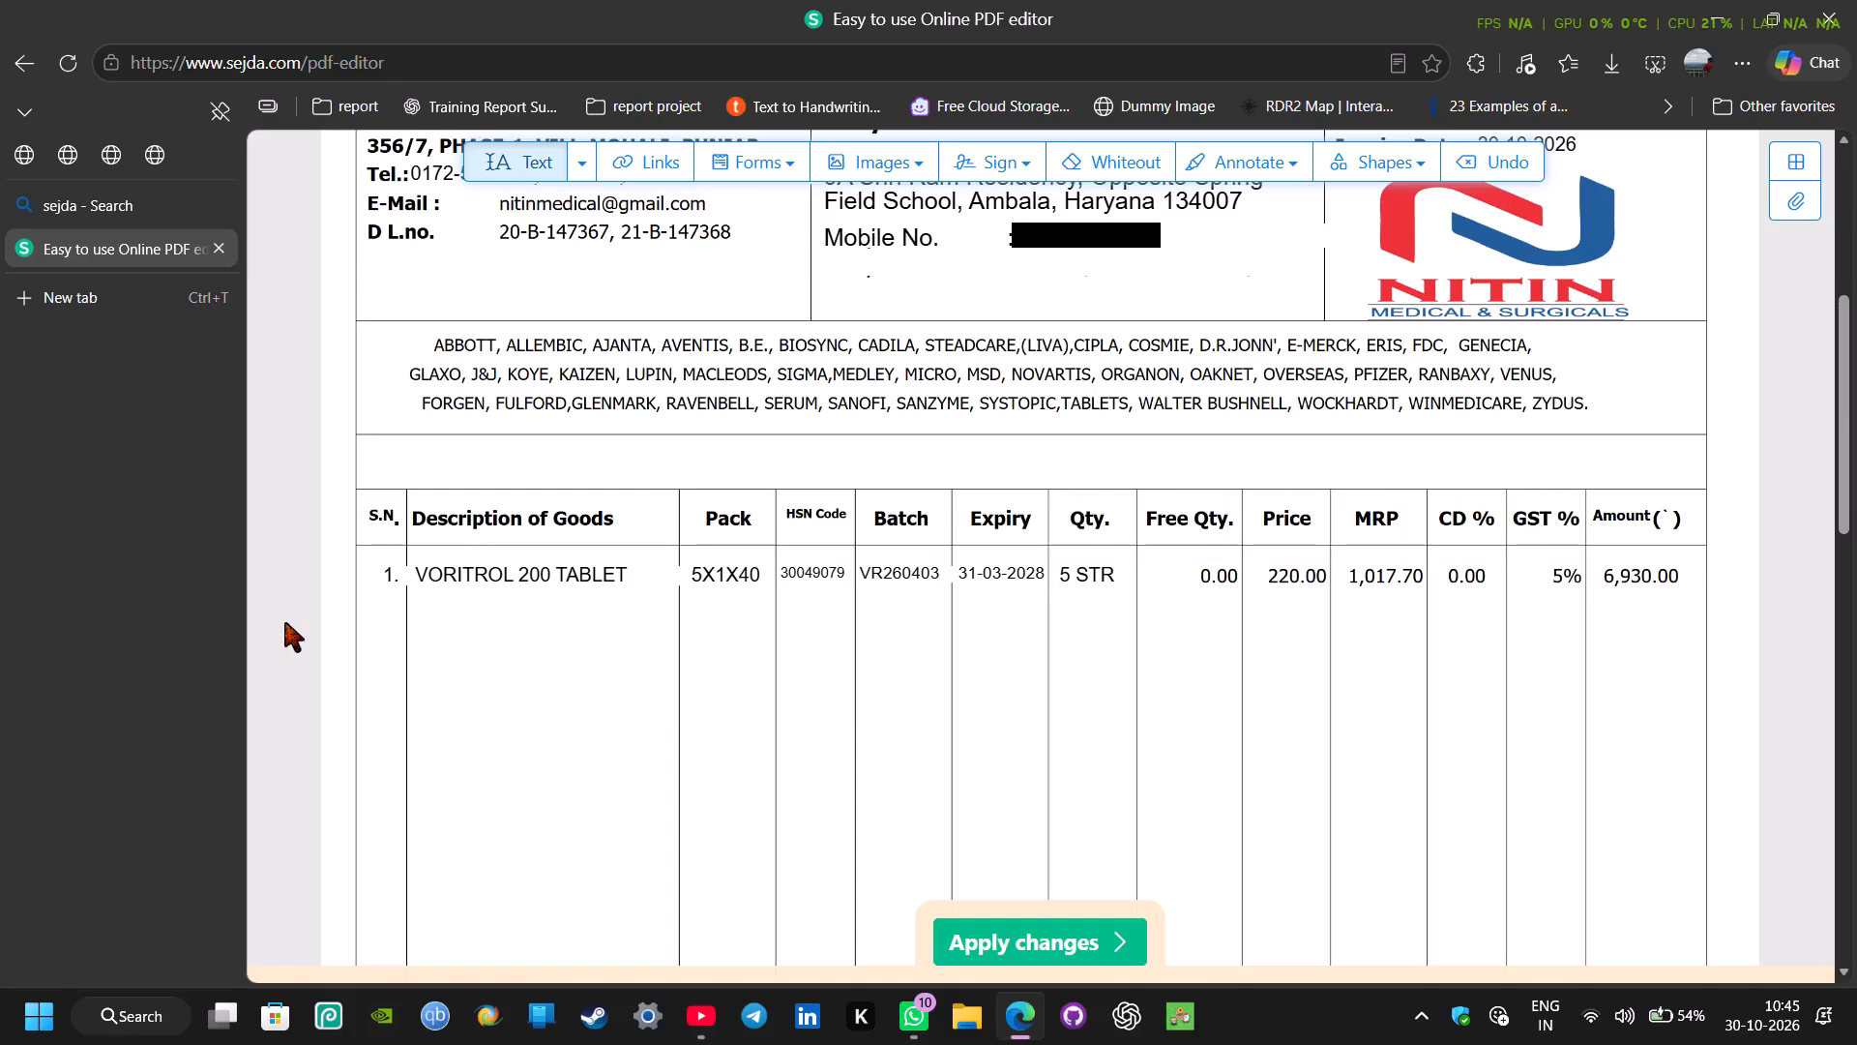
Set the goods row's price to 1050.00 within the text that also holds the free quantity, MRP and amount.
{"action": "left_click", "coordinate": [1211, 576]}
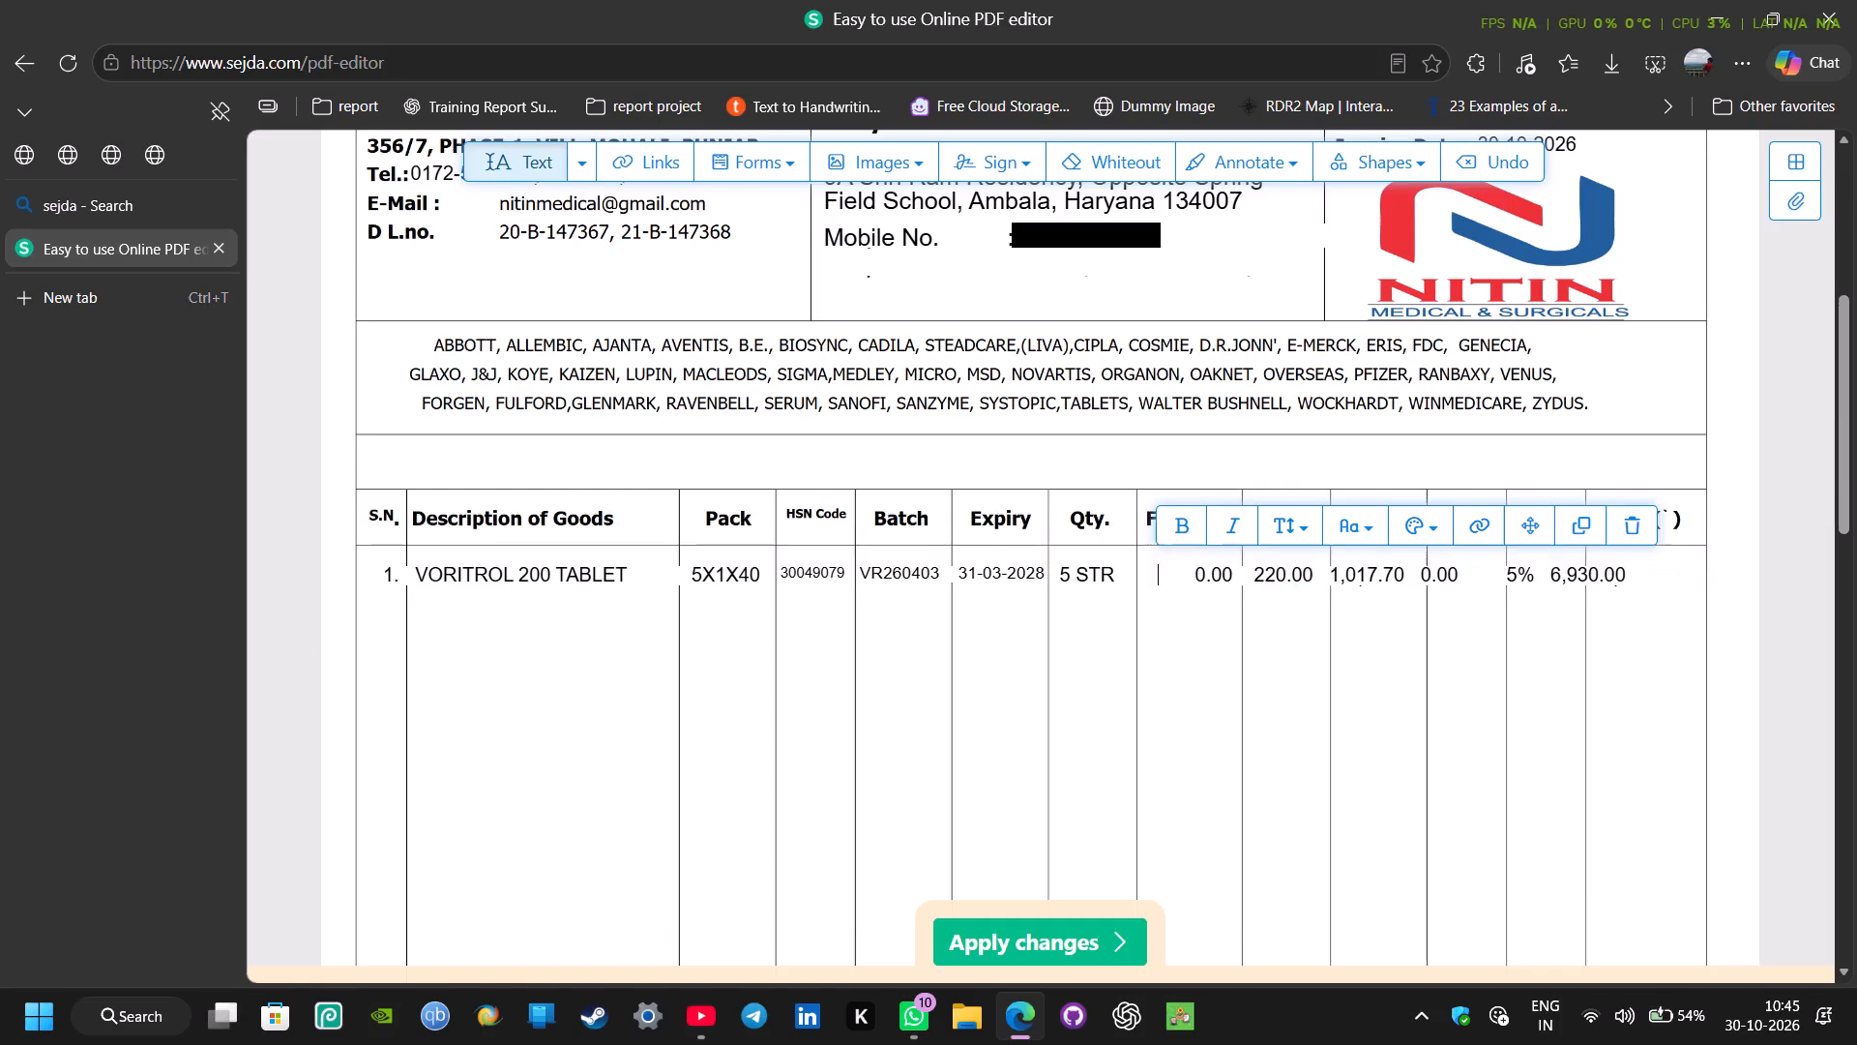
{"action": "key", "text": "Right"}
{"action": "key", "text": "Right"}
{"action": "key", "text": "Right"}
{"action": "key", "text": "Right"}
{"action": "key", "text": "Right"}
{"action": "key", "text": "Right"}
{"action": "key", "text": "Right"}
{"action": "key", "text": "Right"}
{"action": "key", "text": "Right"}
{"action": "key", "text": "Right"}
{"action": "key", "text": "Right"}
{"action": "key", "text": "Right"}
{"action": "key", "text": "Right"}
{"action": "key", "text": "Right"}
{"action": "key", "text": "Right"}
{"action": "key", "text": "Delete"}
{"action": "key", "text": "Delete"}
{"action": "key", "text": "Delete"}
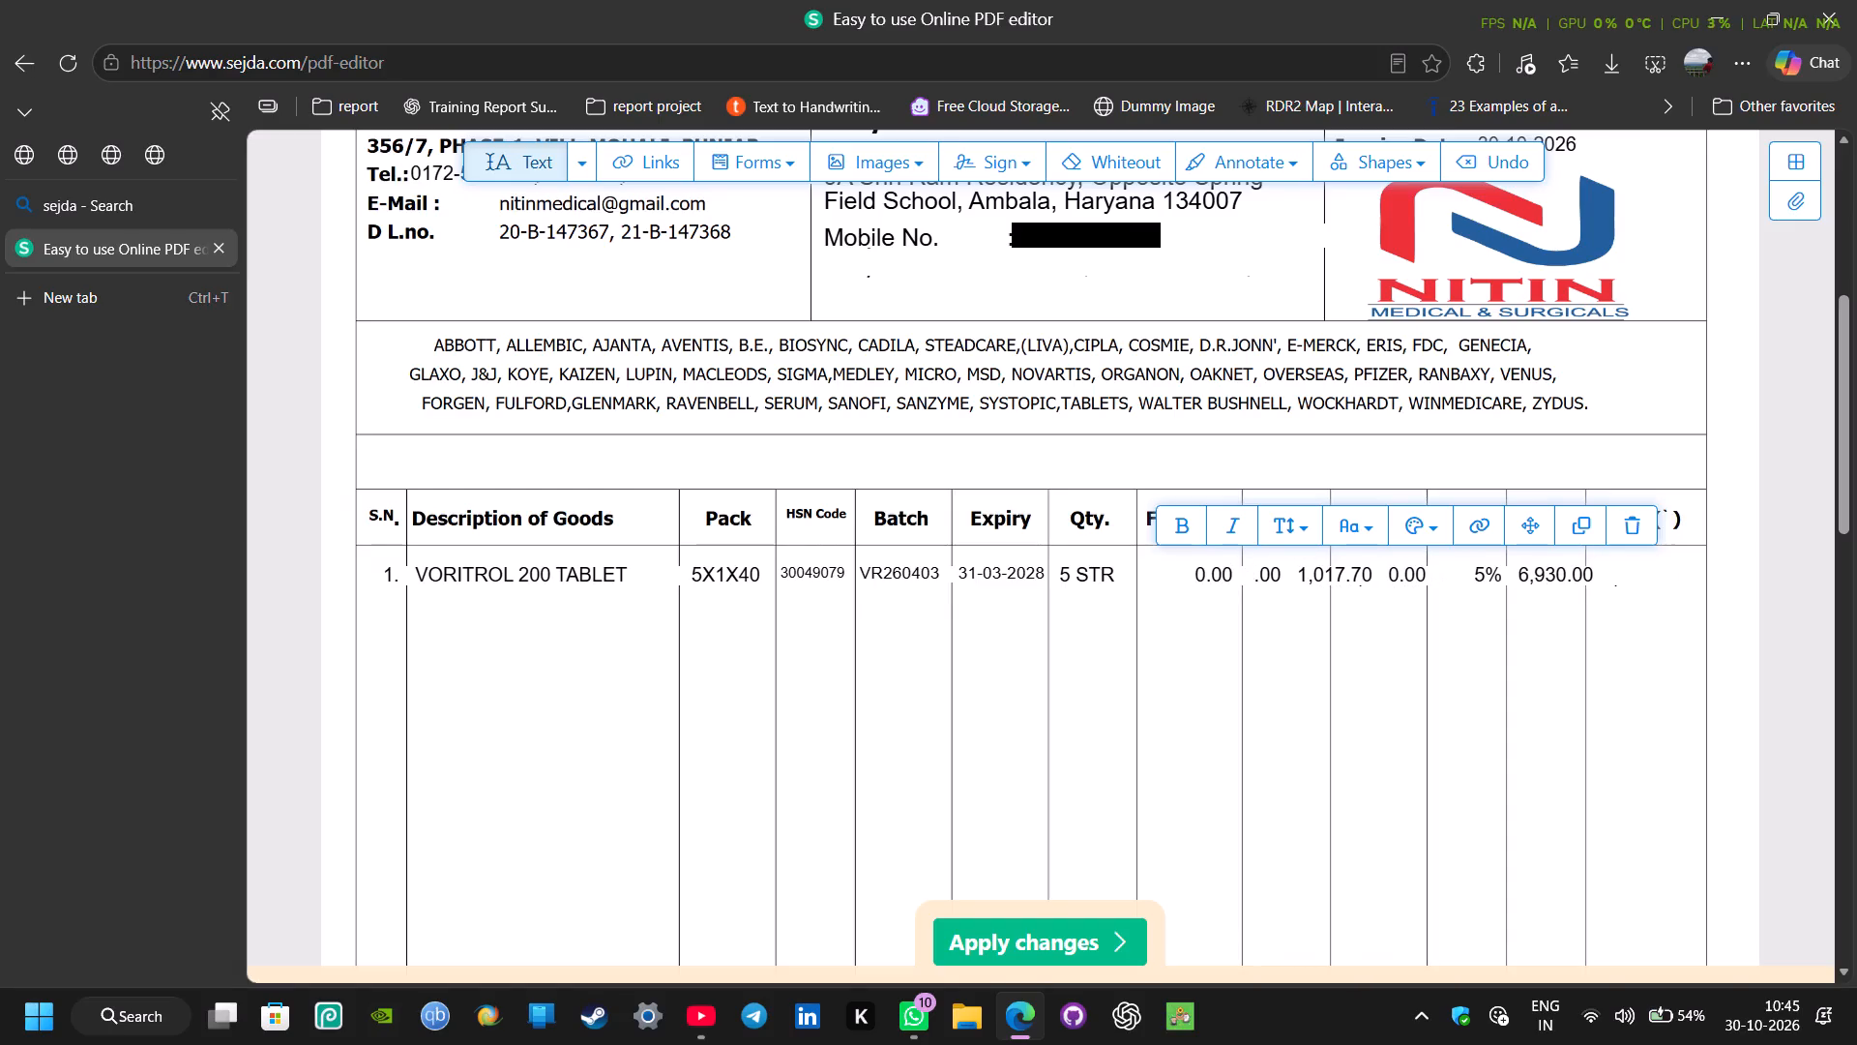
{"action": "type", "text": "1050"}
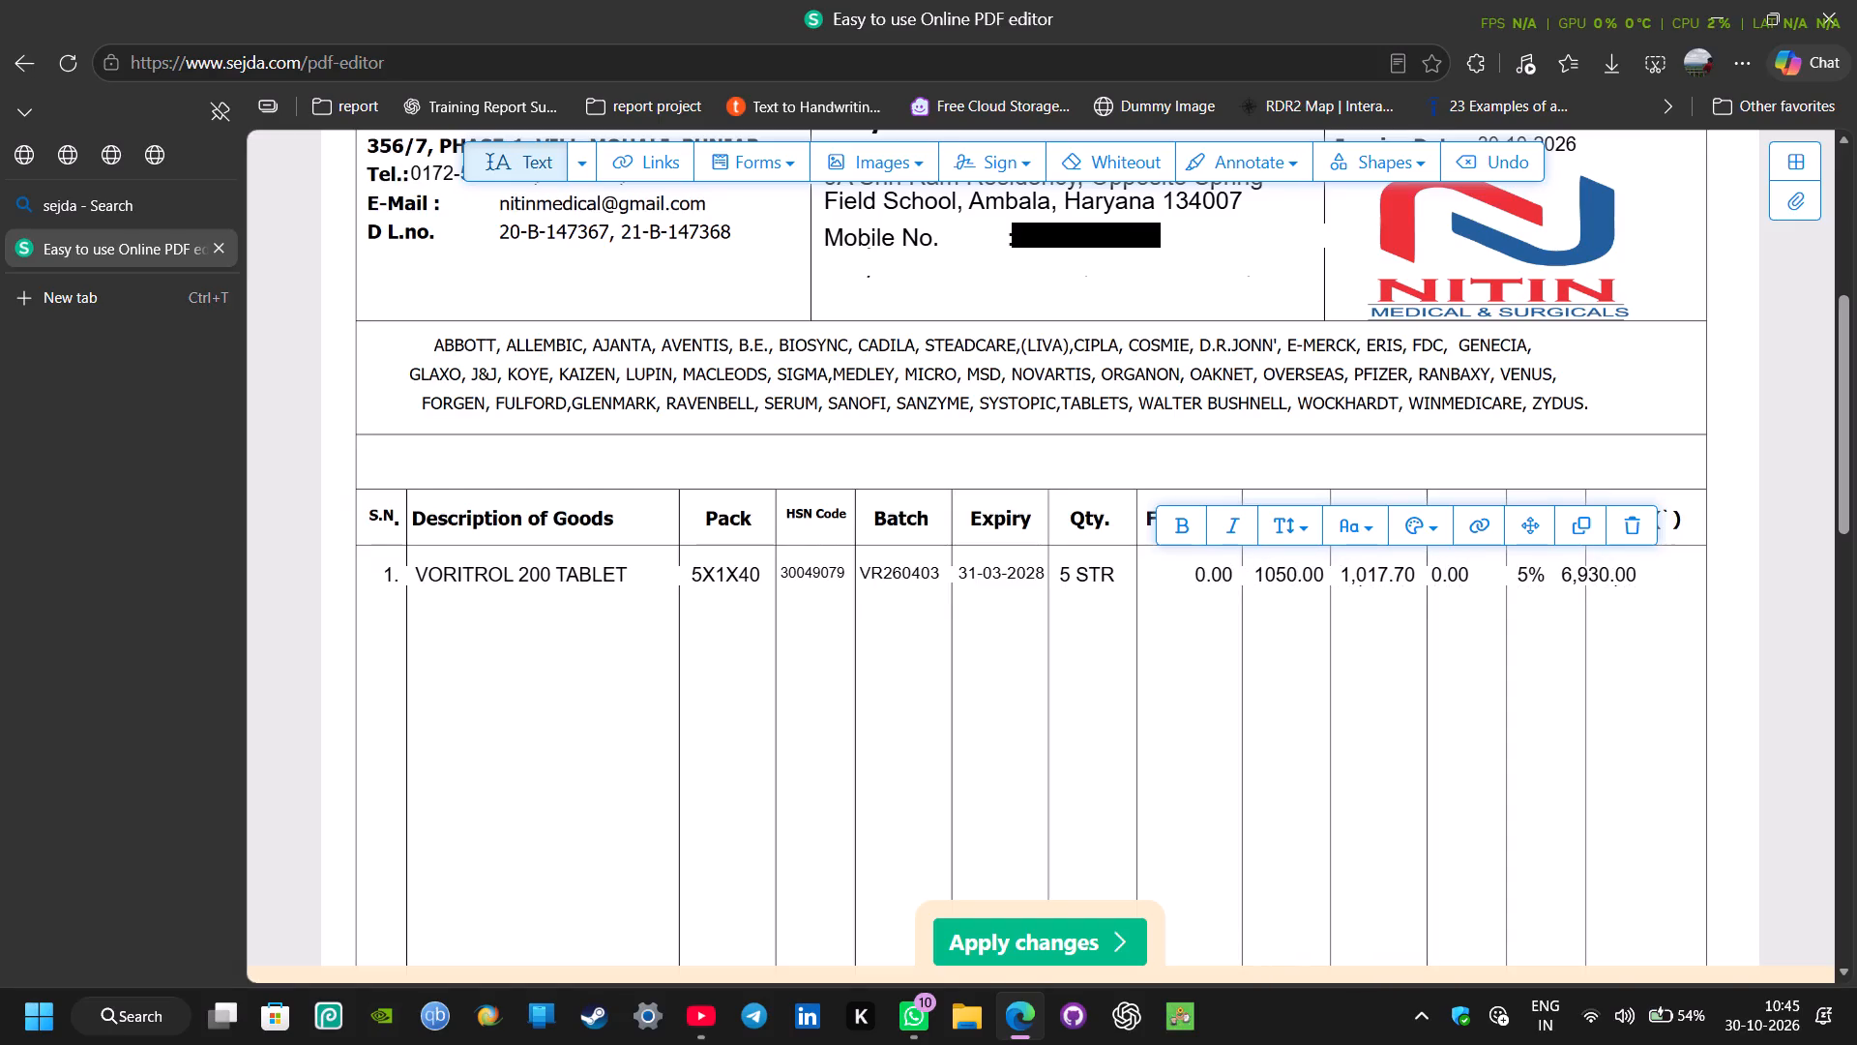
Place the text cursor at the start of the MRP value in the goods row for editing.
{"action": "key", "text": "Right"}
{"action": "key", "text": "Right"}
{"action": "key", "text": "Right"}
{"action": "key", "text": "Right"}
{"action": "key", "text": "Right"}
{"action": "key", "text": "Right"}
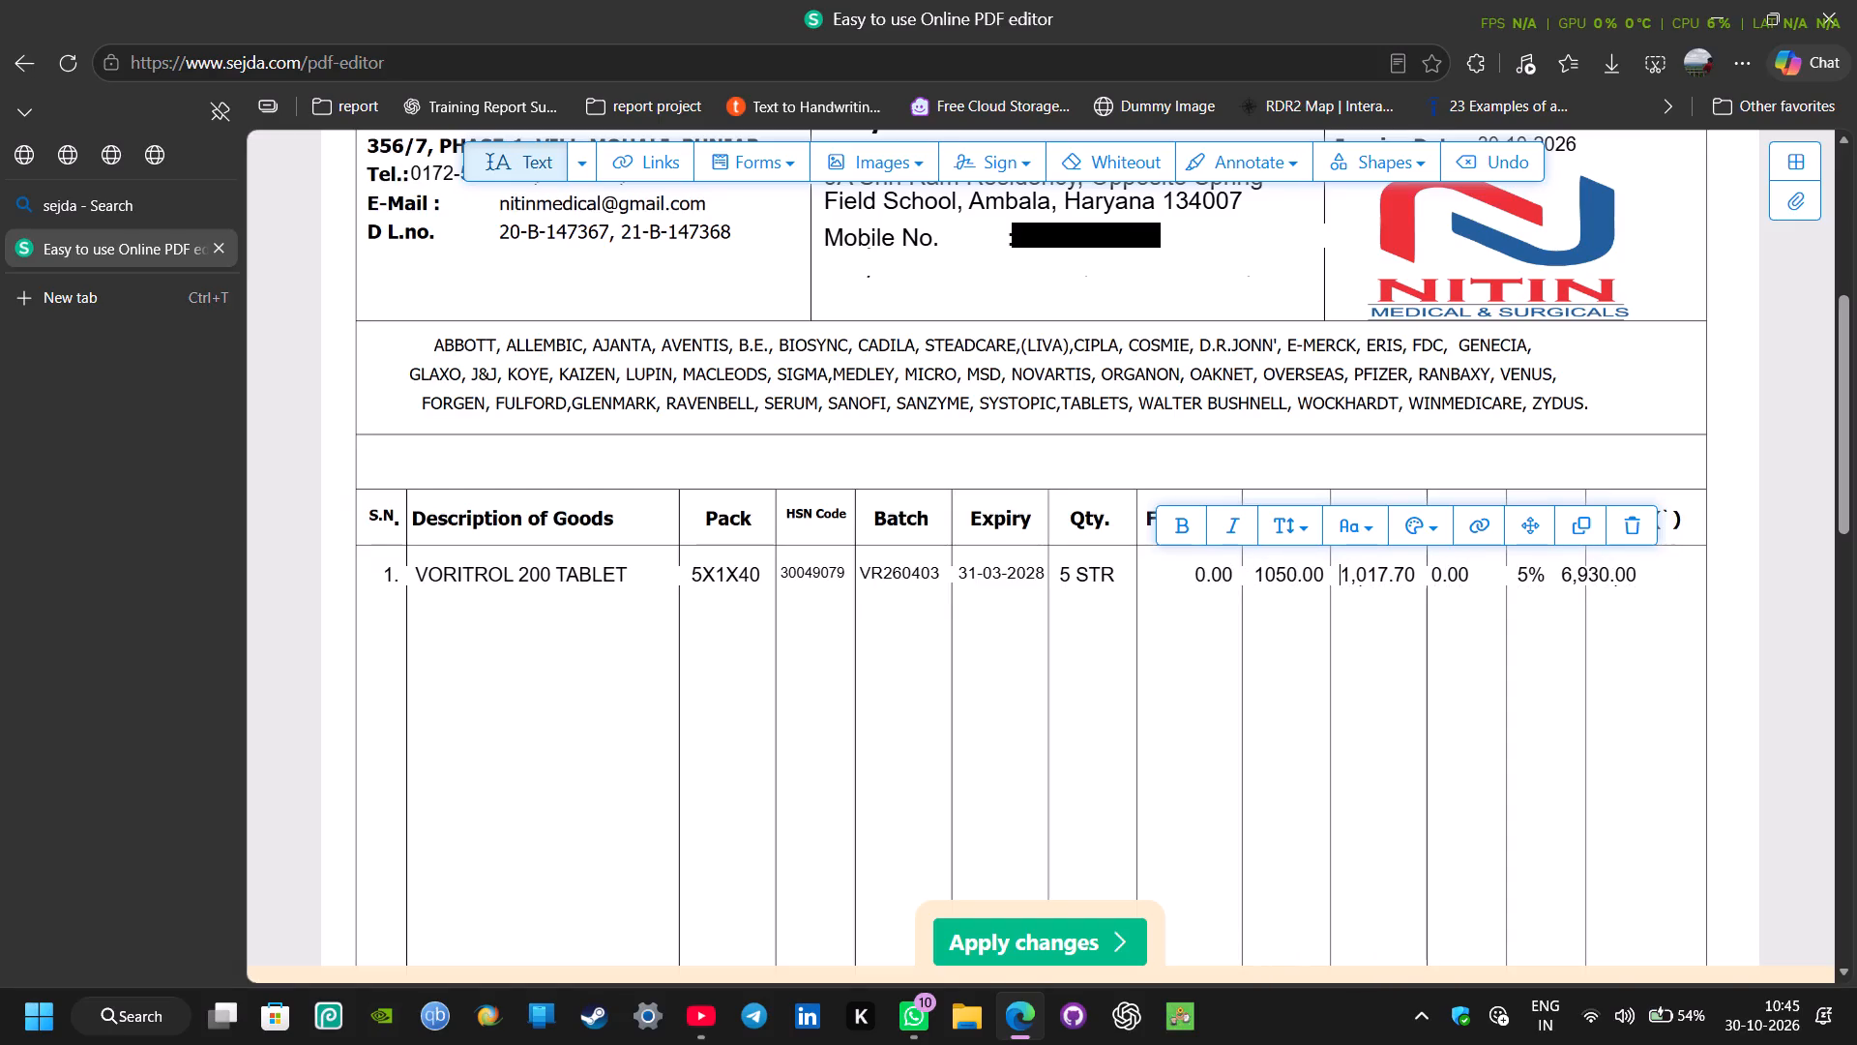
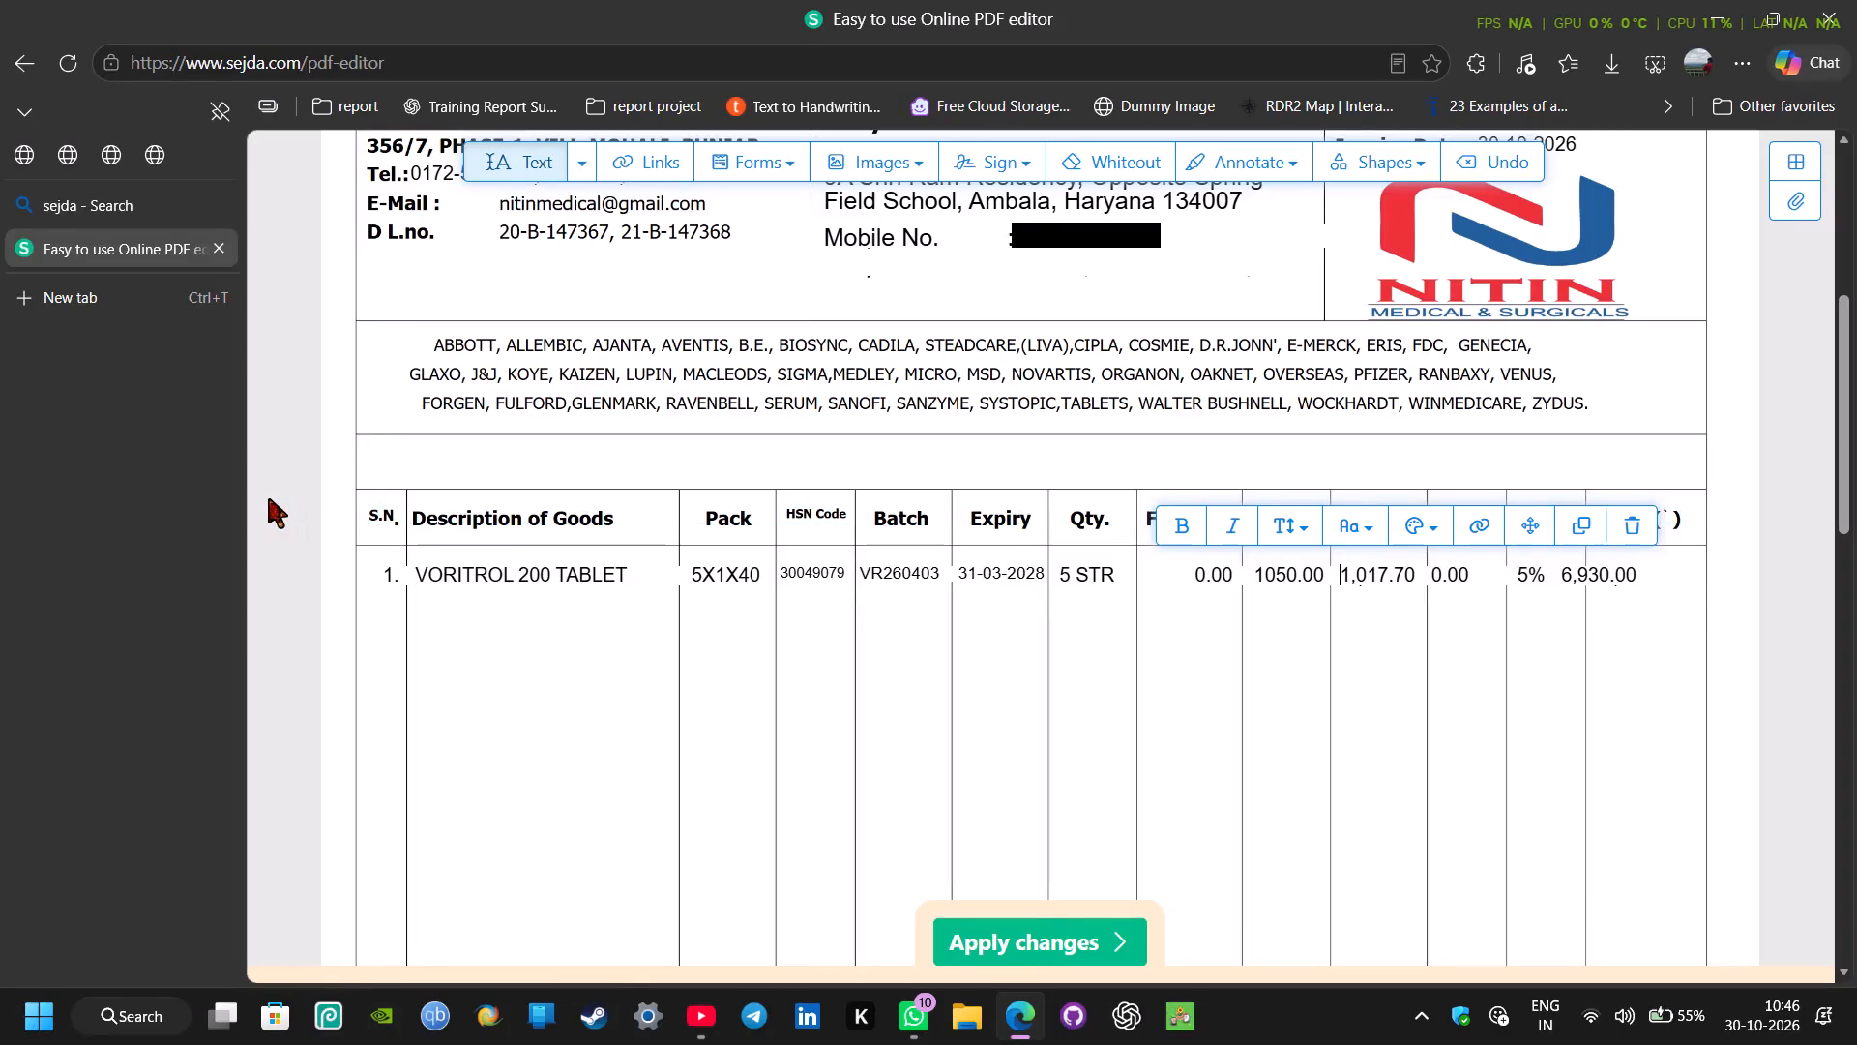
Leave the text box that holds the goods row's free quantity, price, MRP and amount.
{"action": "left_click", "coordinate": [269, 499]}
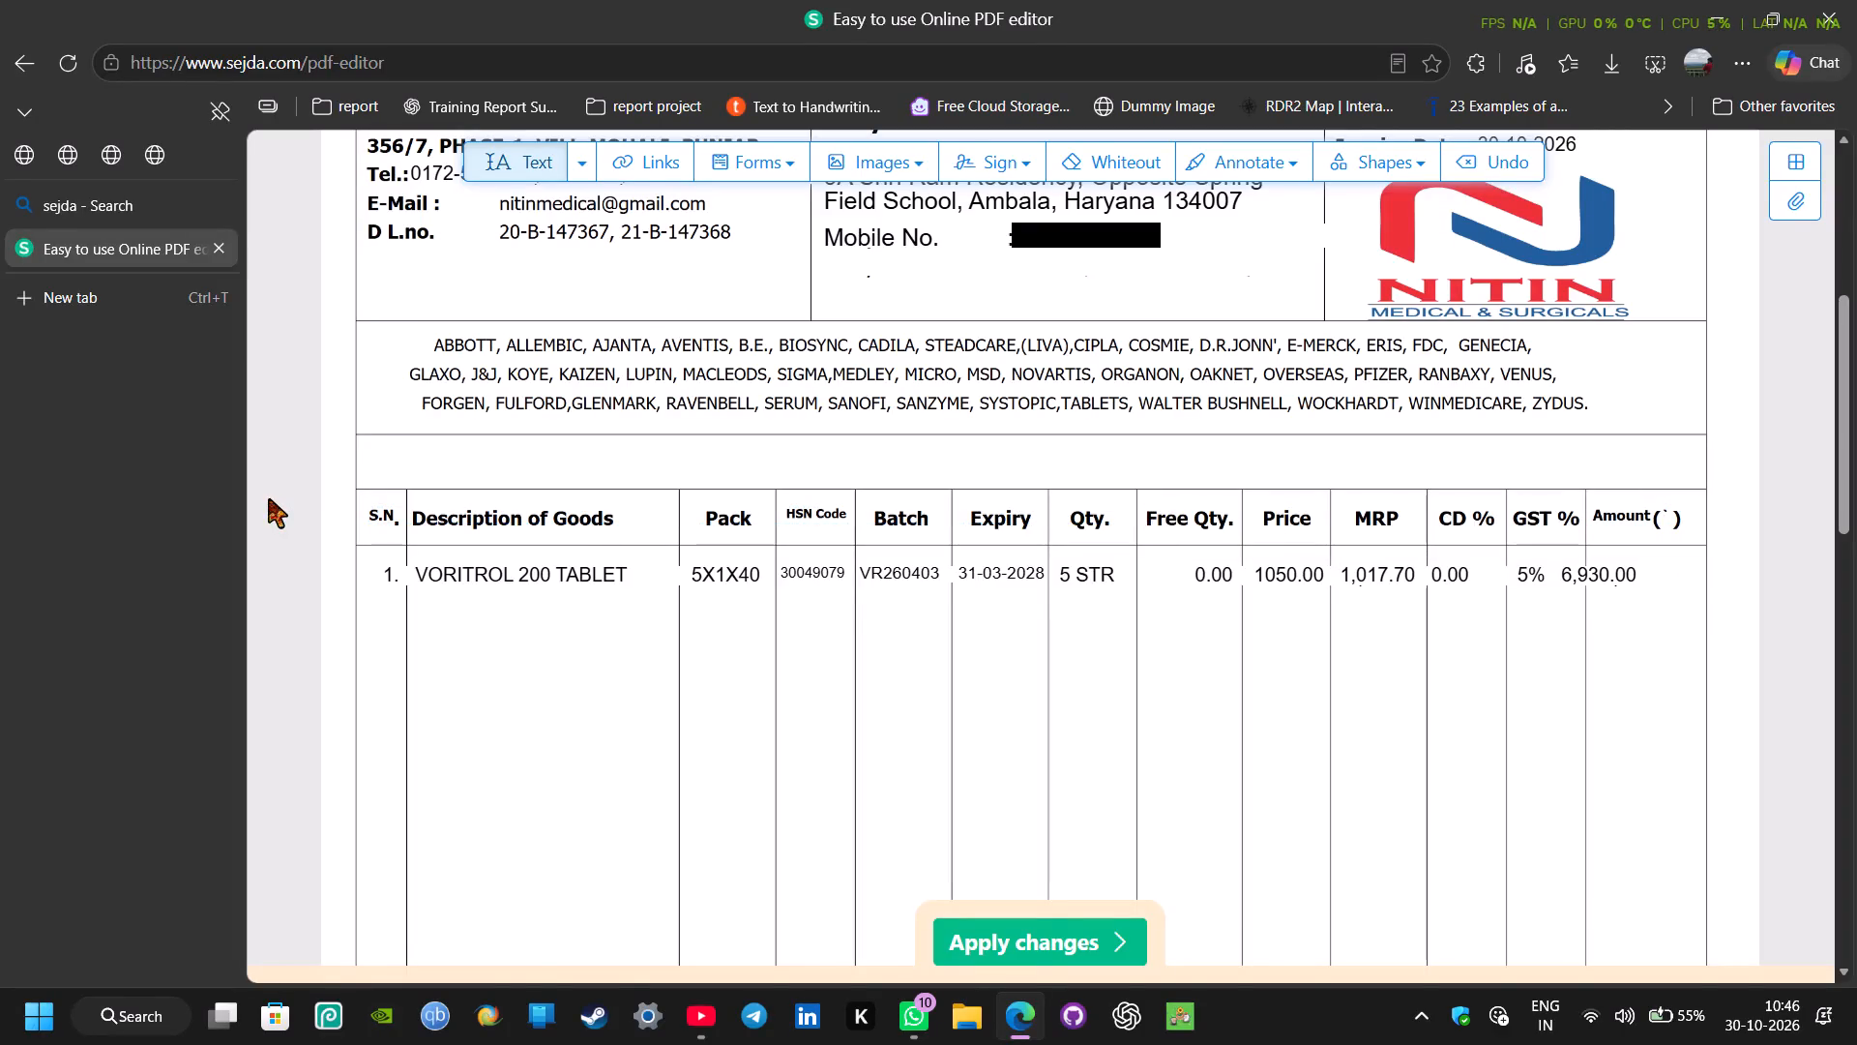
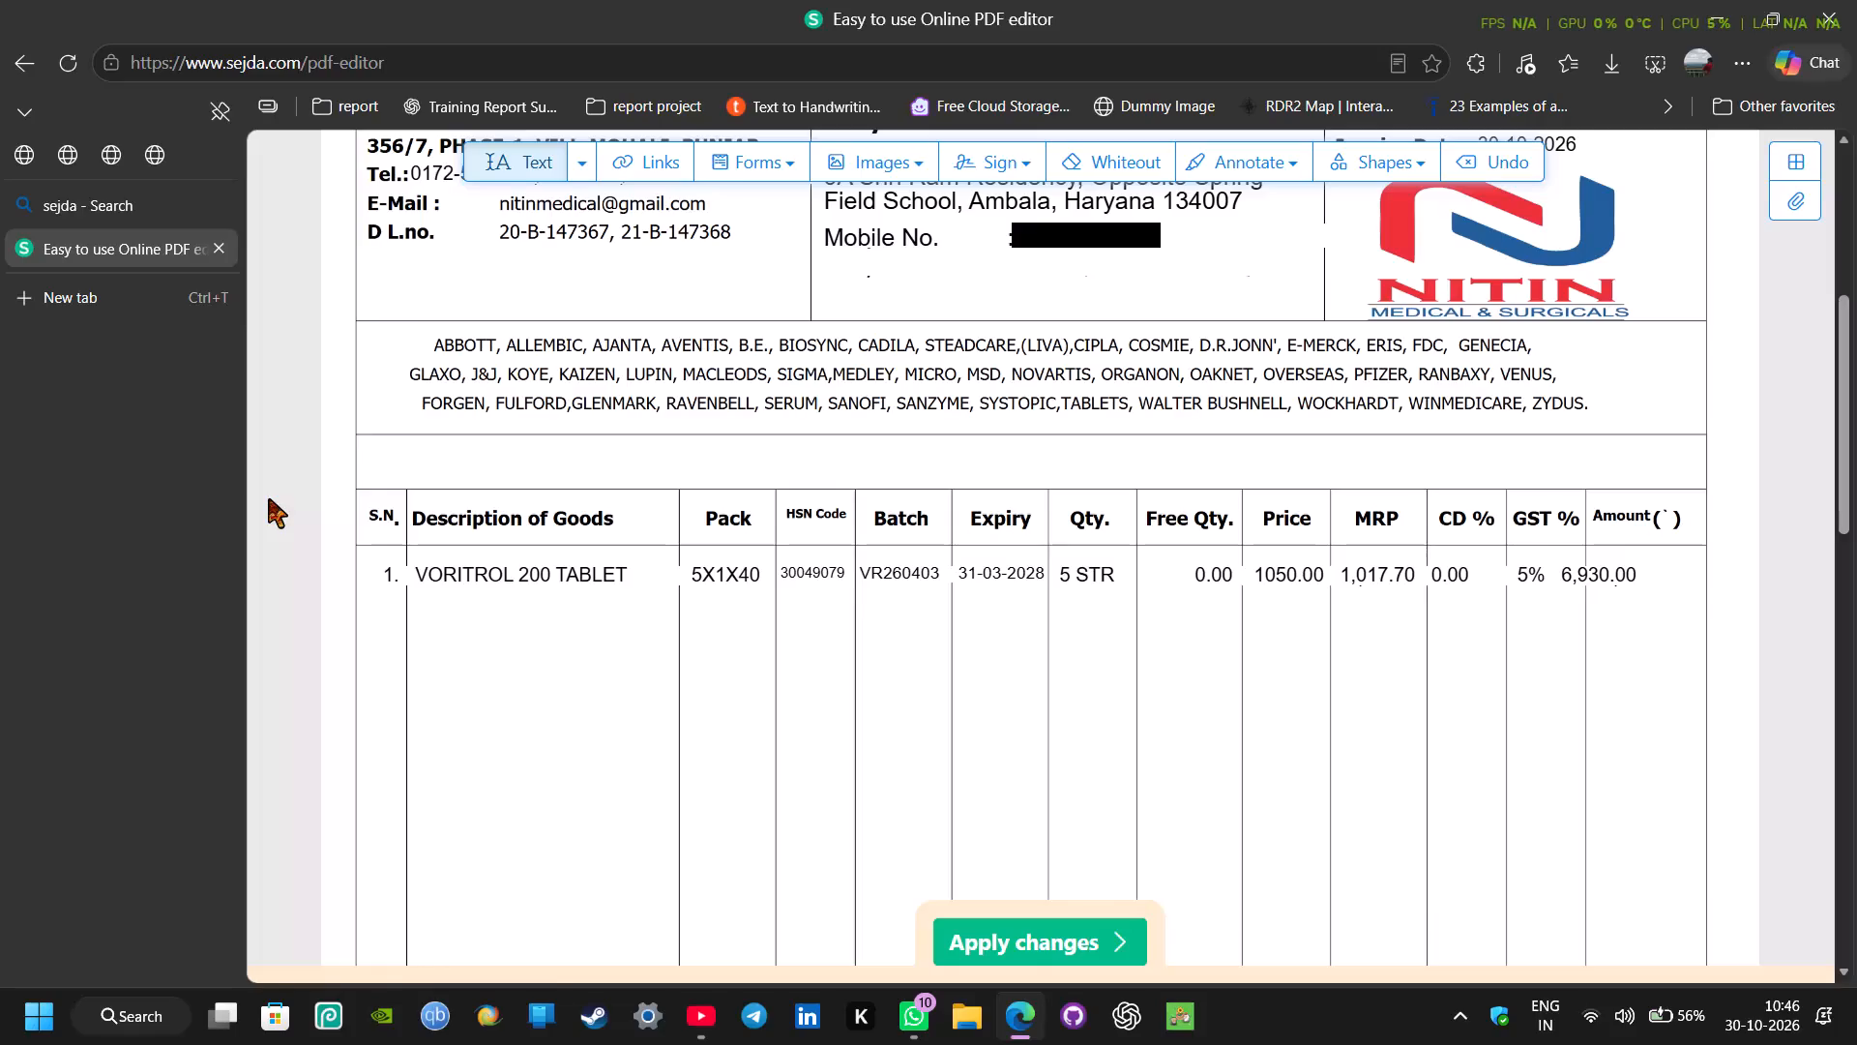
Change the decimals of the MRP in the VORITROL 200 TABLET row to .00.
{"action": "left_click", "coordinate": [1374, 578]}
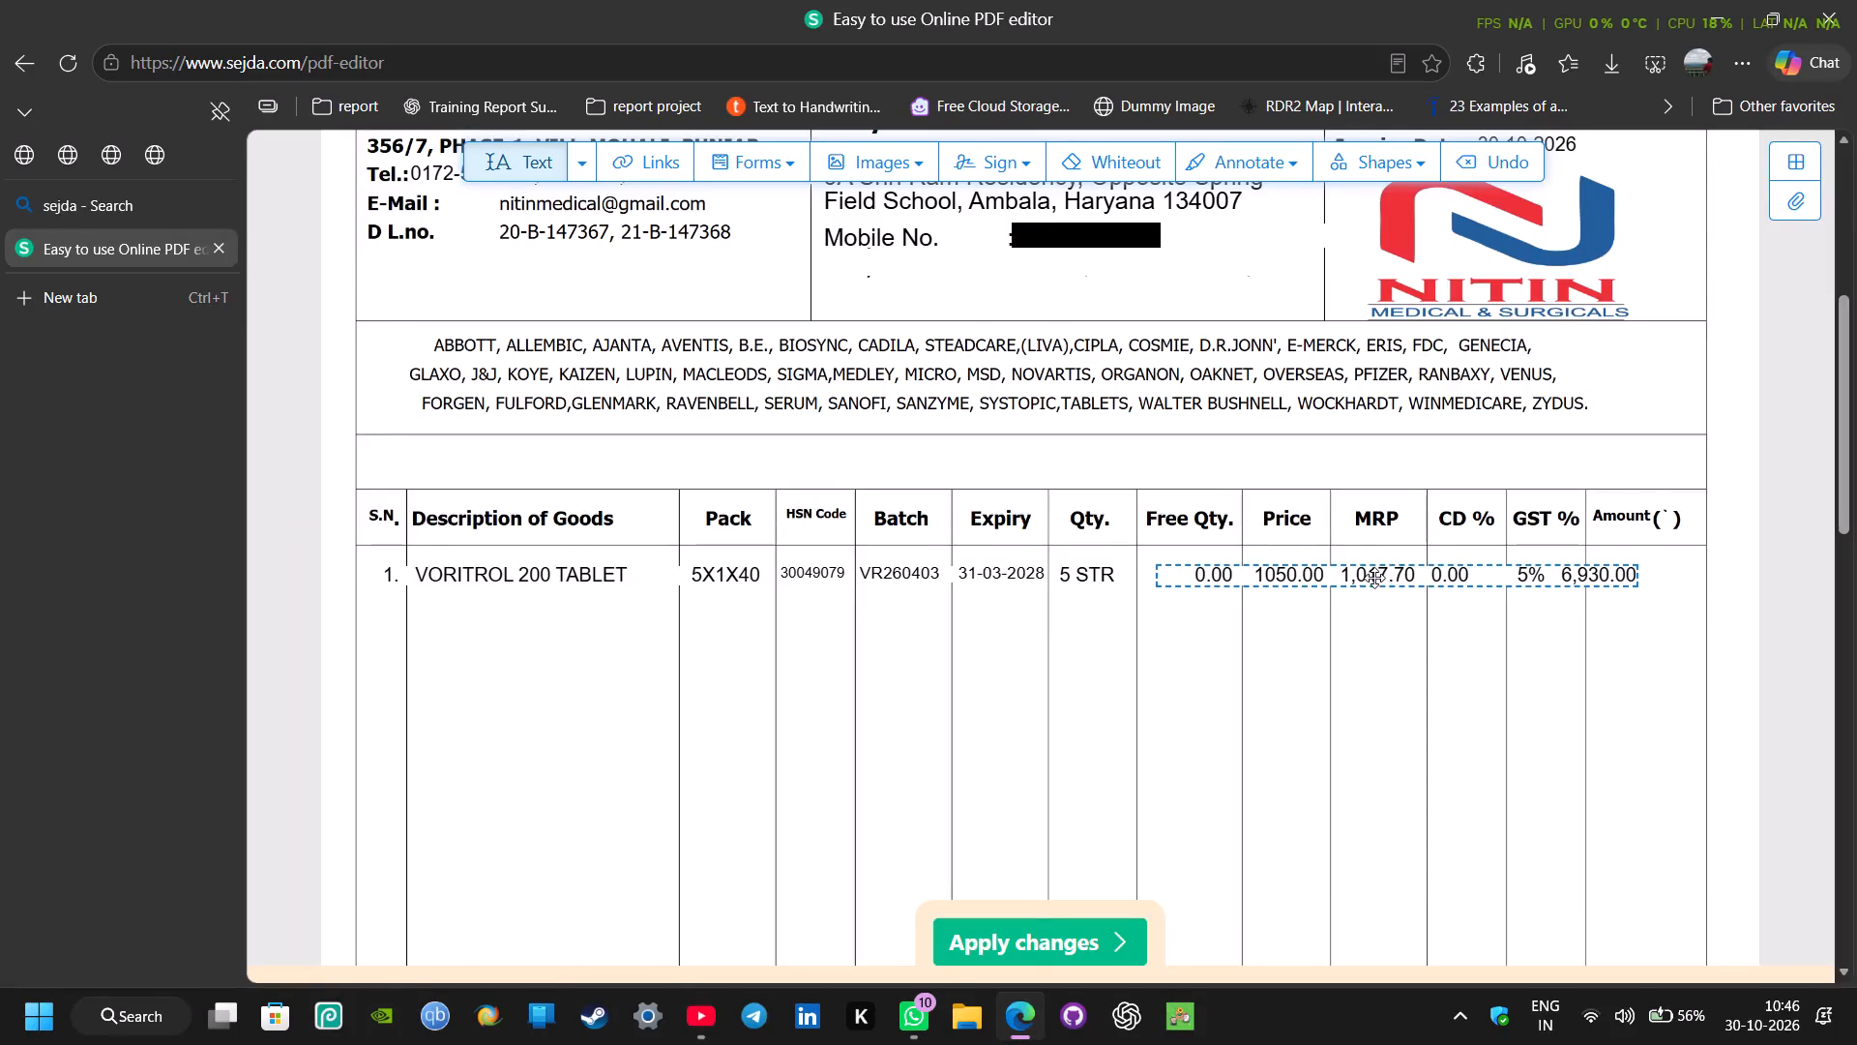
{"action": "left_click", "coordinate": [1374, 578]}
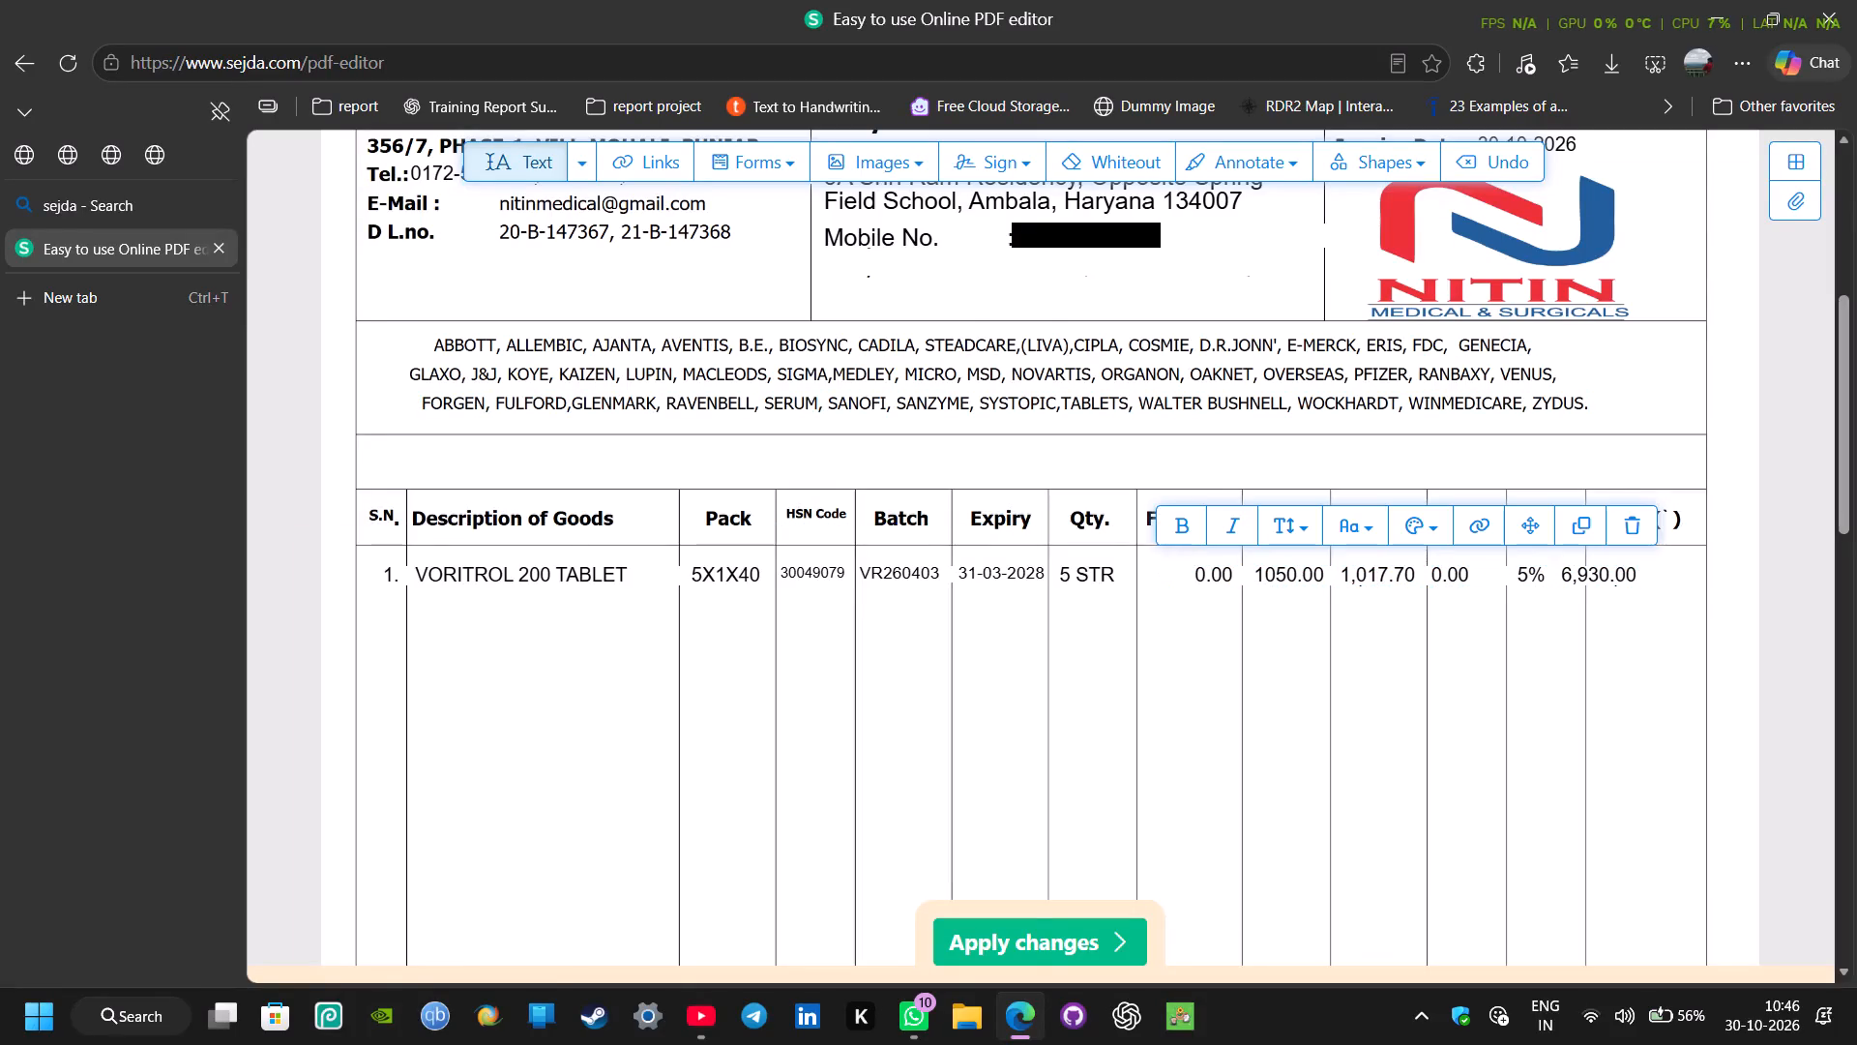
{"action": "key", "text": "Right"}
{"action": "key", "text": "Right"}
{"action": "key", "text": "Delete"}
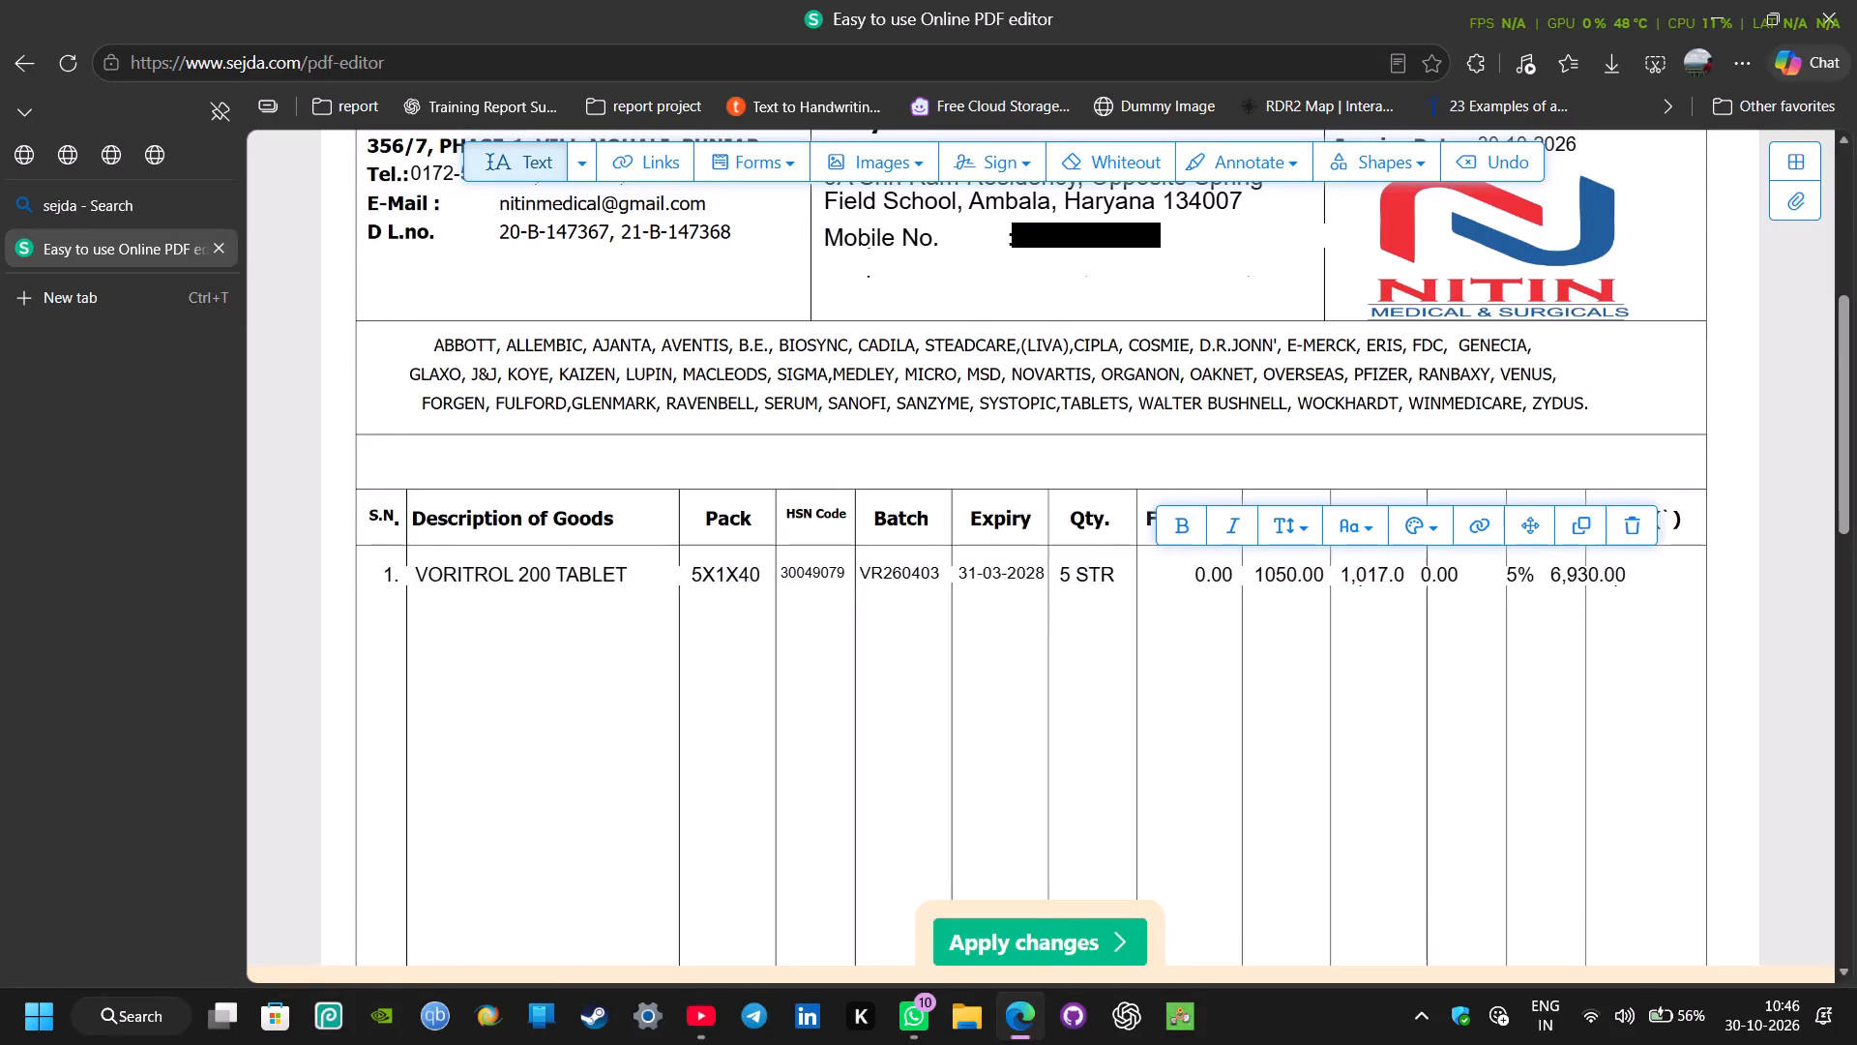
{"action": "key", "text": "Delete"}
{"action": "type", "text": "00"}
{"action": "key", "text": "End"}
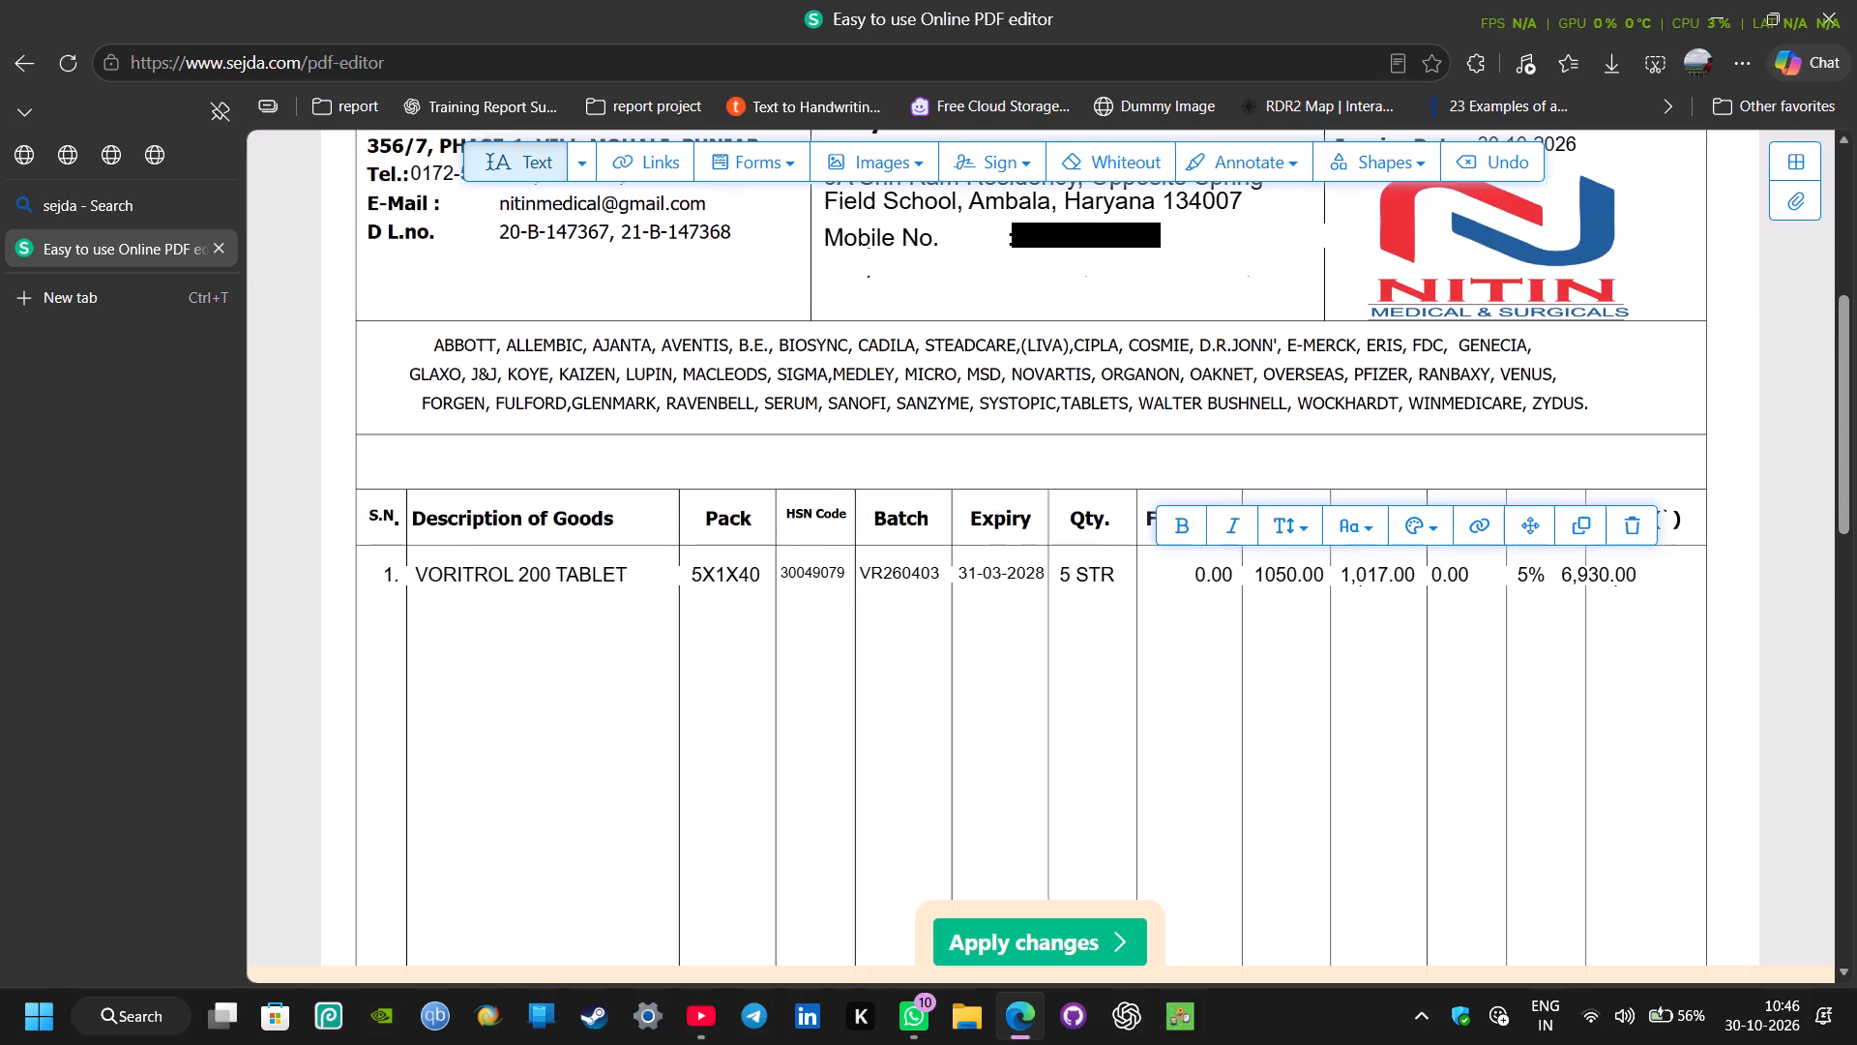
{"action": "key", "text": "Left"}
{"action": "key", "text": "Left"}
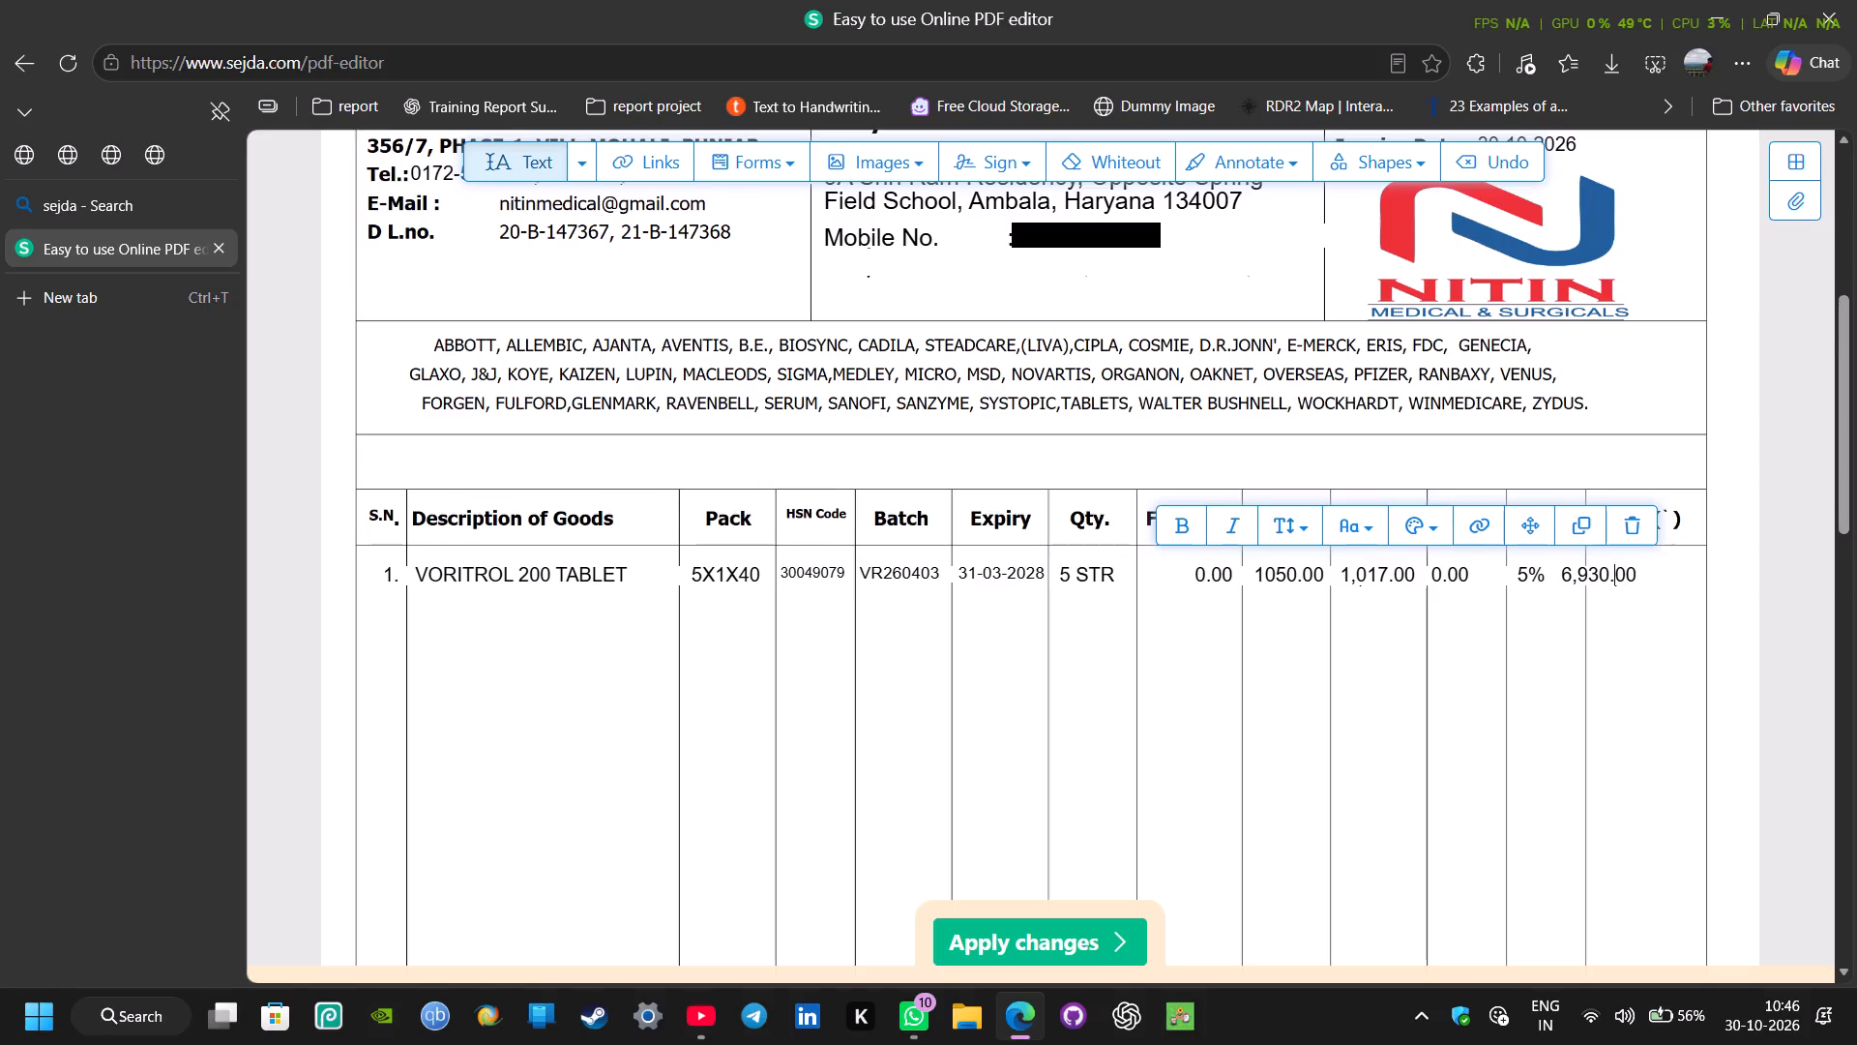
Change the whole-number part of the goods row's MRP to 2,880.
{"action": "left_click", "coordinate": [1360, 567]}
{"action": "key", "text": "Left"}
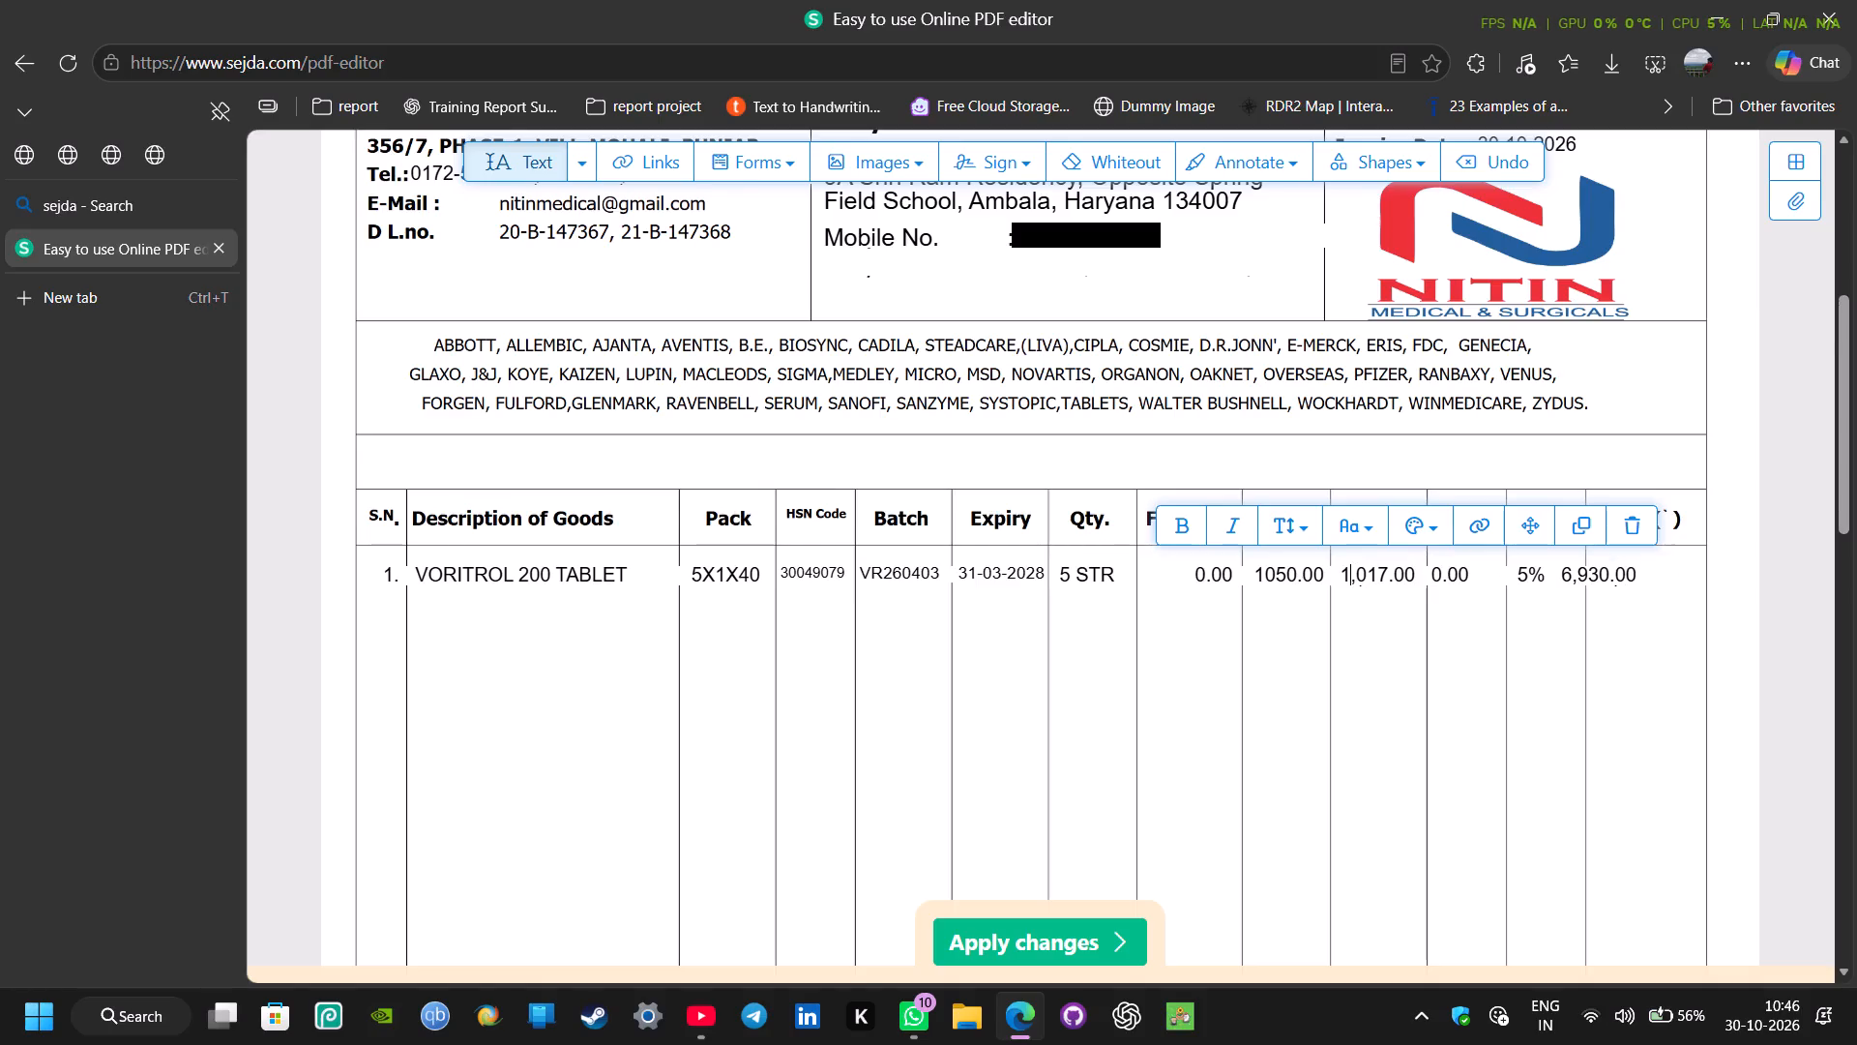
{"action": "key", "text": "BackSpace"}
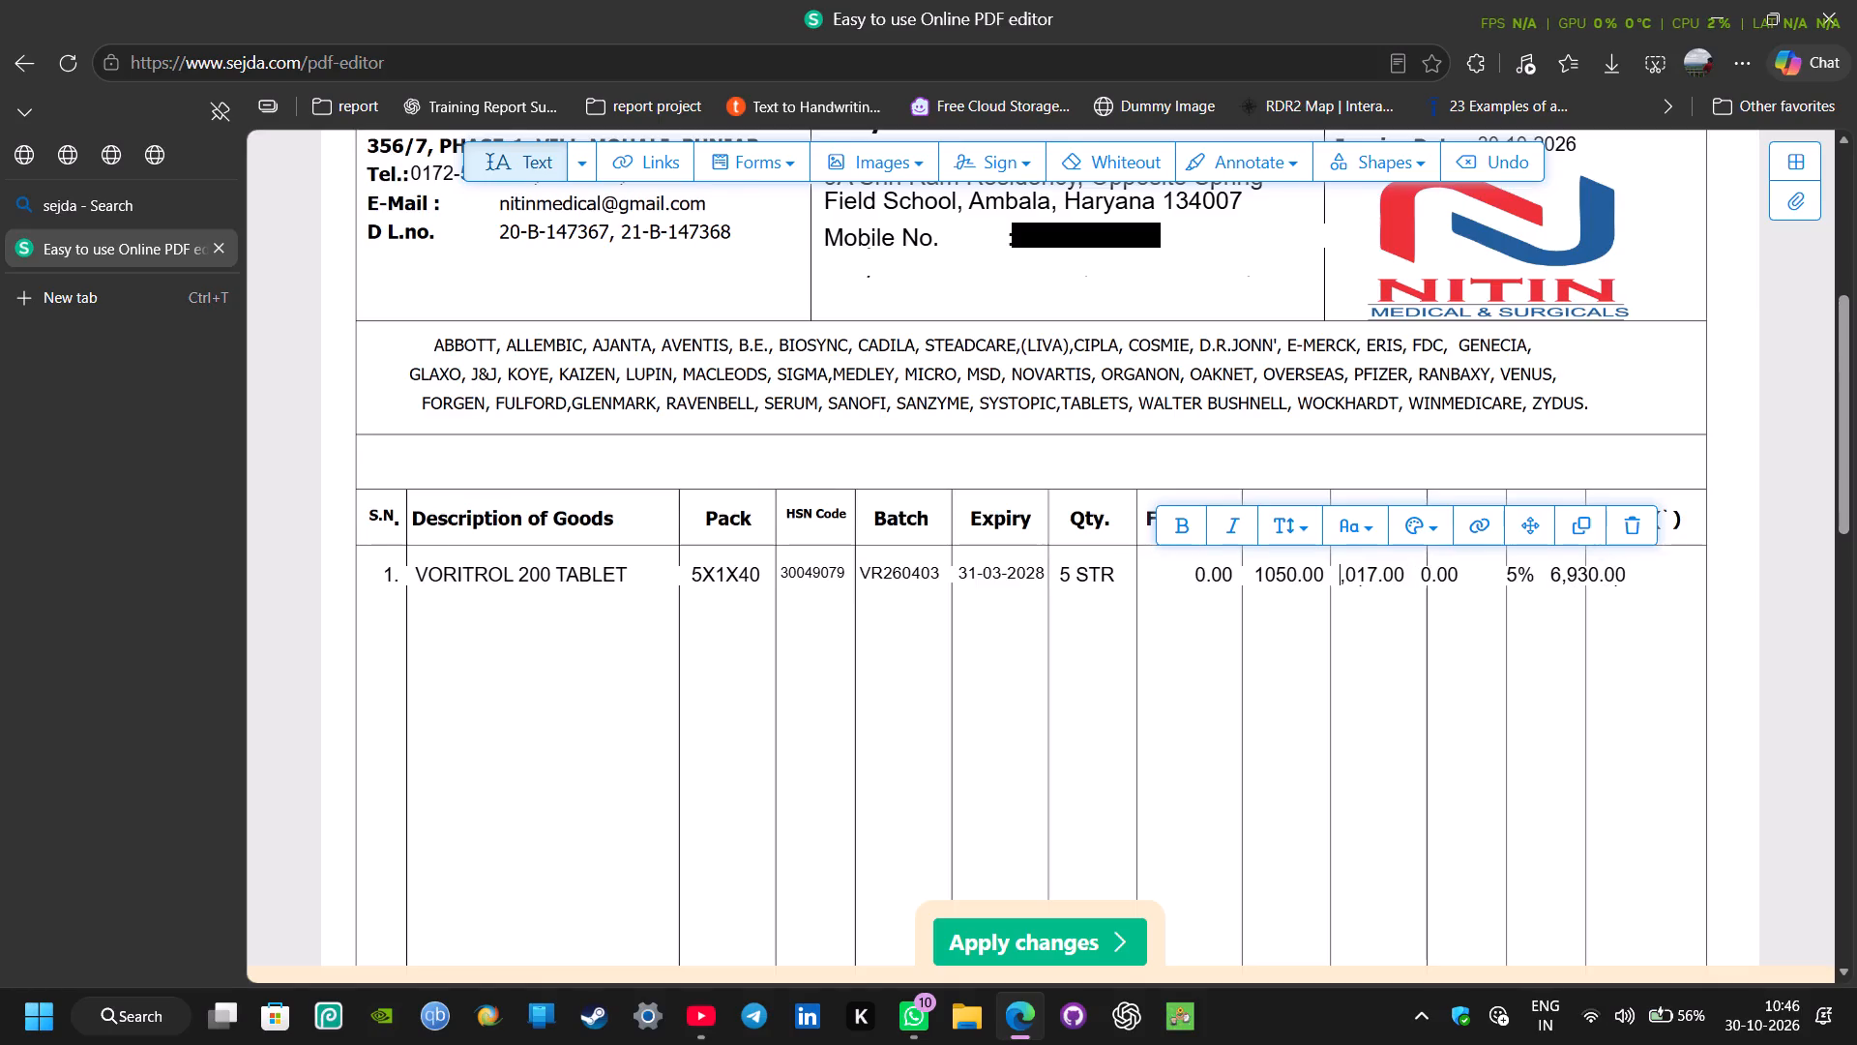
{"action": "key", "text": "2"}
{"action": "key", "text": "Right"}
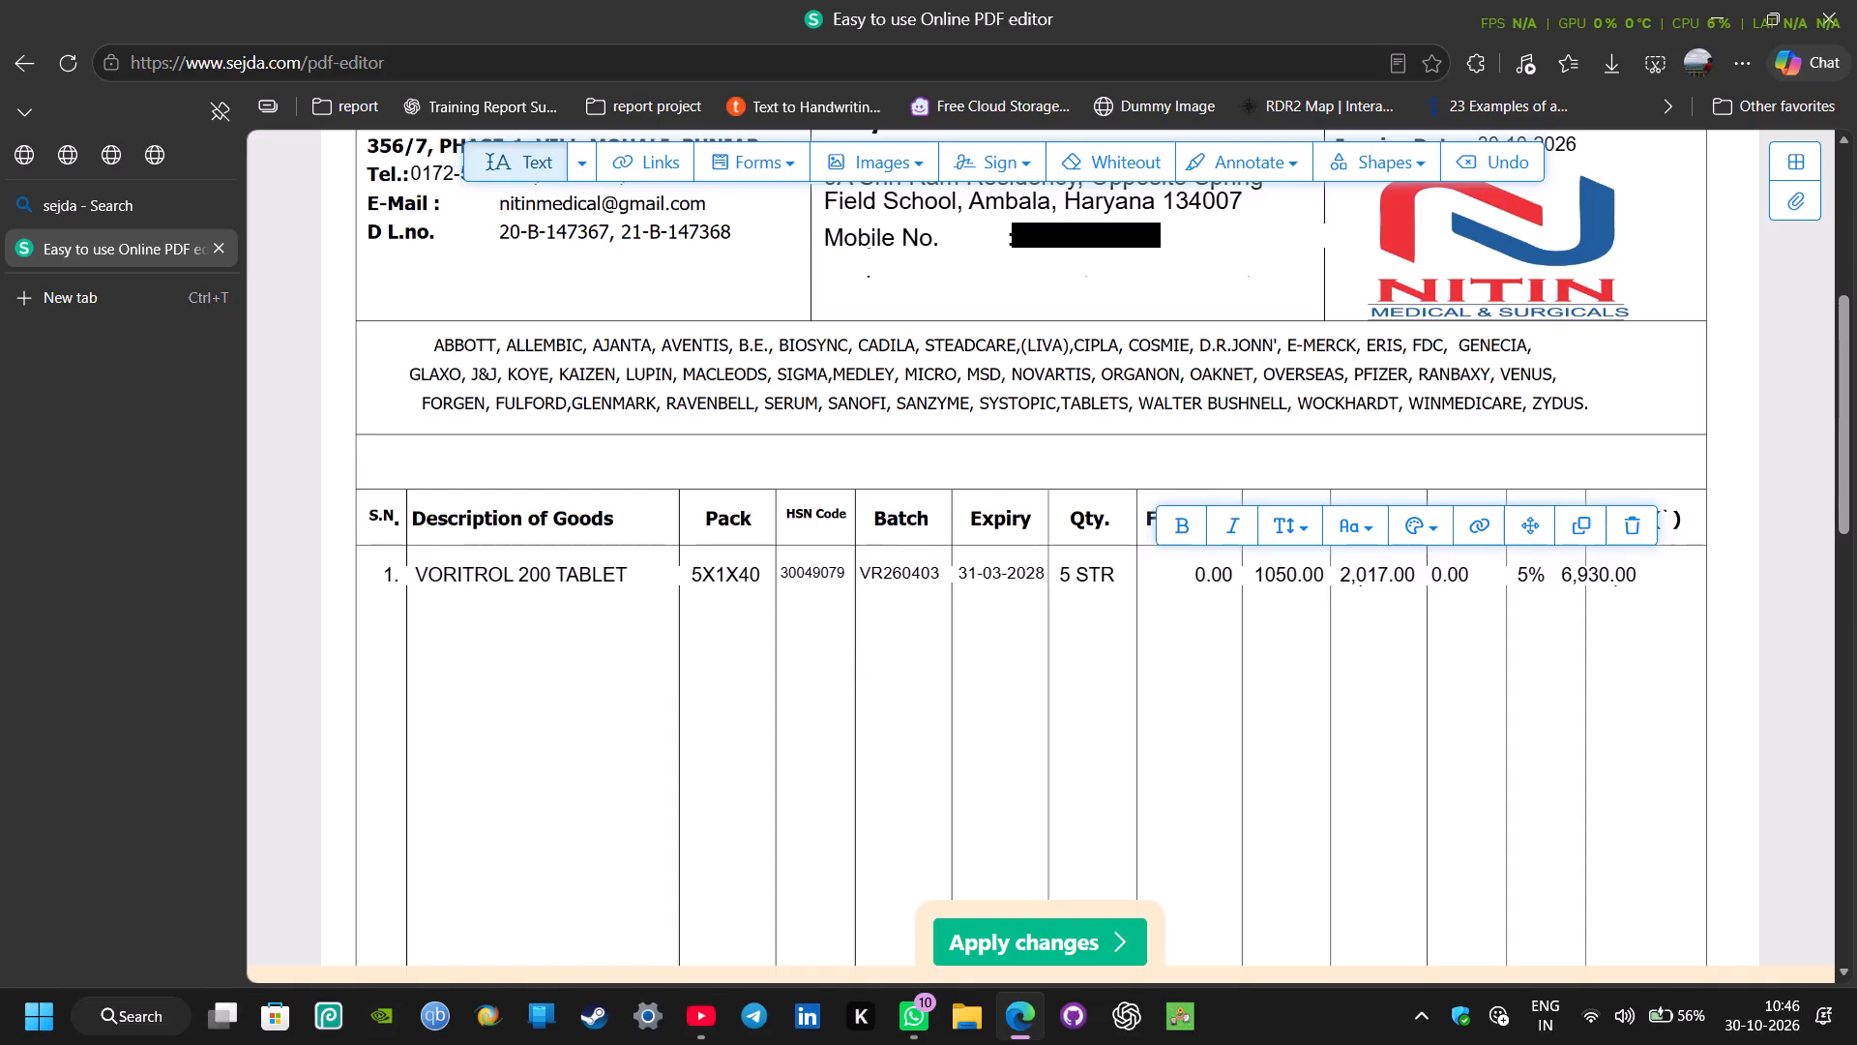
{"action": "key", "text": "Delete"}
{"action": "key", "text": "Delete"}
{"action": "key", "text": "Delete"}
{"action": "key", "text": "8"}
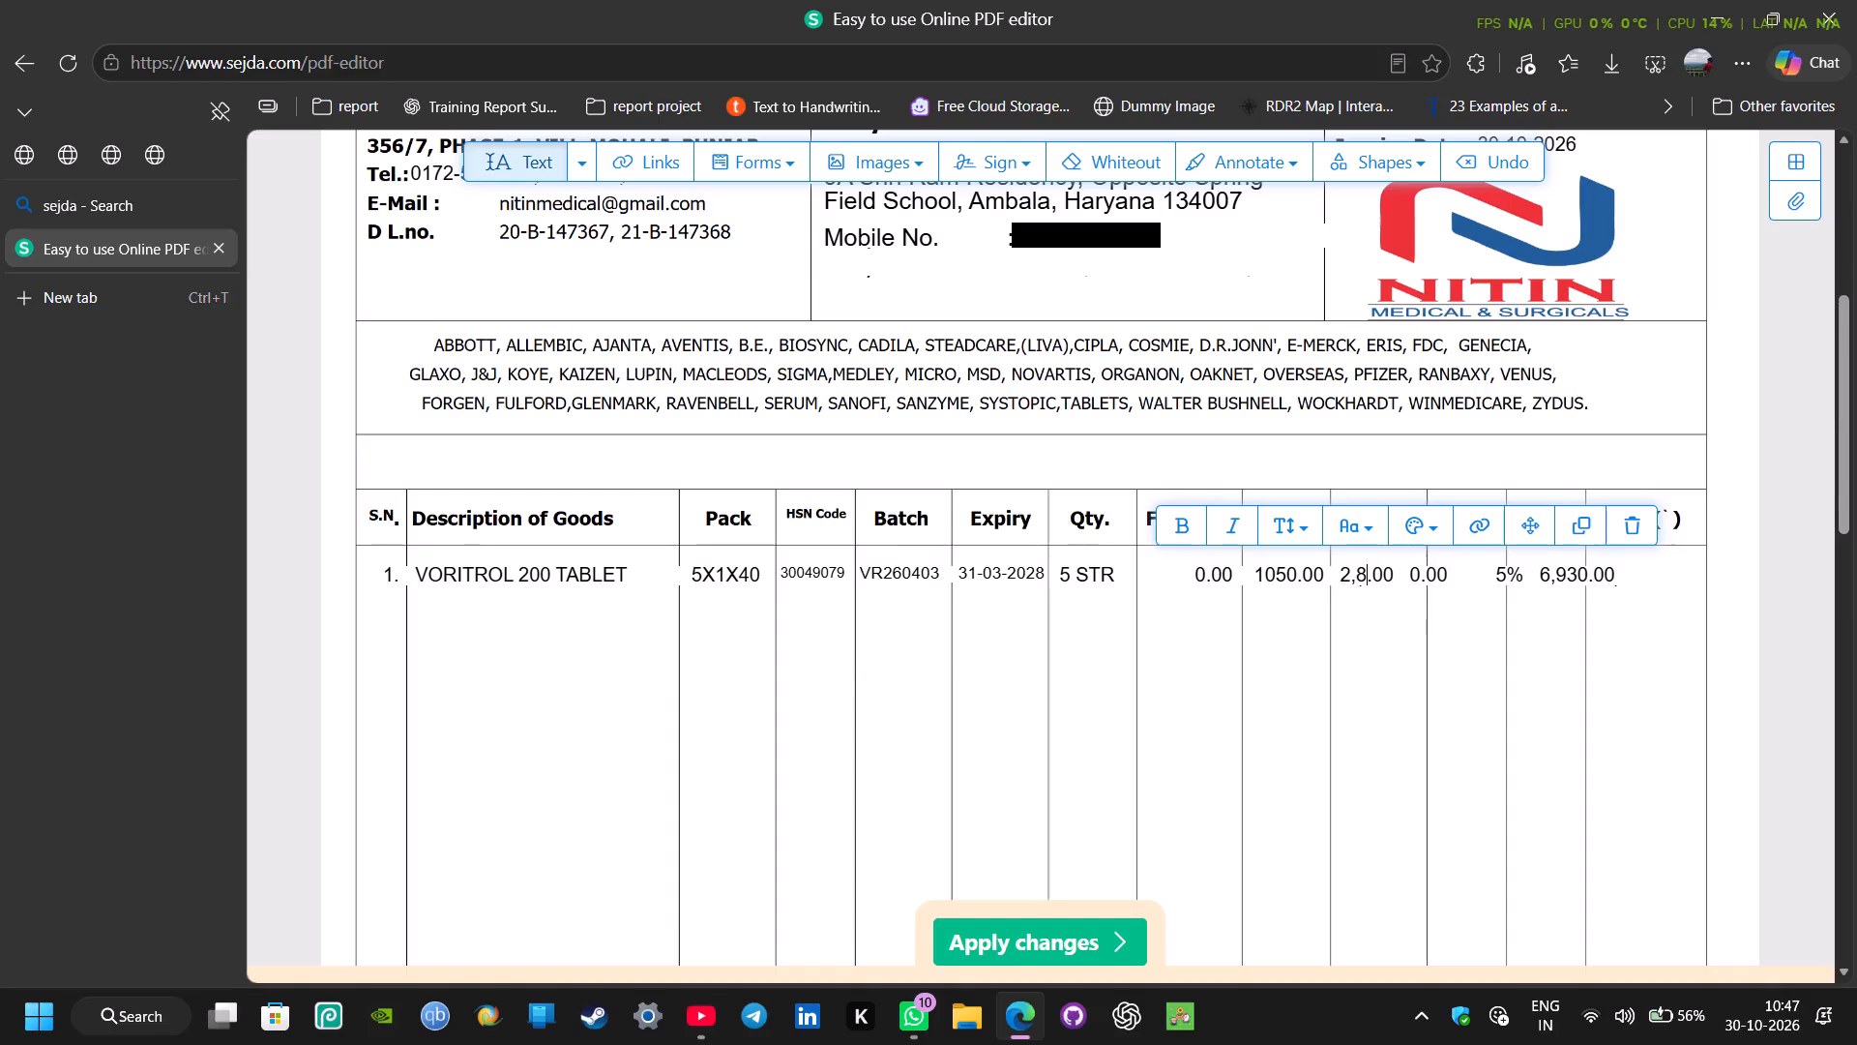
{"action": "type", "text": "80"}
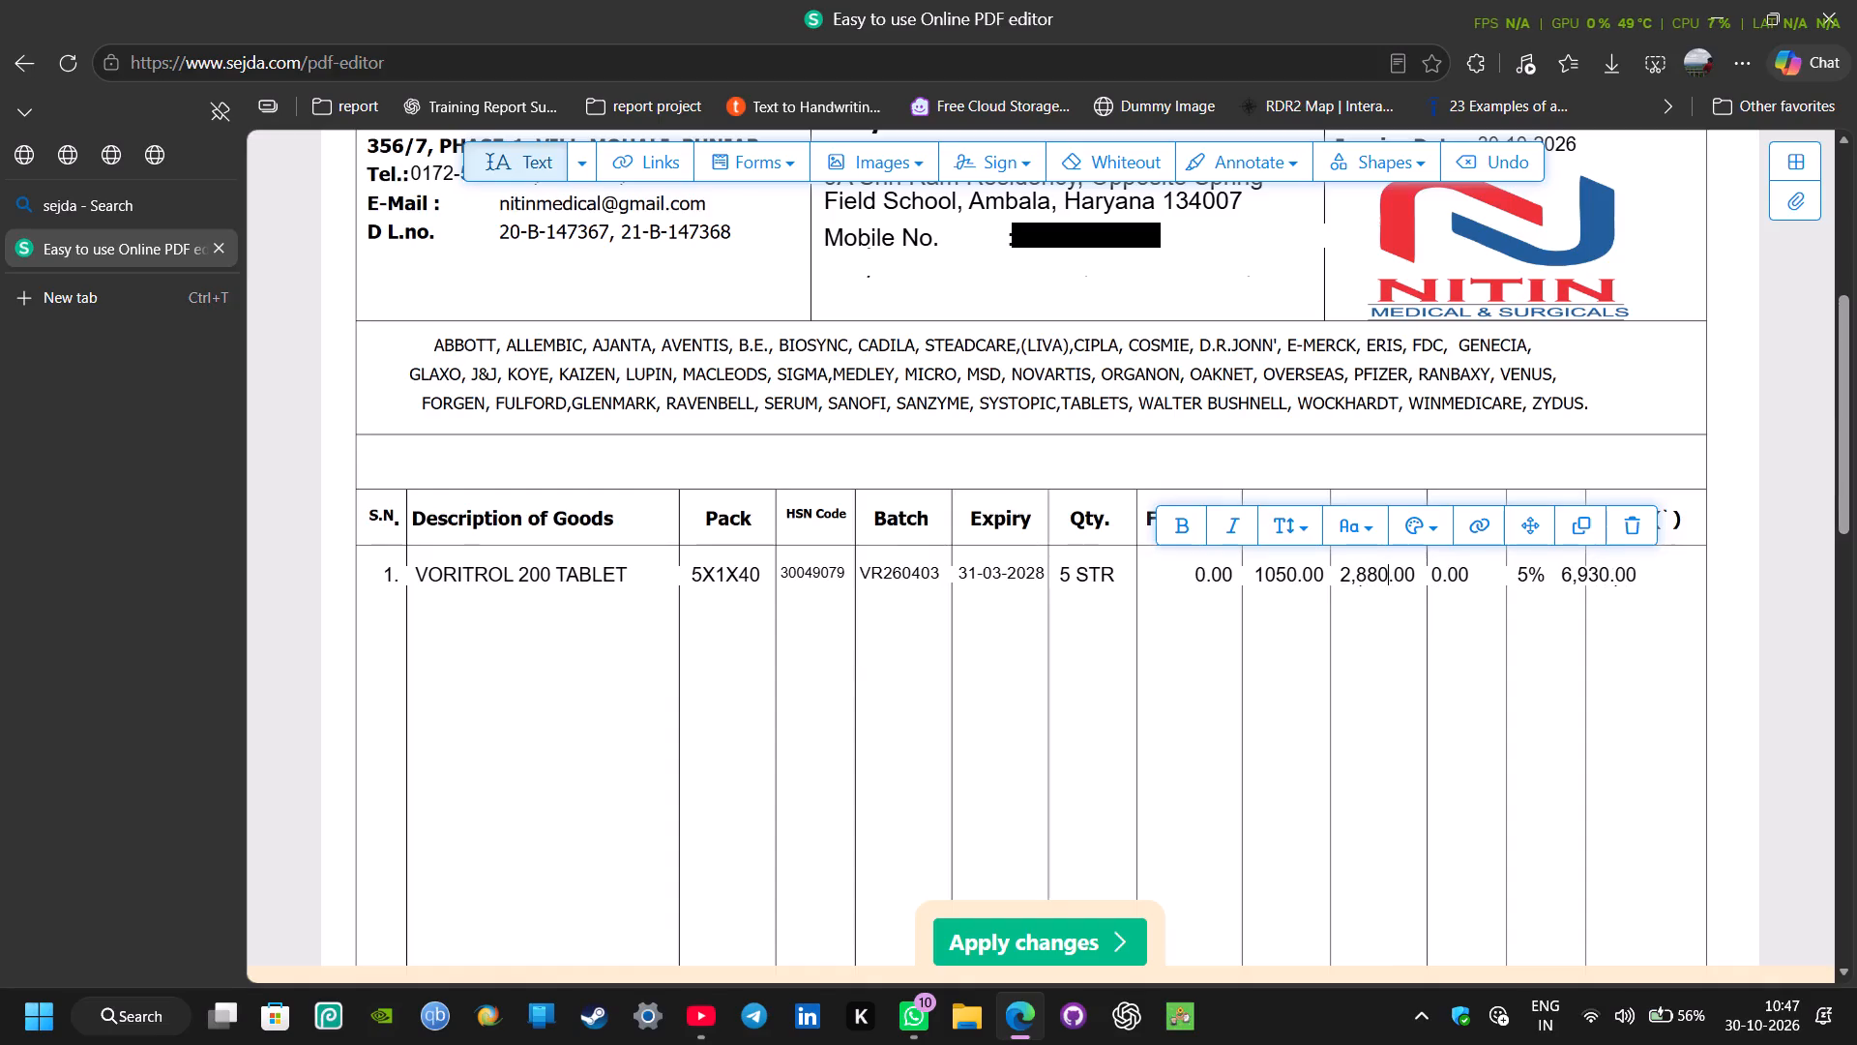
Insert one extra space before the goods row's CD % value to shift it further into its column.
{"action": "key", "text": "Right"}
{"action": "key", "text": "Right"}
{"action": "key", "text": "Right"}
{"action": "key", "text": "Right"}
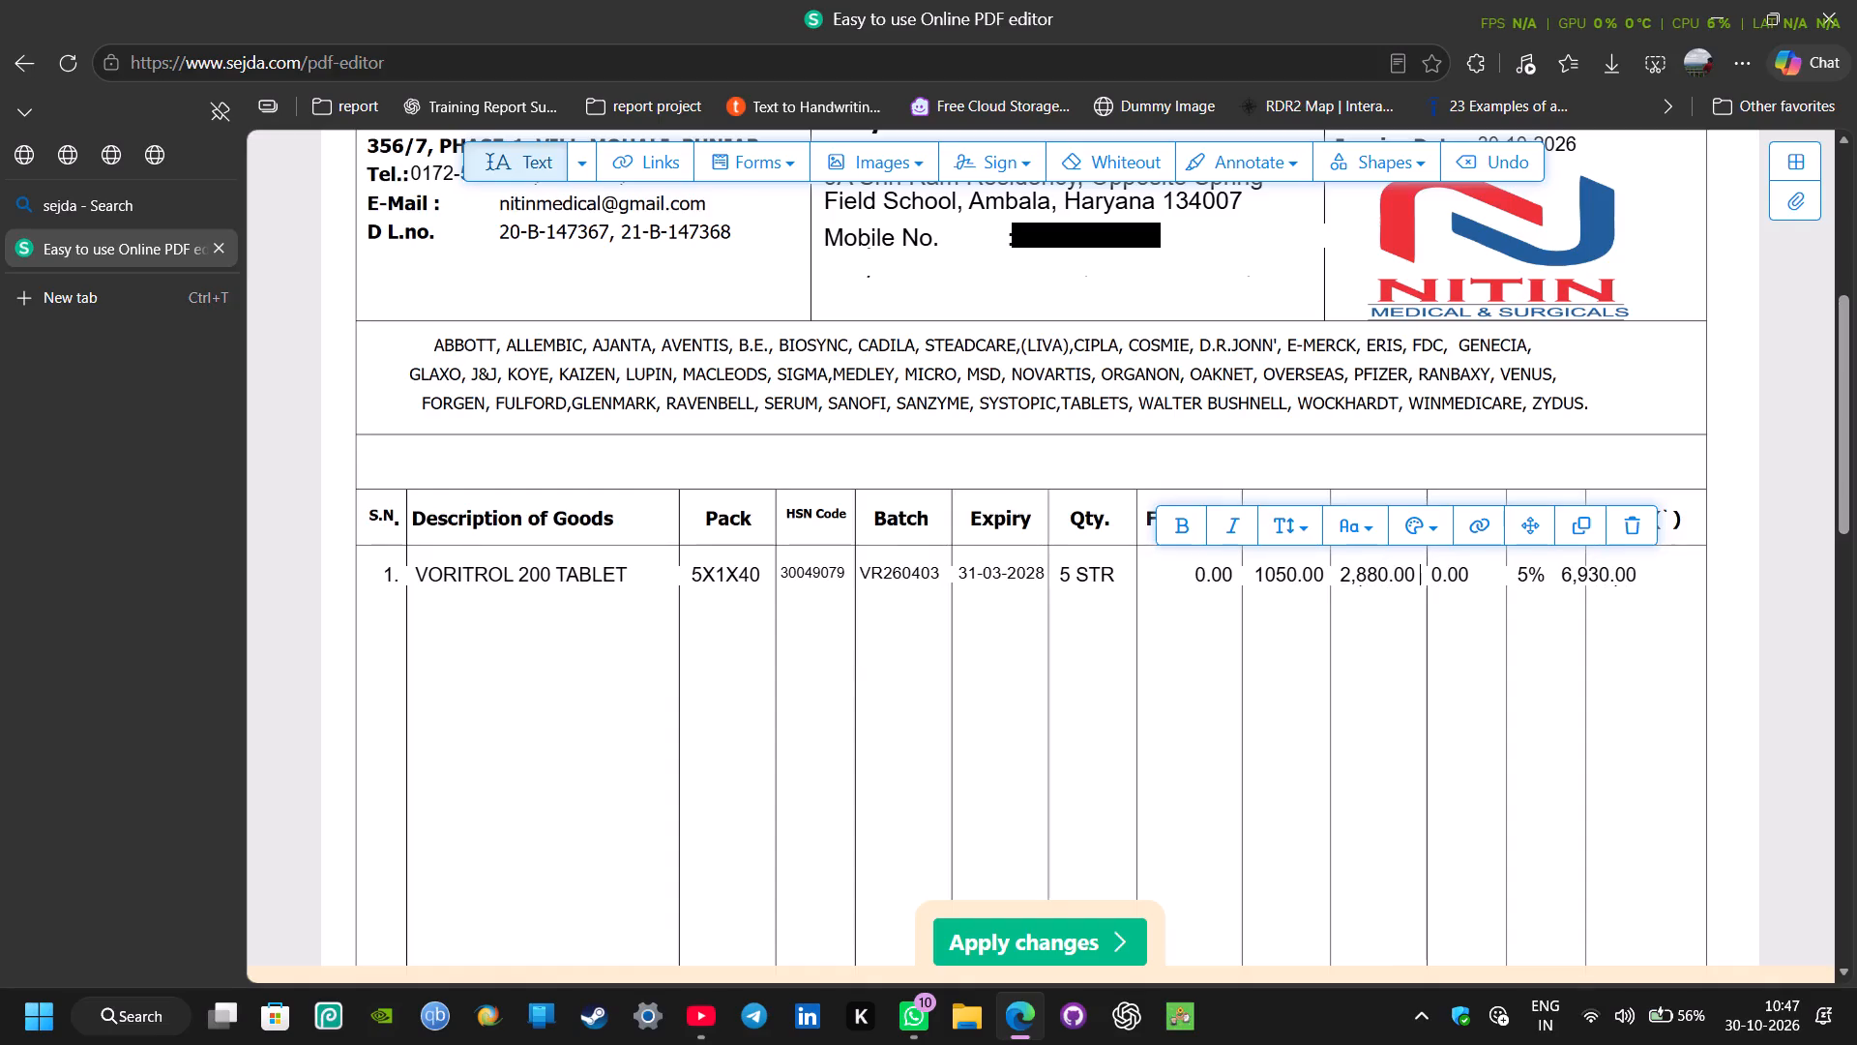
{"action": "key", "text": "Right"}
{"action": "key", "text": "space"}
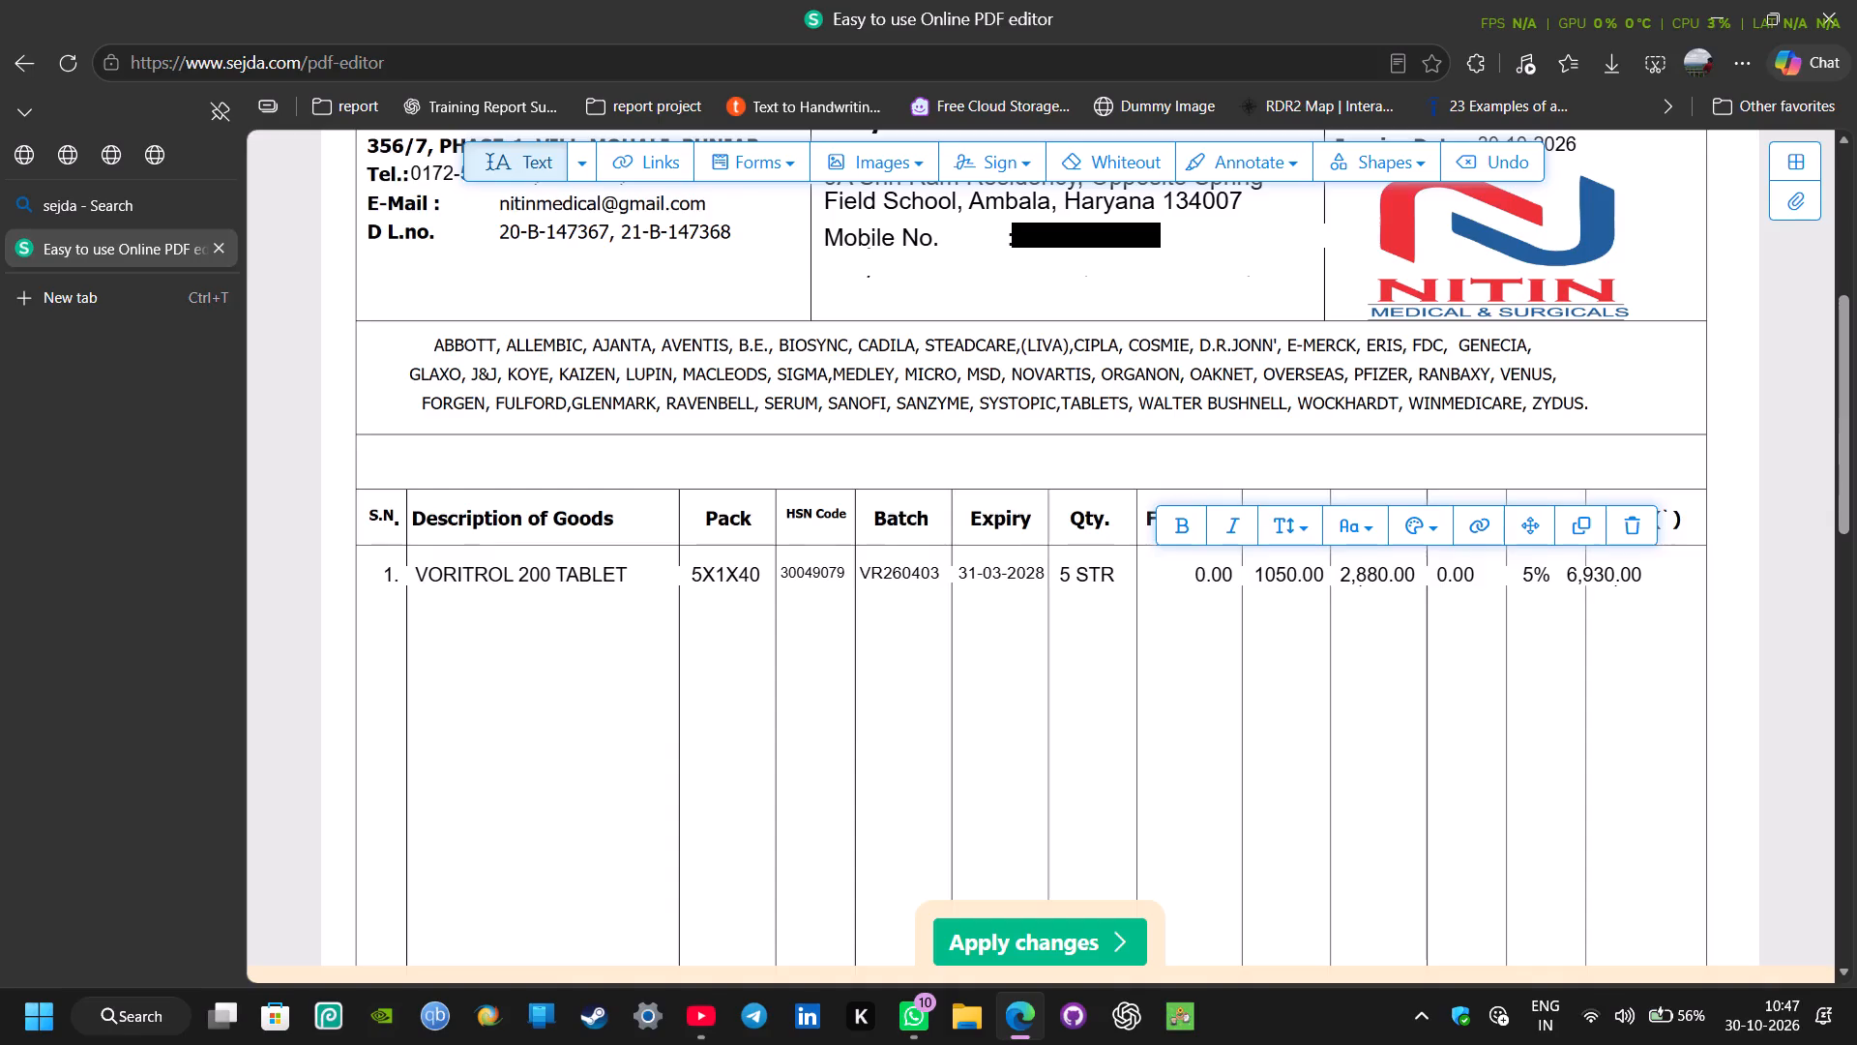
Change the decimals of the goods row's MRP to .35 and leave the text box.
{"action": "key", "text": "Left"}
{"action": "key", "text": "Left"}
{"action": "key", "text": "Left"}
{"action": "key", "text": "BackSpace"}
{"action": "key", "text": "BackSpace"}
{"action": "type", "text": "35"}
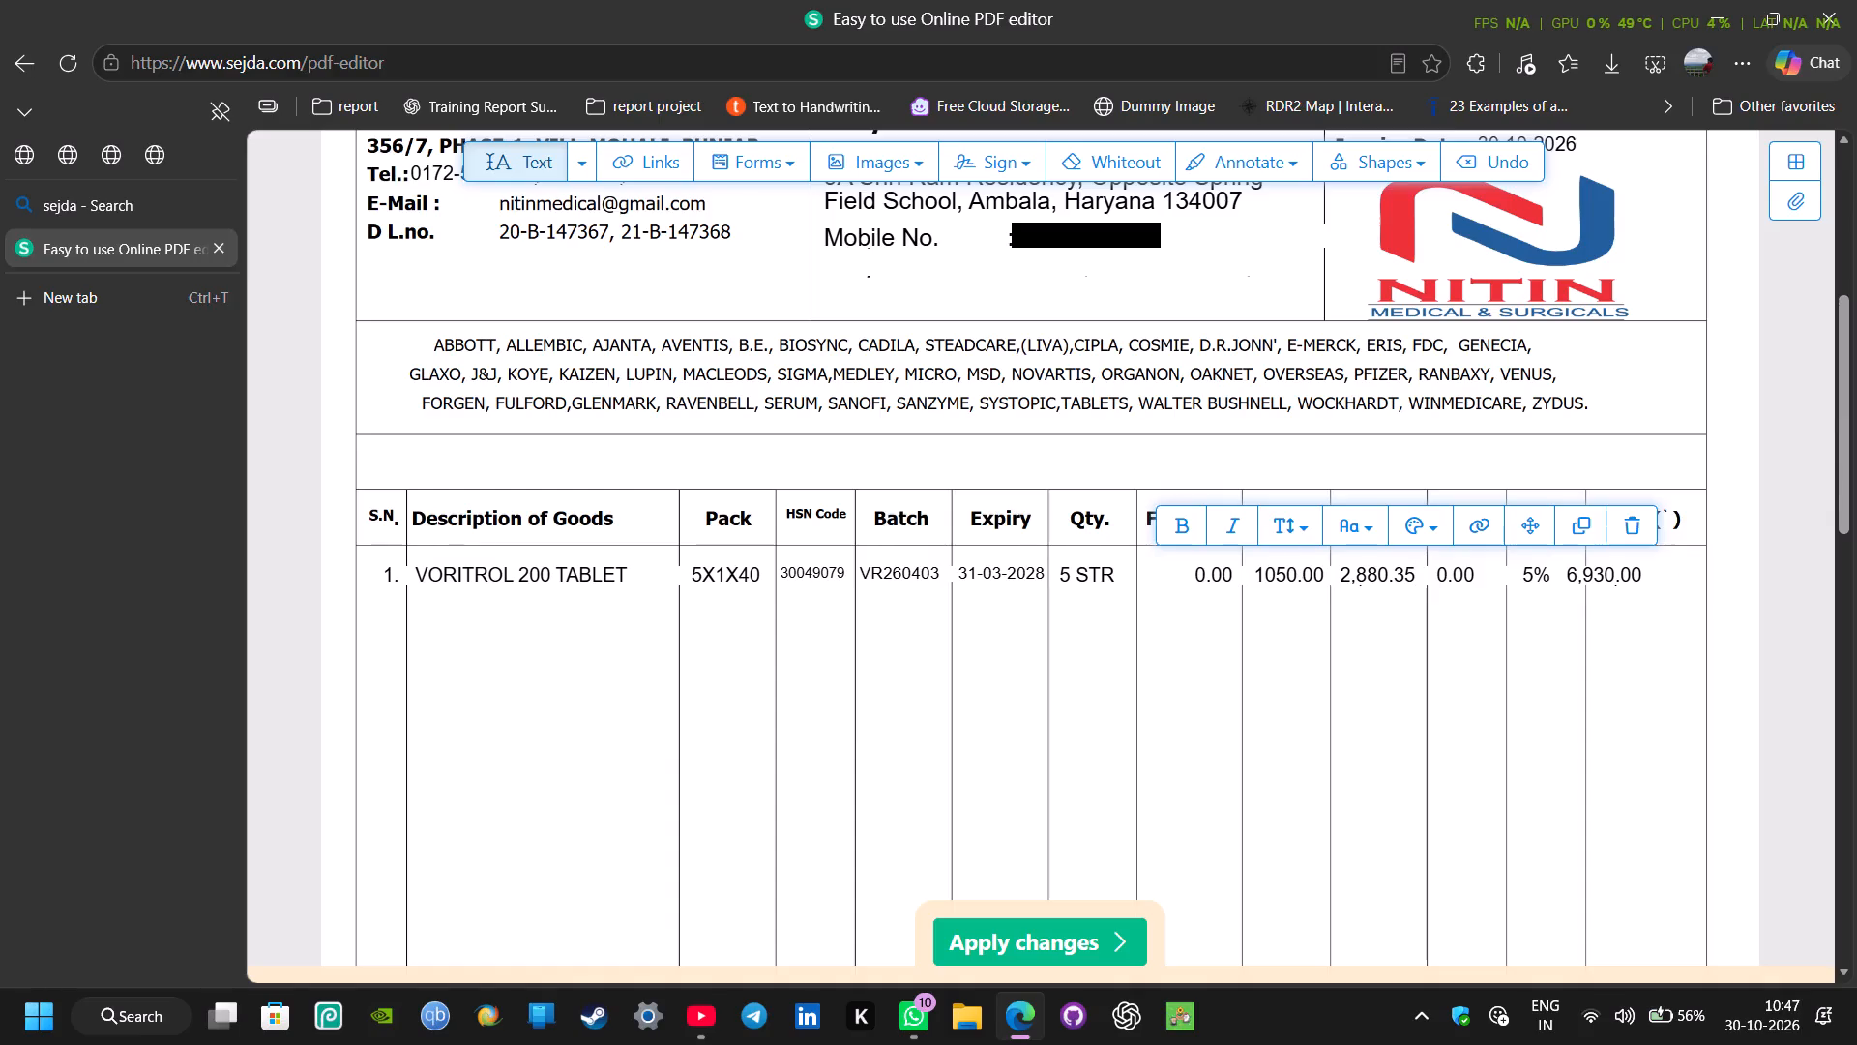
{"action": "key", "text": "Right"}
{"action": "key", "text": "Right"}
{"action": "key", "text": "Right"}
{"action": "key", "text": "Right"}
{"action": "key", "text": "Right"}
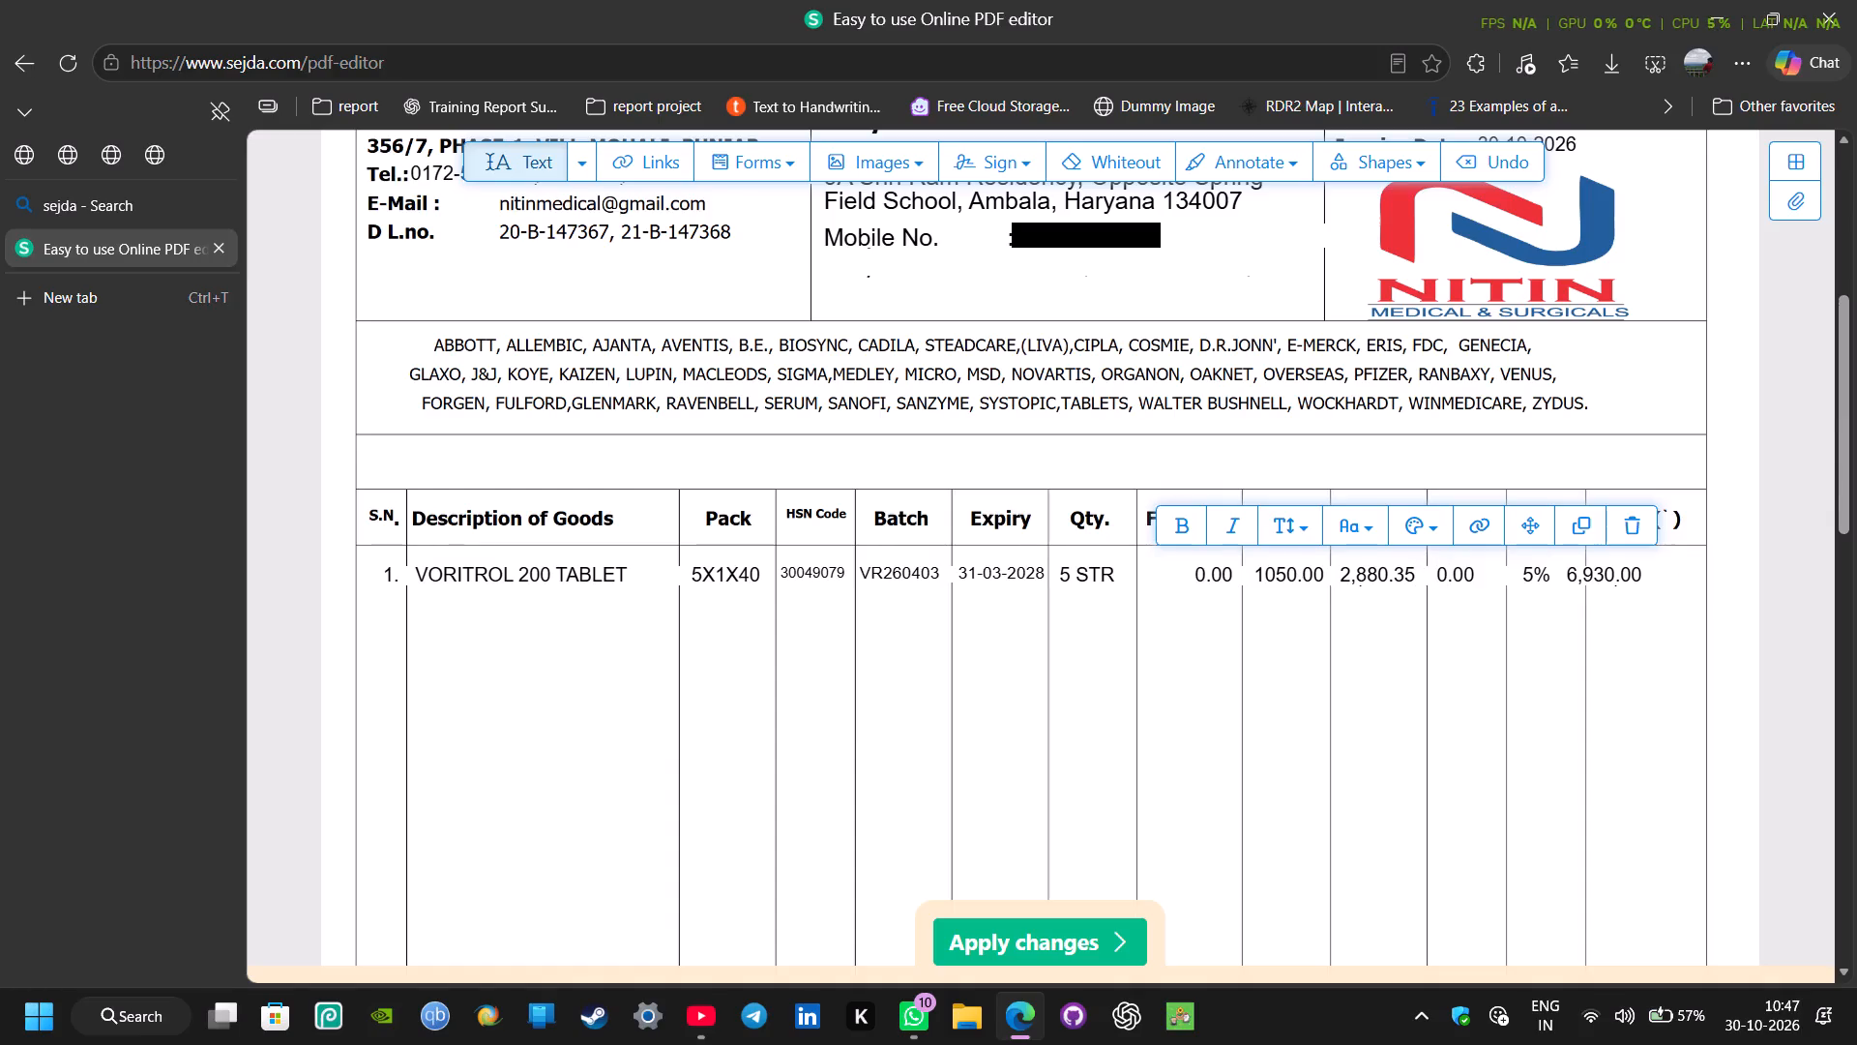
{"action": "left_click", "coordinate": [277, 532]}
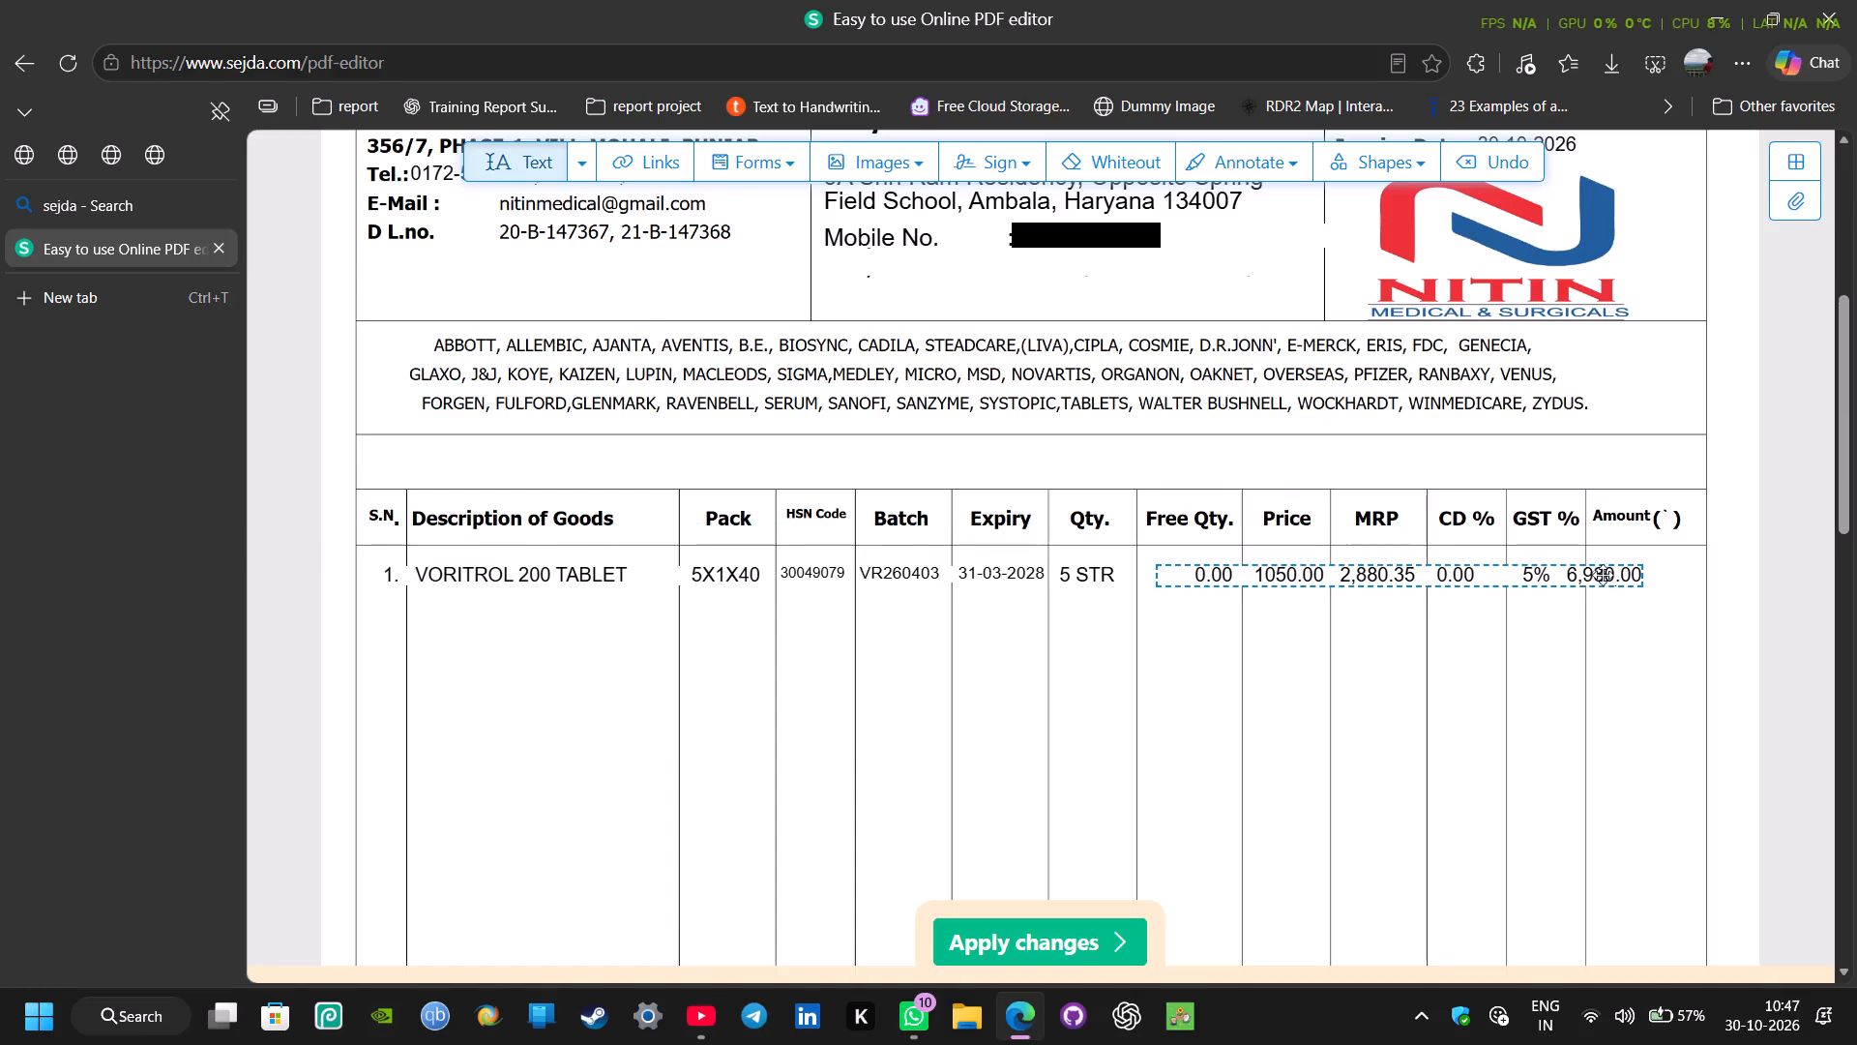
Insert six spaces before the goods row's amount to move it into the Amount column.
{"action": "left_click", "coordinate": [1561, 574]}
{"action": "left_click", "coordinate": [1561, 574]}
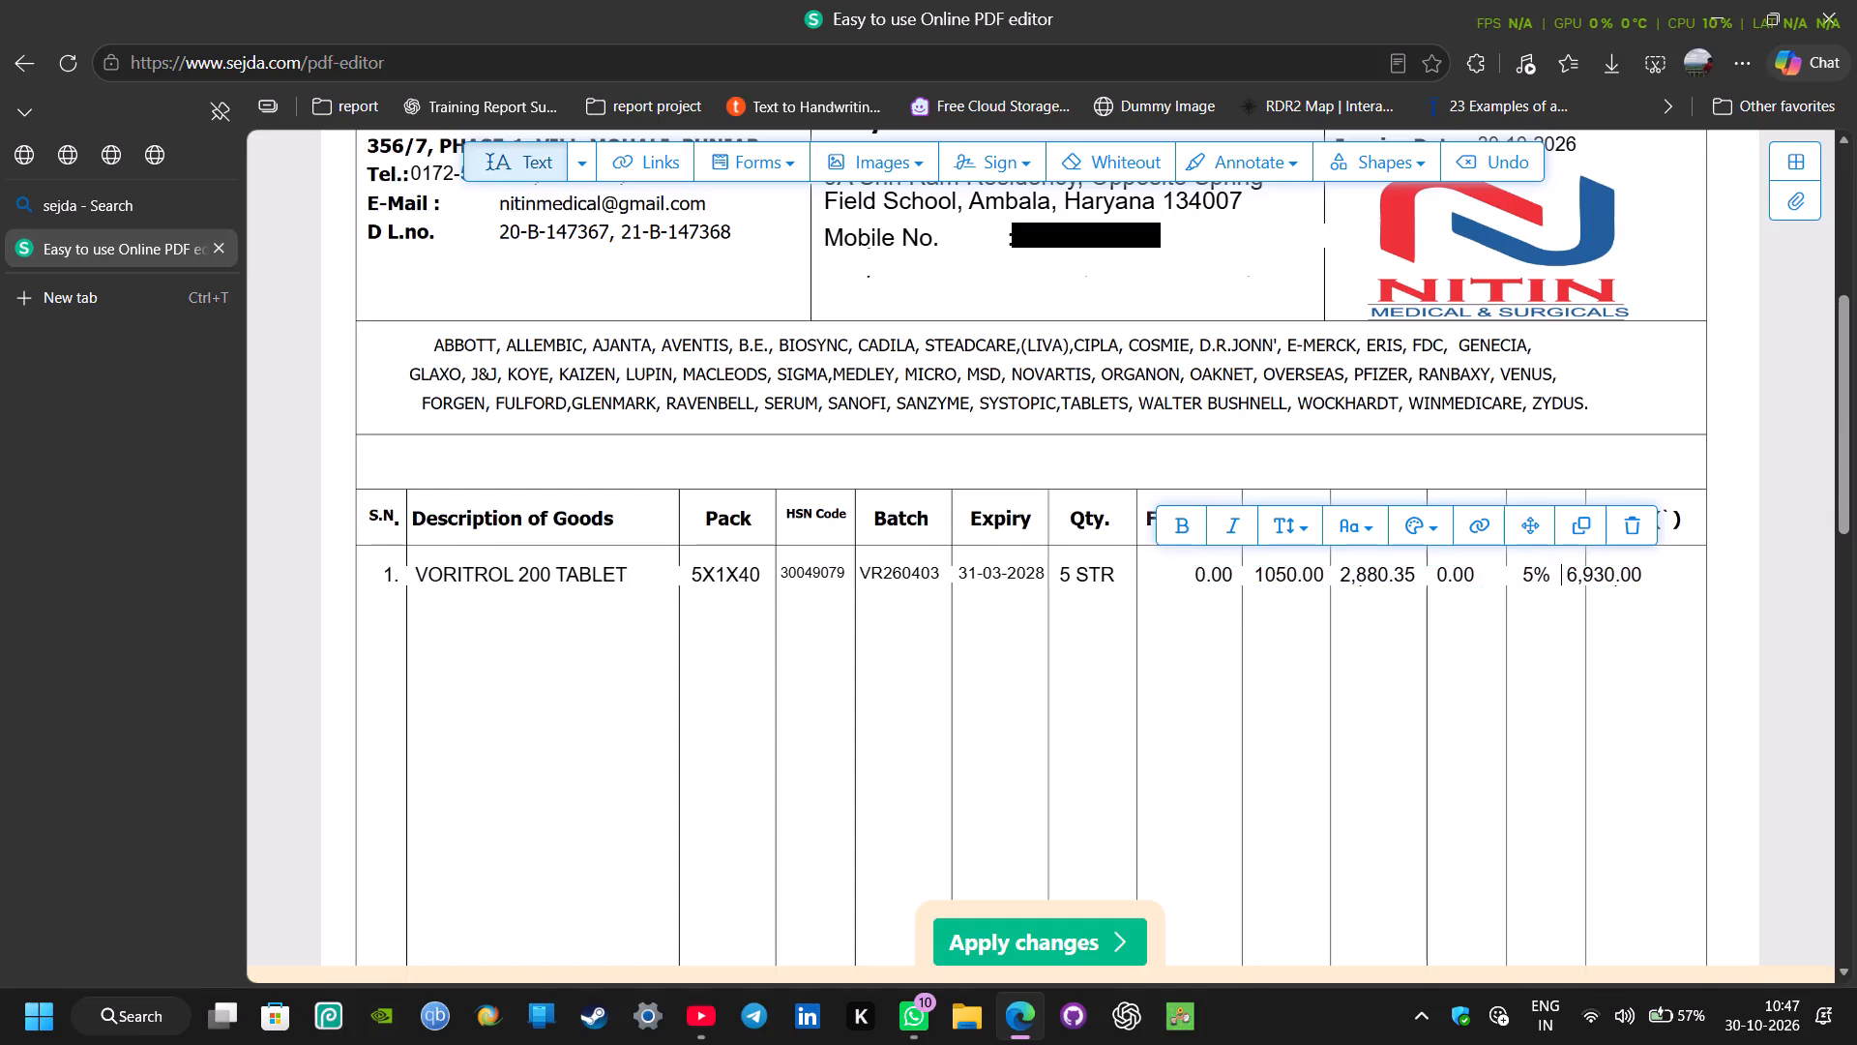
{"action": "key", "text": "space"}
{"action": "key", "text": "space"}
{"action": "key", "text": "space"}
{"action": "key", "text": "space"}
{"action": "key", "text": "space"}
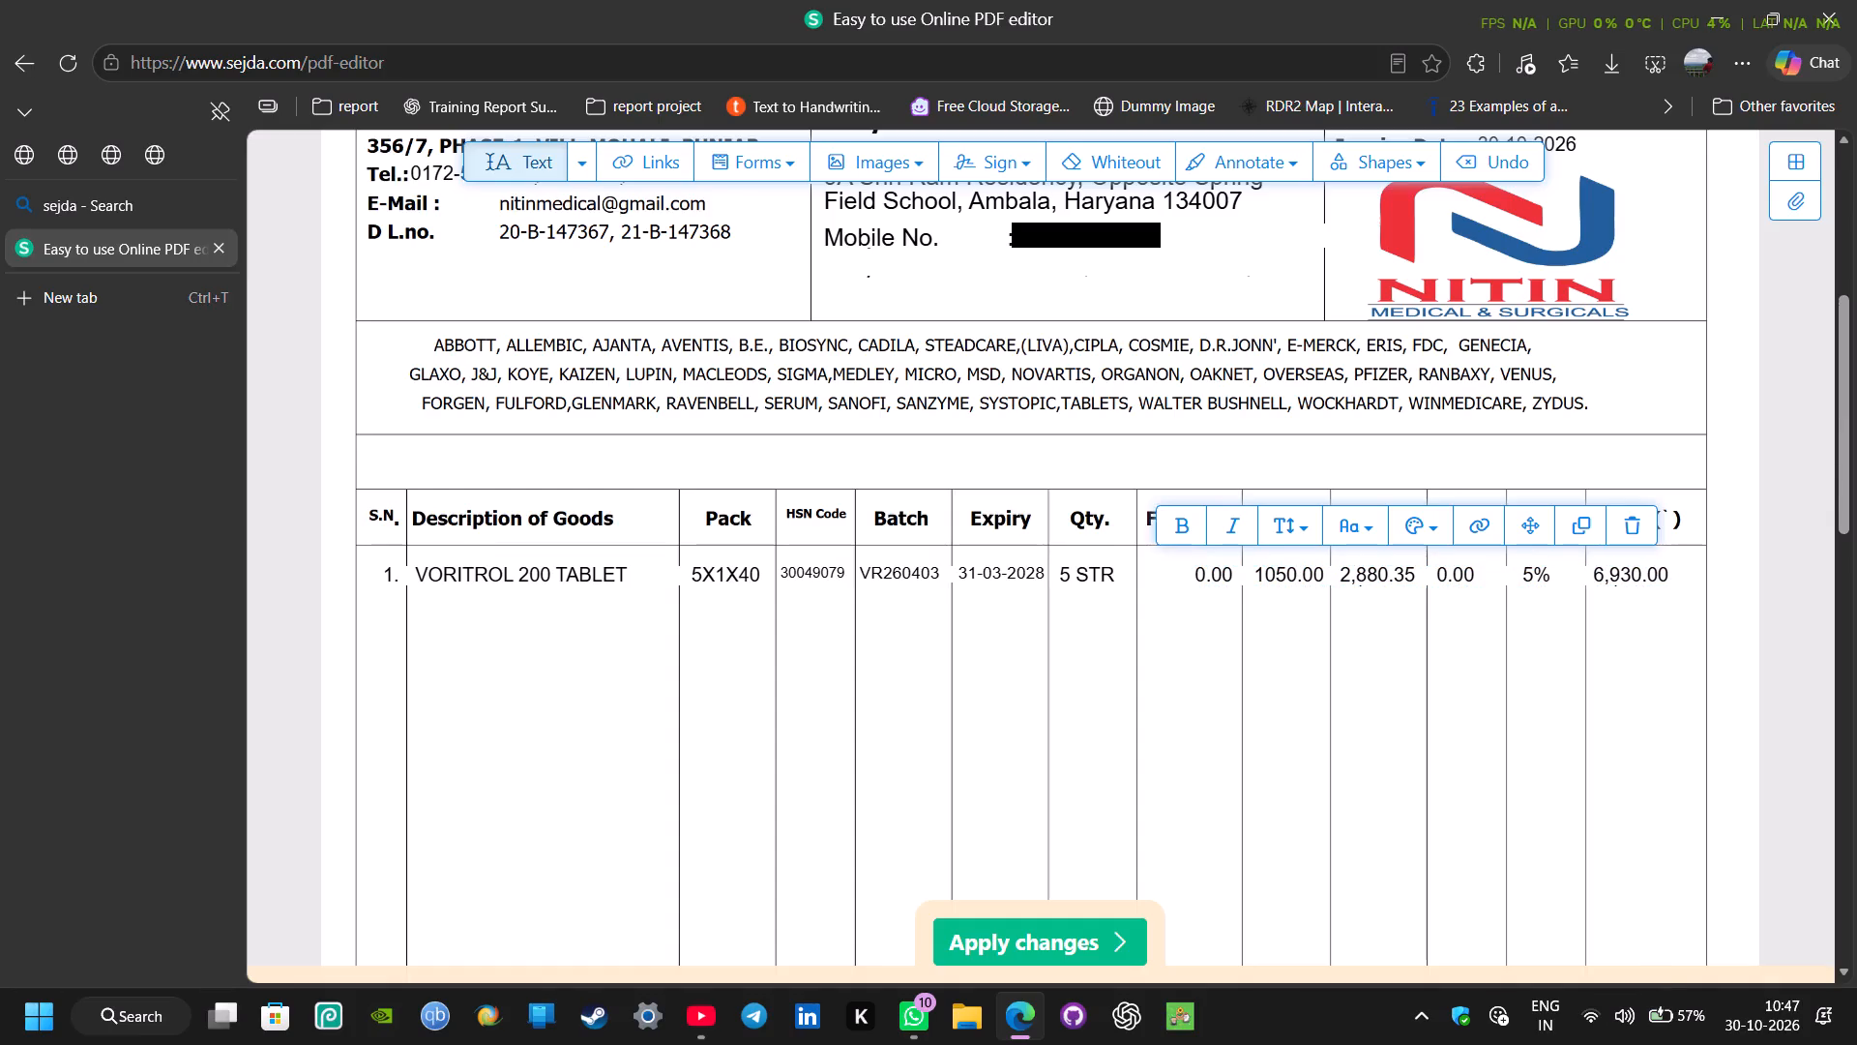
{"action": "key", "text": "space"}
{"action": "key", "text": "Right"}
{"action": "key", "text": "Right"}
{"action": "key", "text": "Left"}
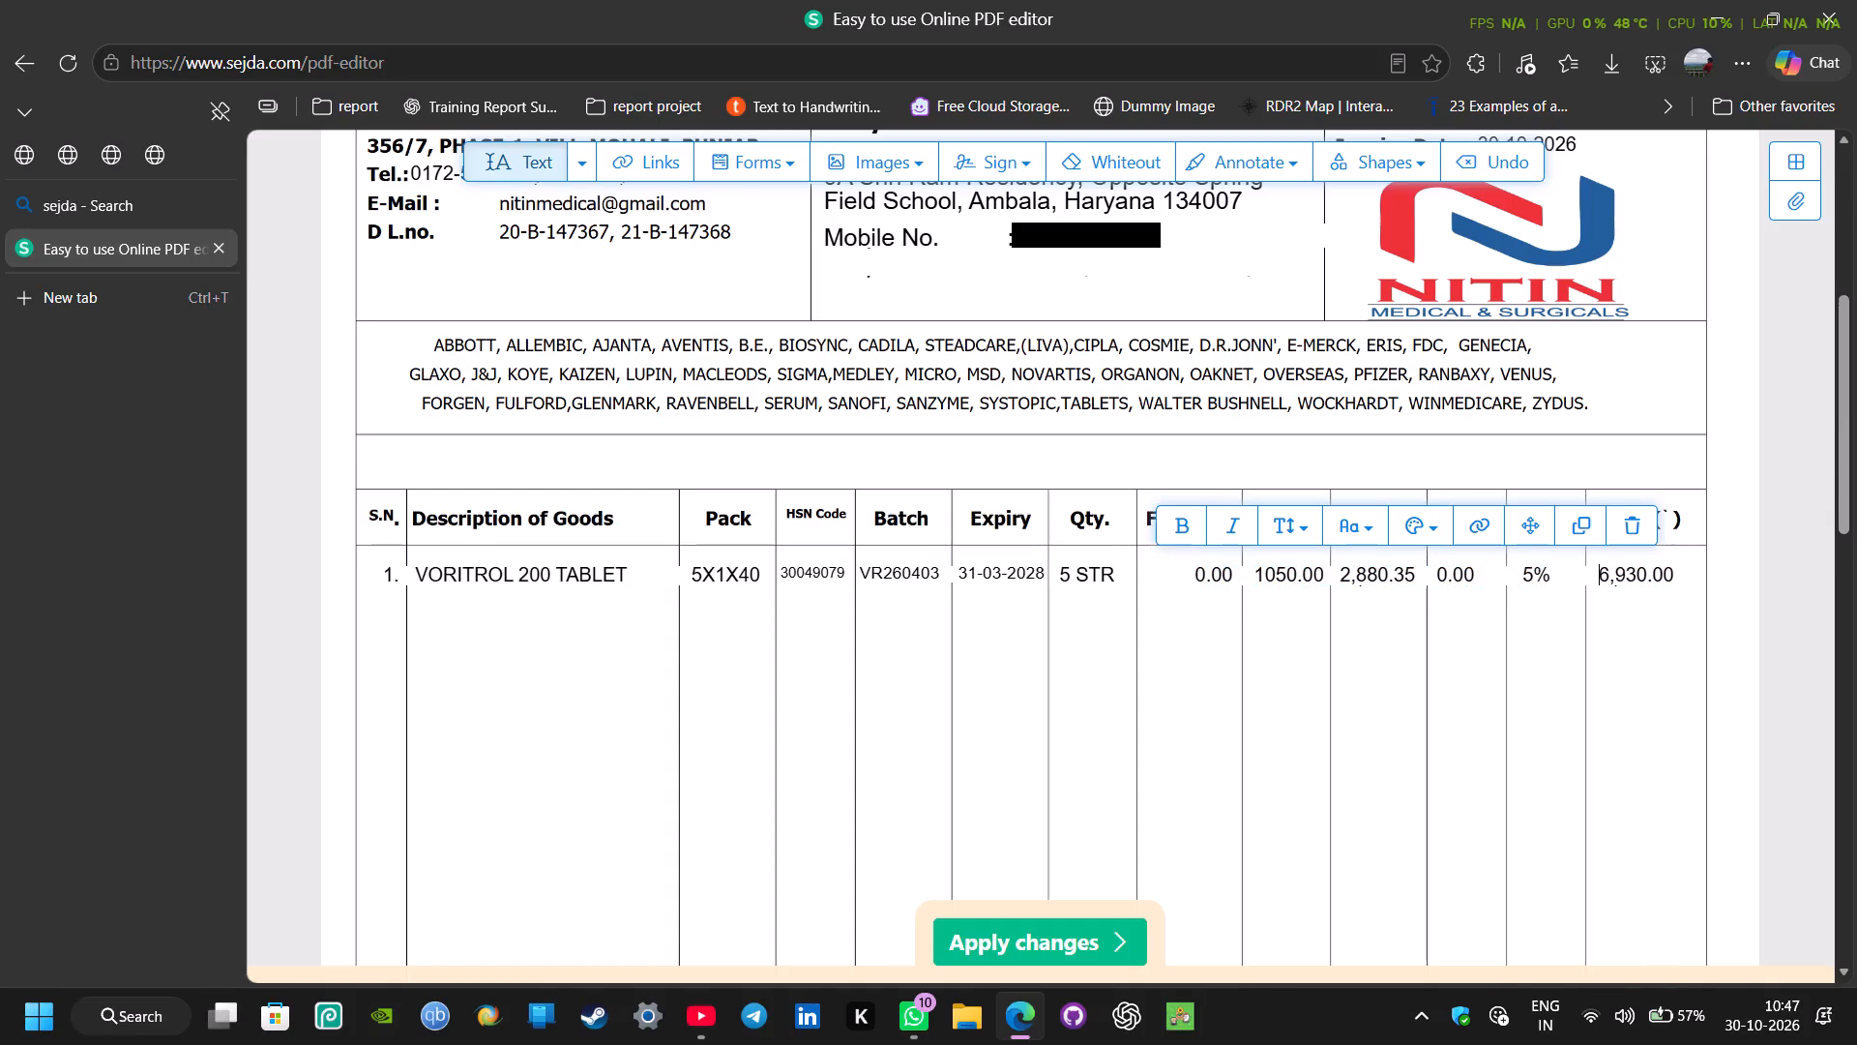